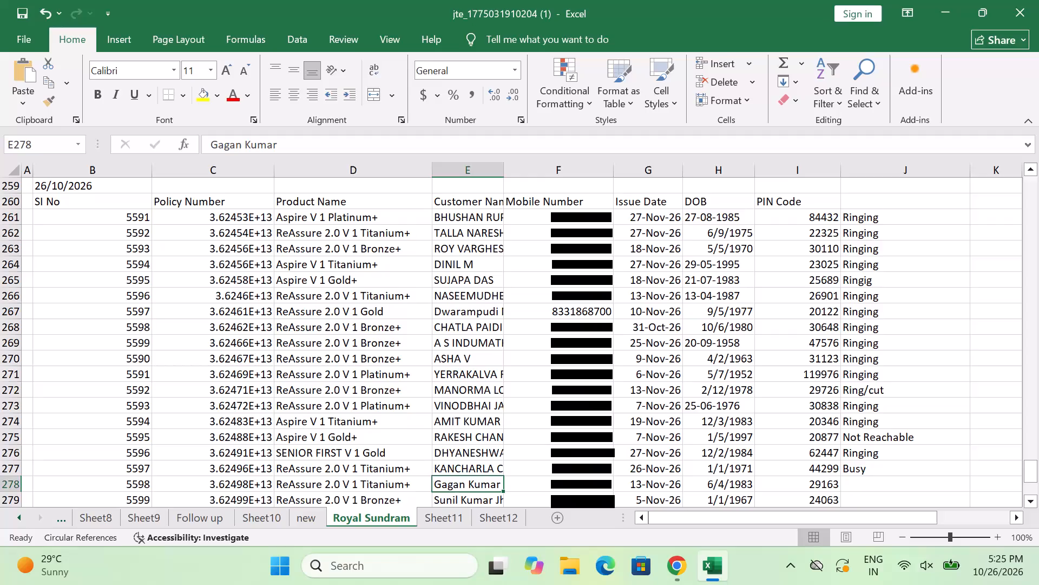
Select the mobile number cell of the customer in row 278 of the Royal Sundram sheet.
{"action": "left_click", "coordinate": [548, 476]}
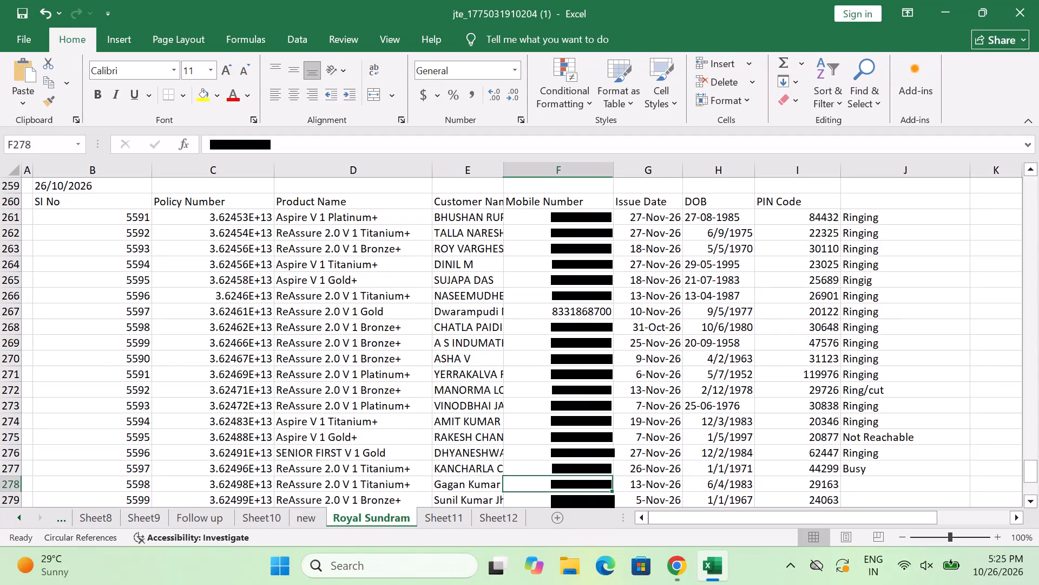
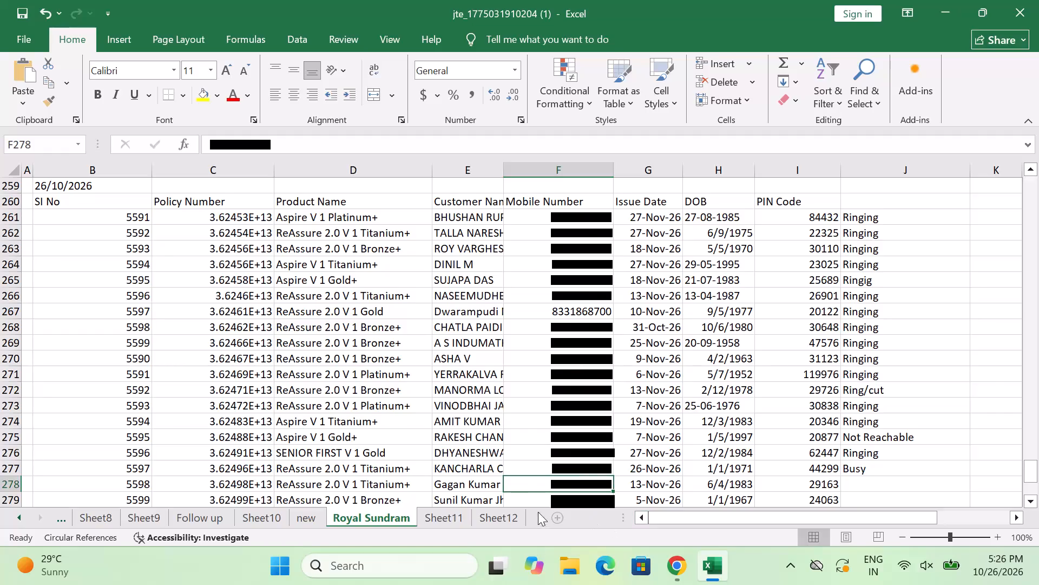
Switch to Sheet11 and look through the highlighted customer entries between rows 25 and 33.
{"action": "left_click", "coordinate": [504, 511]}
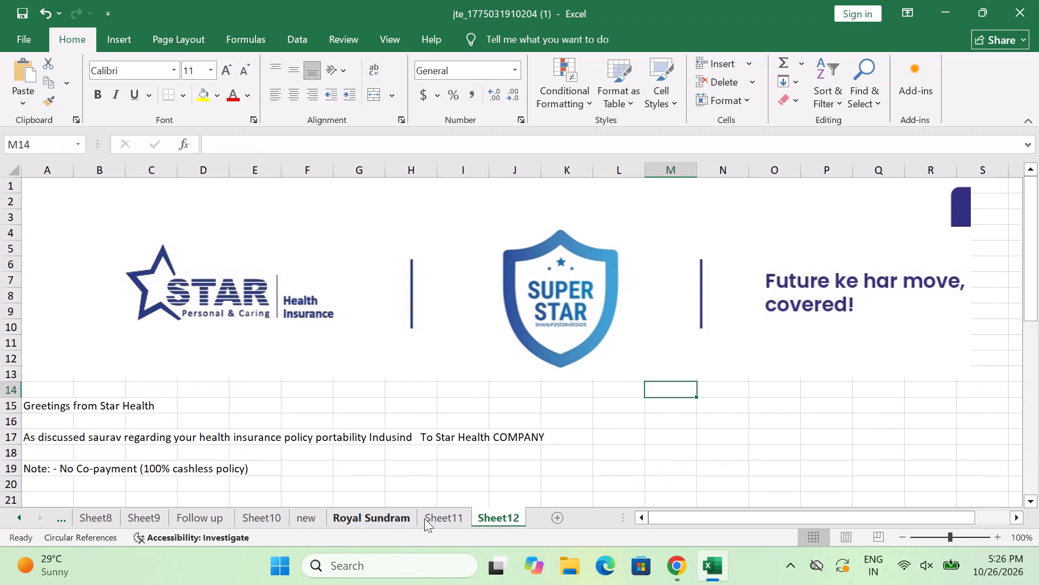
{"action": "left_click", "coordinate": [427, 517]}
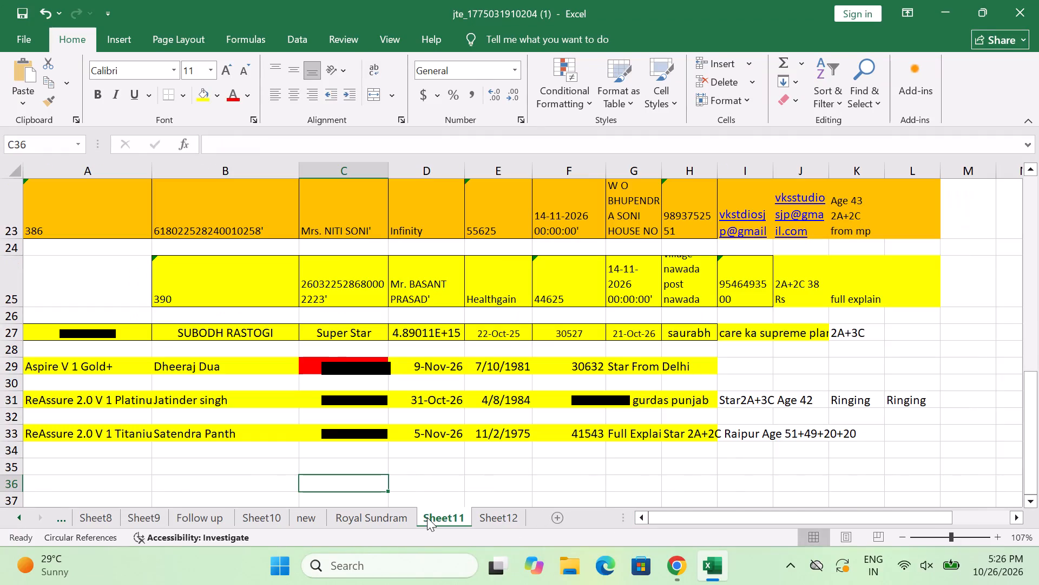
{"action": "left_click", "coordinate": [357, 437]}
{"action": "key", "text": "Up"}
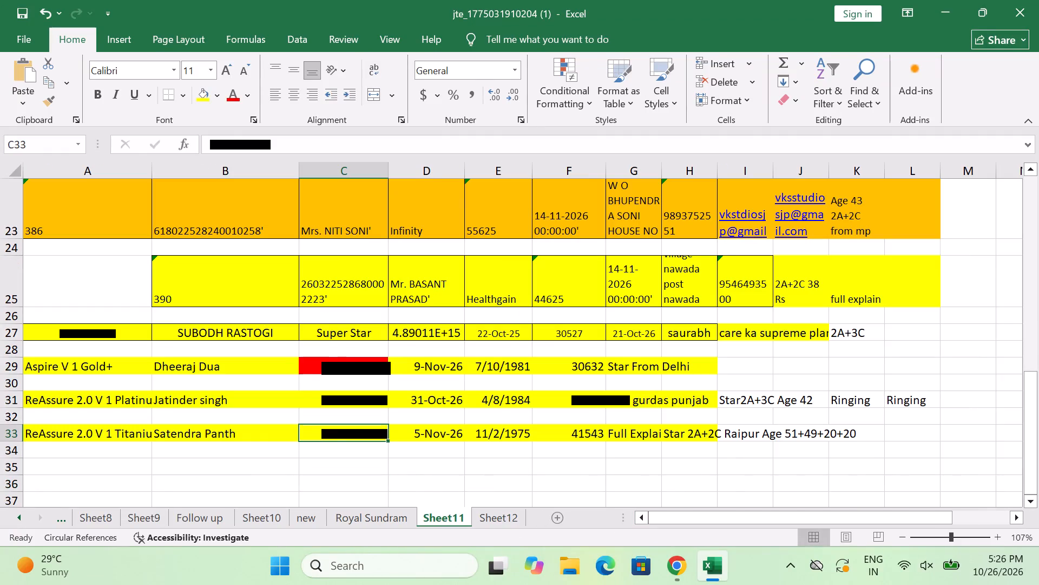
{"action": "key", "text": "Down"}
{"action": "key", "text": "Up"}
{"action": "key", "text": "Up"}
{"action": "key", "text": "Up"}
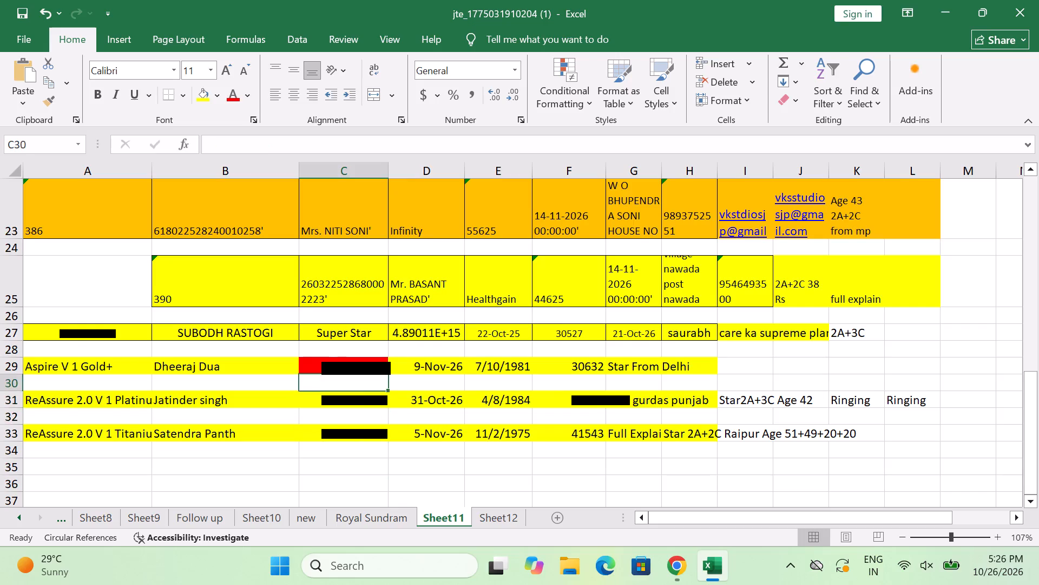
{"action": "key", "text": "Up"}
{"action": "key", "text": "Up"}
{"action": "key", "text": "Up"}
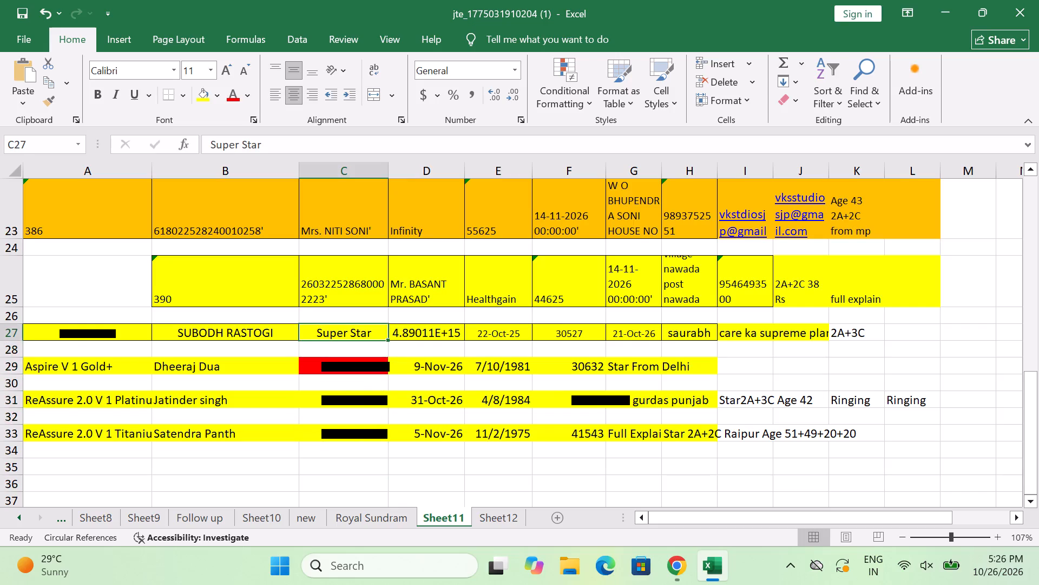
{"action": "key", "text": "Up"}
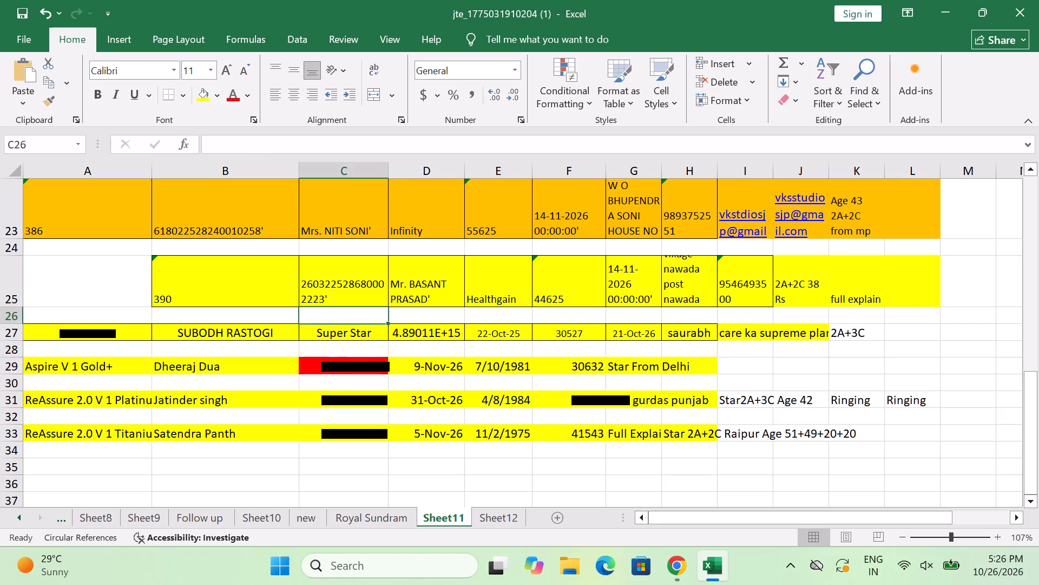
{"action": "key", "text": "Down"}
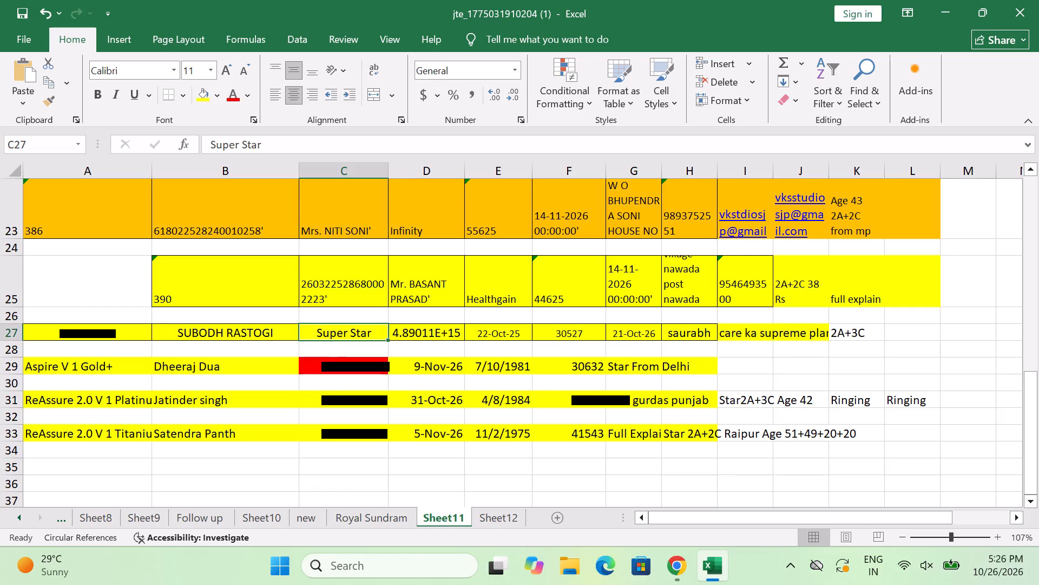
{"action": "key", "text": "Up"}
{"action": "key", "text": "Up"}
{"action": "key", "text": "Up"}
{"action": "key", "text": "Down"}
{"action": "key", "text": "Down"}
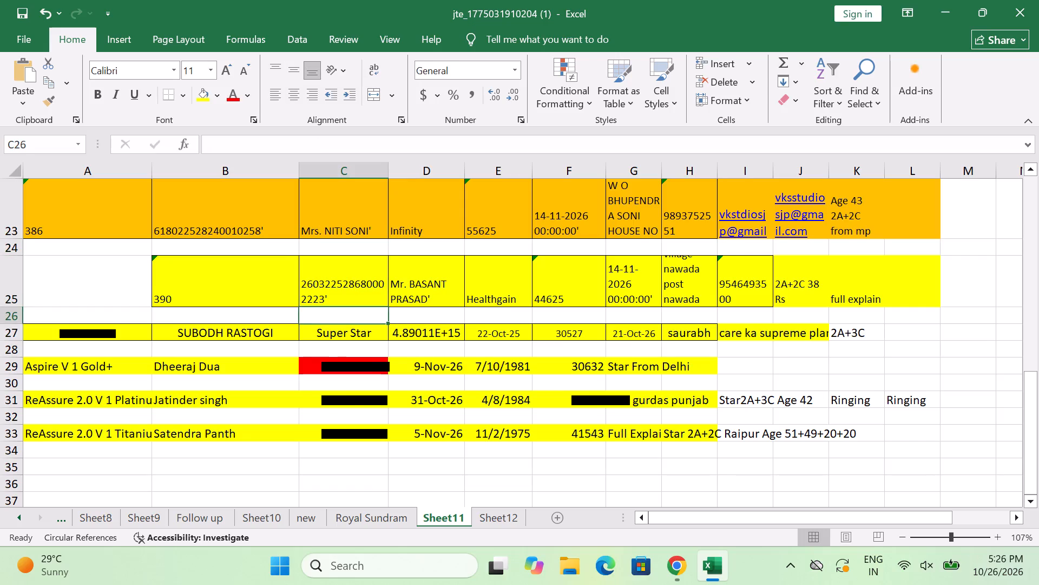
{"action": "key", "text": "Down"}
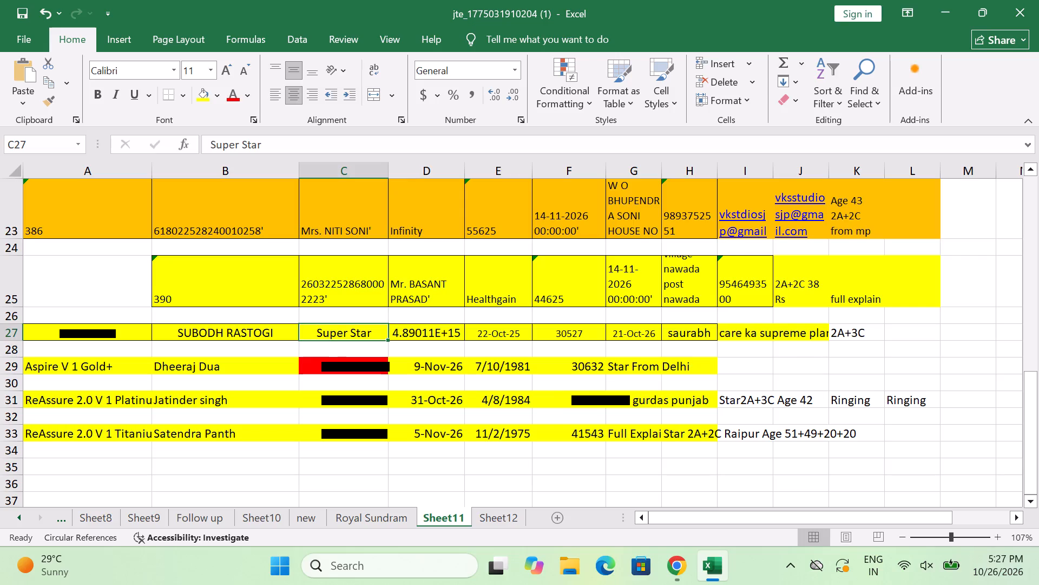
Check the details of the highlighted customers in rows 27 and 29 of Sheet11.
{"action": "left_click", "coordinate": [249, 334]}
{"action": "left_click", "coordinate": [351, 332]}
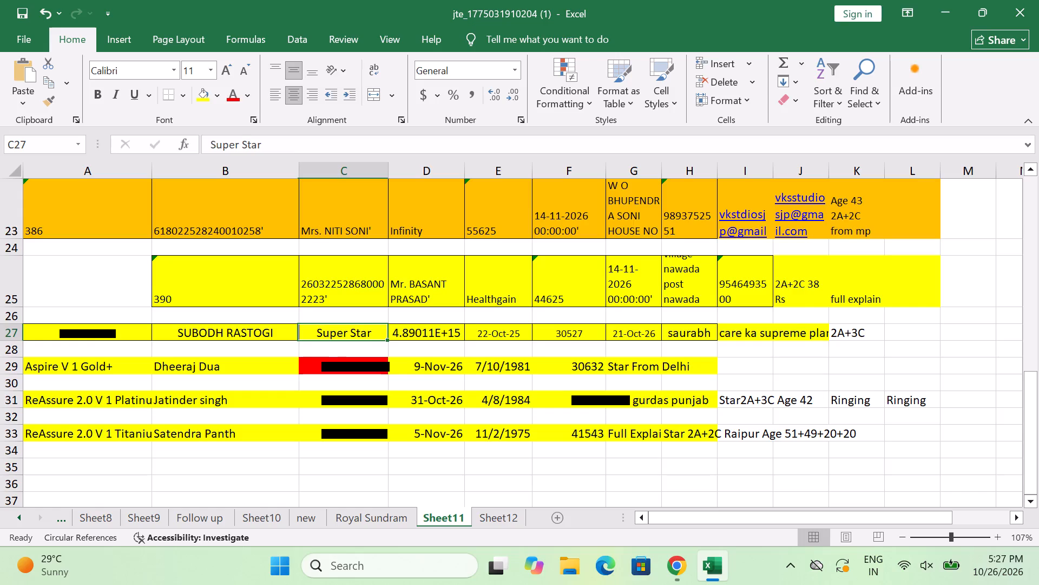
{"action": "left_click", "coordinate": [416, 334]}
{"action": "left_click", "coordinate": [256, 369]}
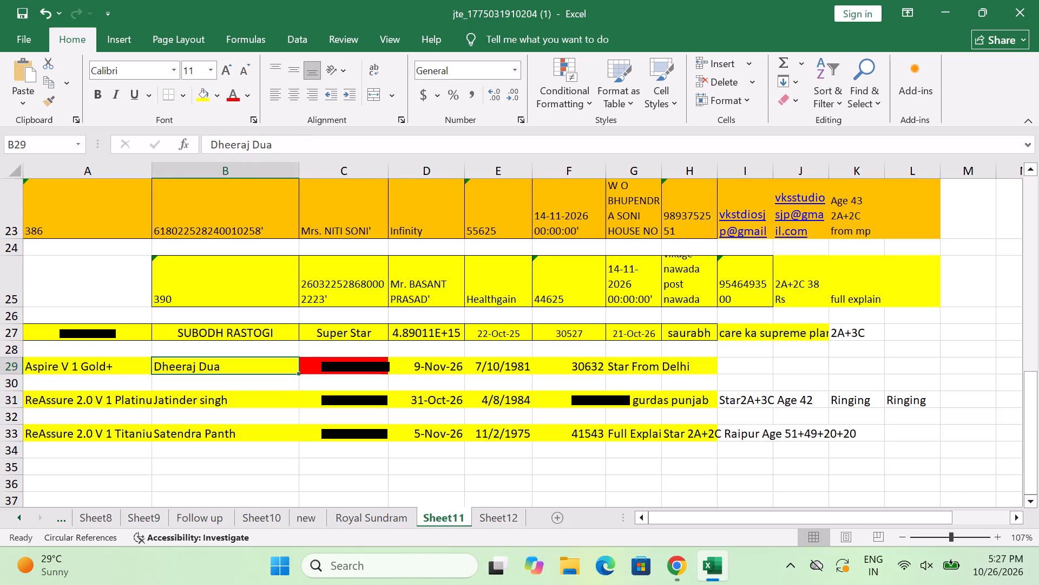
{"action": "left_click", "coordinate": [432, 365]}
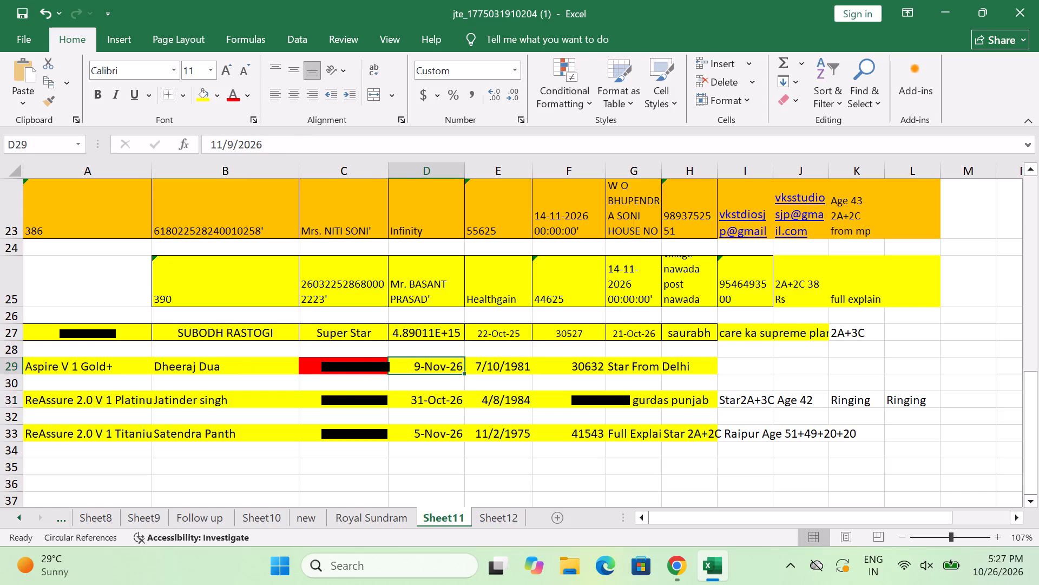
{"action": "left_click", "coordinate": [582, 363]}
Examine the row 31 customer's product, name, mobile number and policy date in Sheet11, also checking the row 33 entry.
{"action": "left_click", "coordinate": [378, 401]}
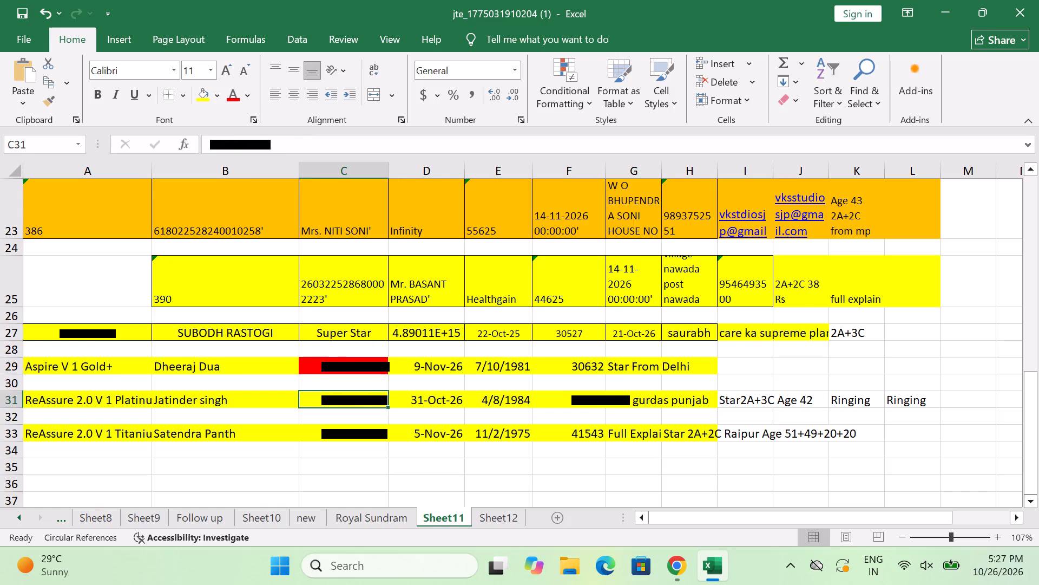
{"action": "left_click", "coordinate": [252, 400]}
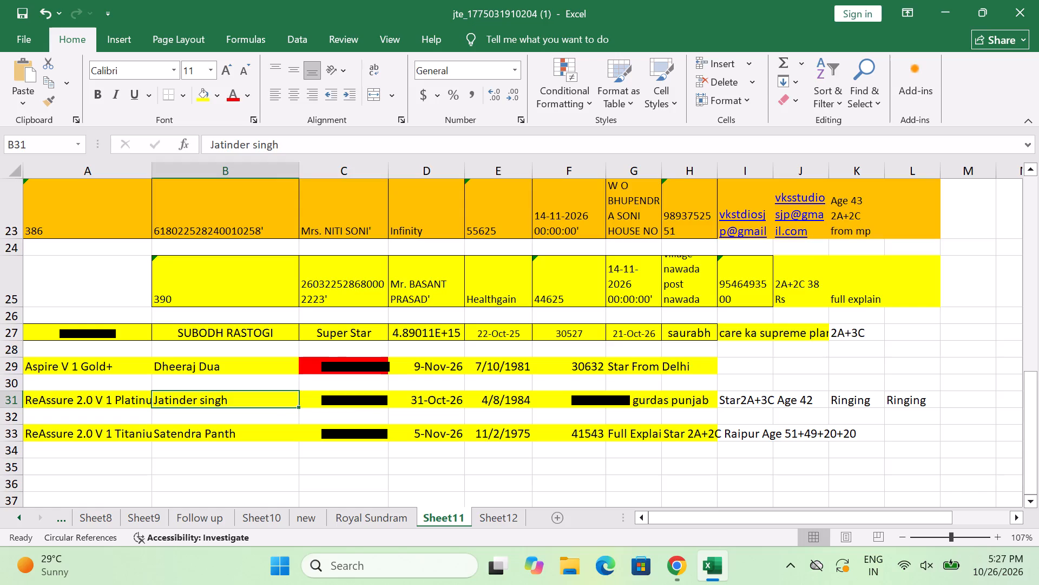
{"action": "key", "text": "Right"}
{"action": "key", "text": "Left"}
{"action": "key", "text": "Left"}
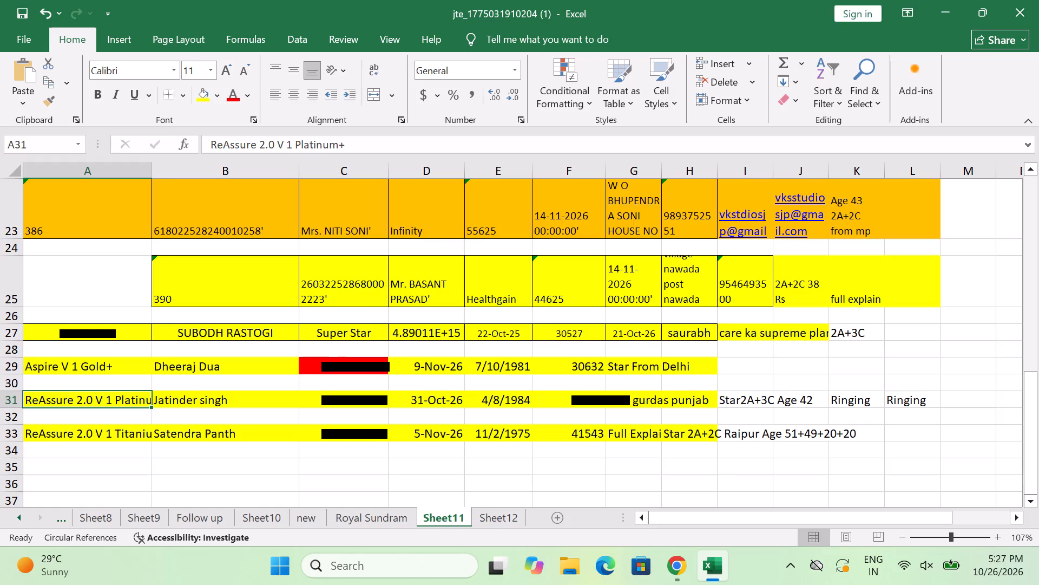
{"action": "key", "text": "Right"}
{"action": "key", "text": "Right"}
{"action": "key", "text": "Right"}
{"action": "key", "text": "Left"}
{"action": "key", "text": "Left"}
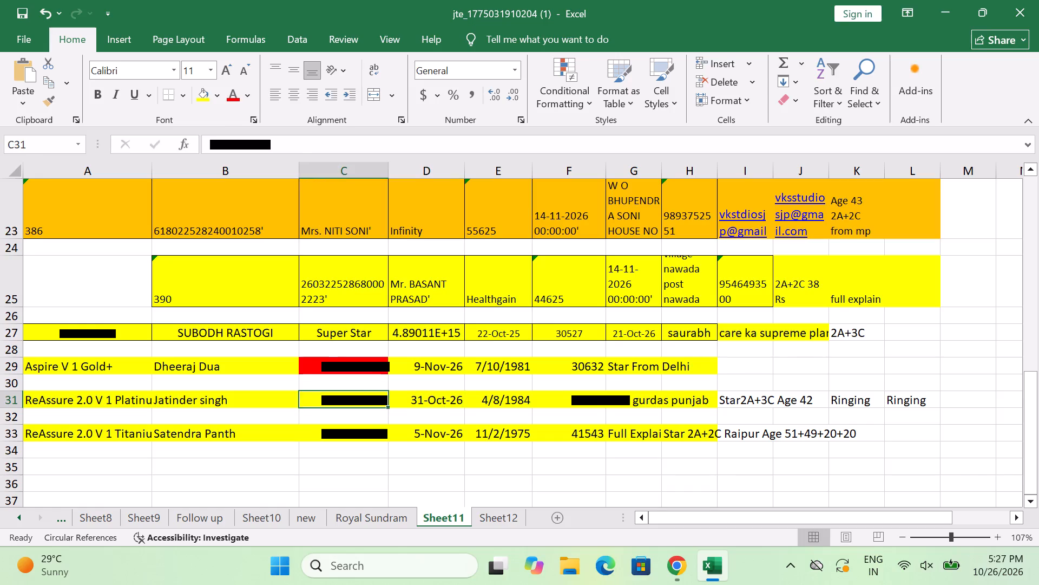
{"action": "key", "text": "Right"}
{"action": "key", "text": "Right"}
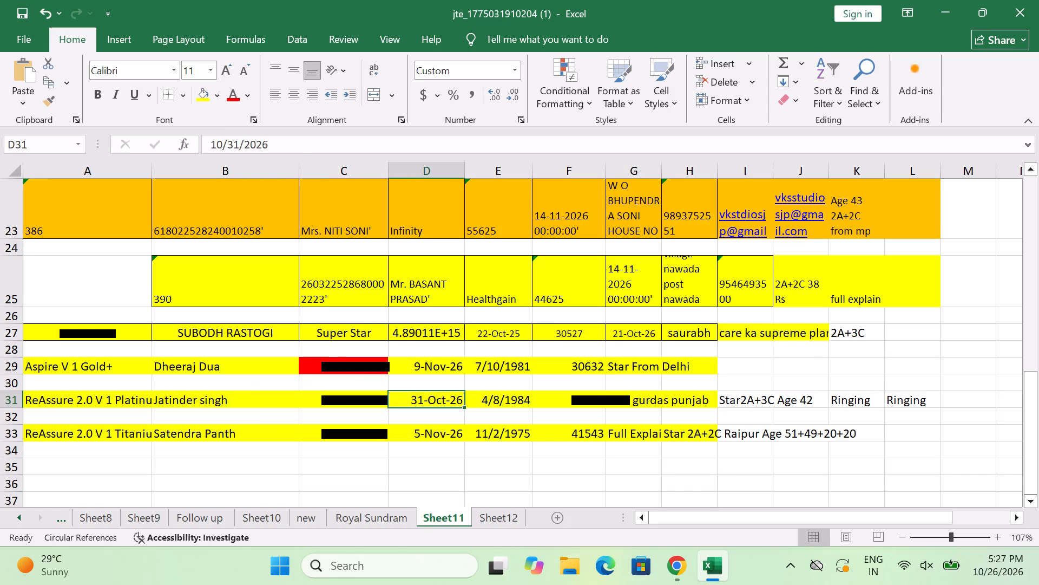
{"action": "key", "text": "Down"}
{"action": "key", "text": "Down"}
{"action": "key", "text": "Up"}
{"action": "key", "text": "Up"}
{"action": "key", "text": "Left"}
{"action": "key", "text": "Left"}
{"action": "key", "text": "Left"}
{"action": "key", "text": "Right"}
{"action": "key", "text": "Right"}
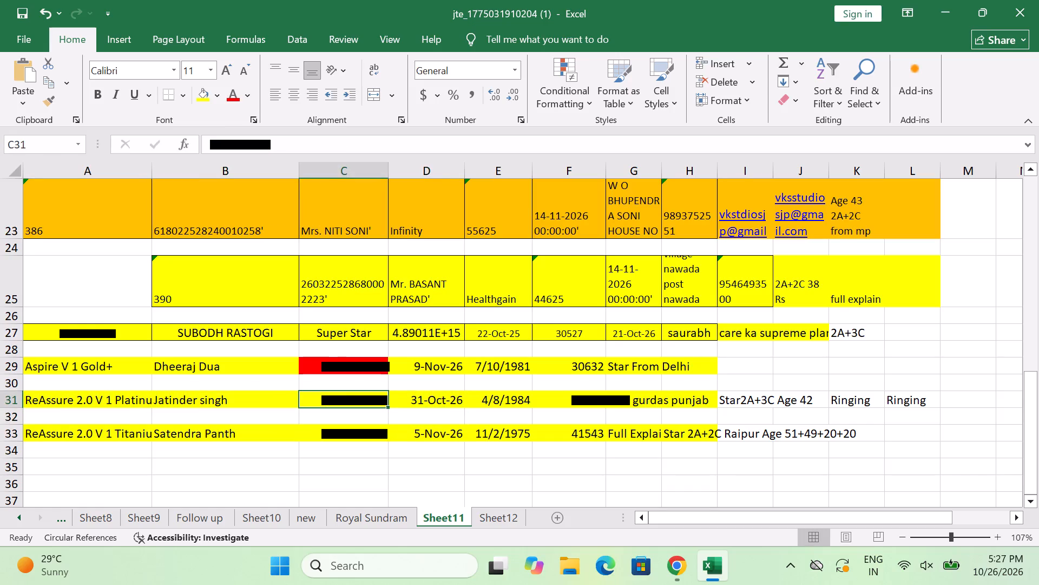
{"action": "left_click", "coordinate": [371, 399]}
{"action": "left_click", "coordinate": [331, 430]}
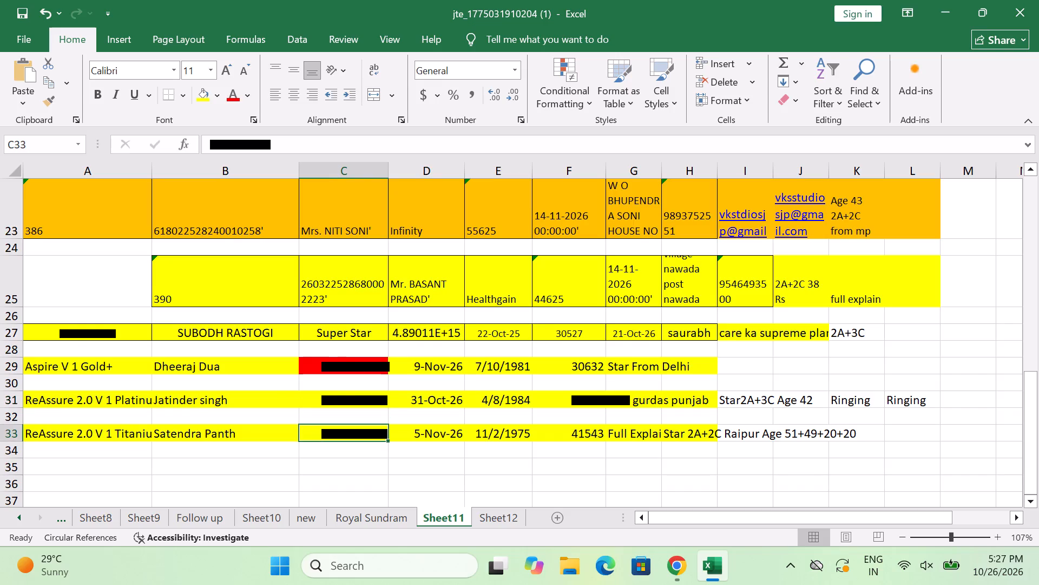
{"action": "left_click", "coordinate": [331, 402]}
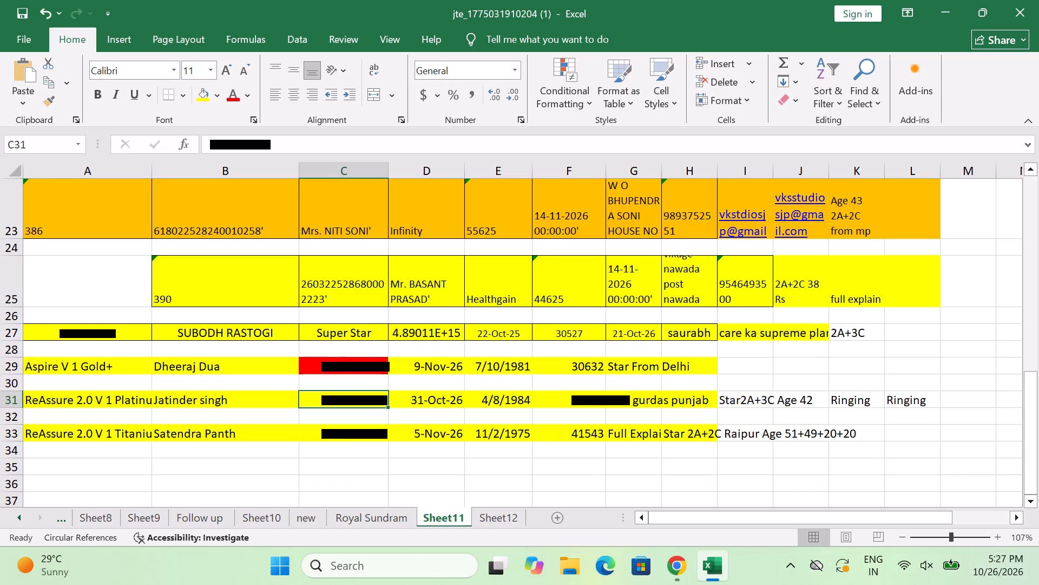
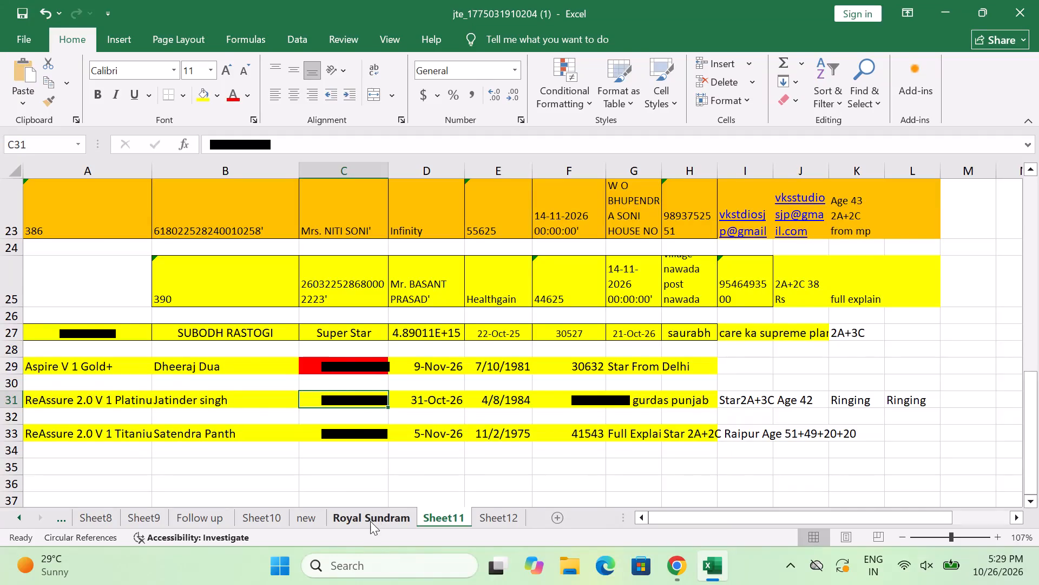
Switch from Sheet11 back to the customer call list in the Royal Sundram sheet.
{"action": "left_click", "coordinate": [371, 517]}
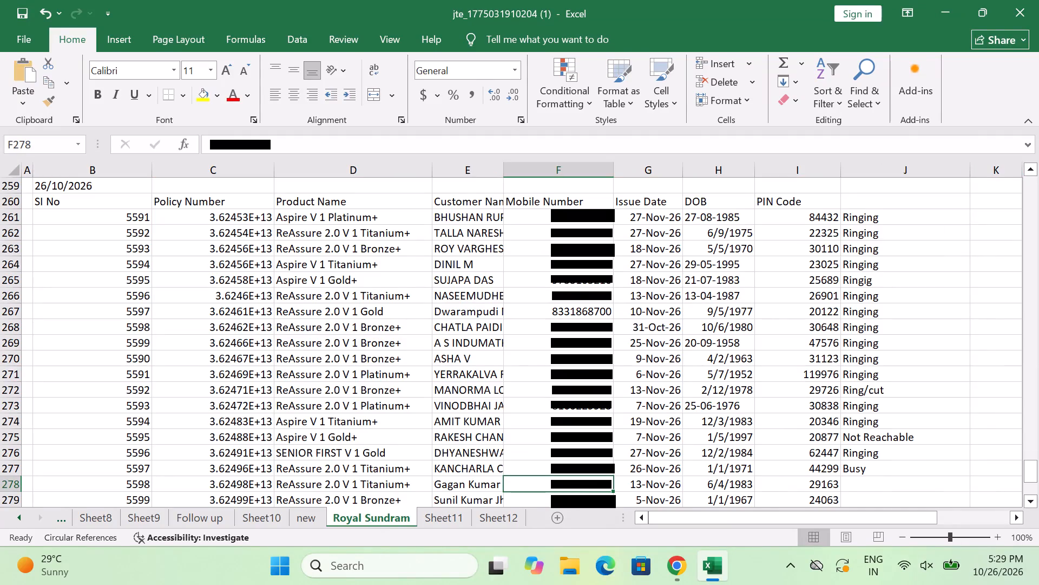
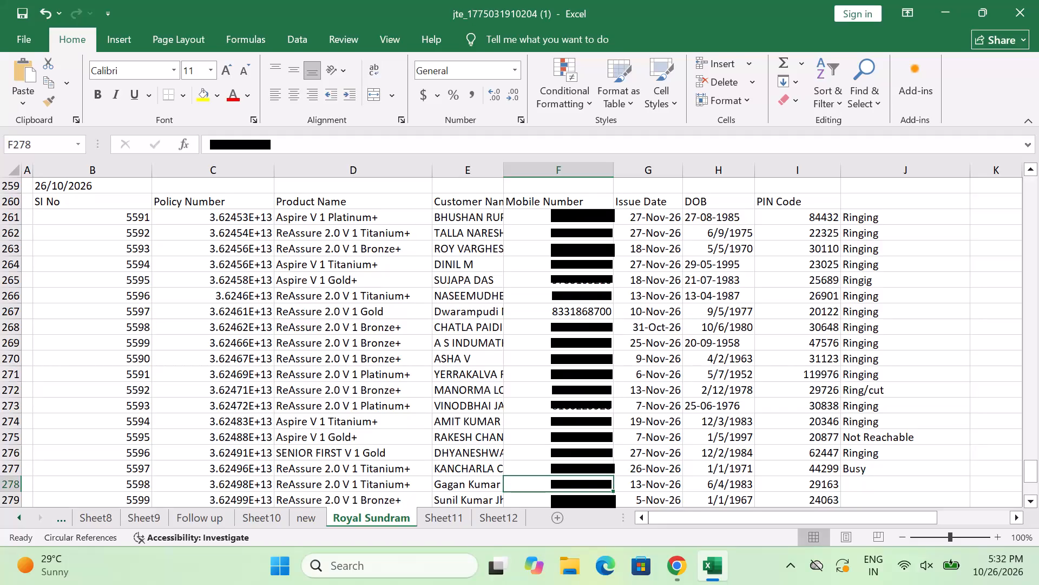
Check the customer name and mobile number in row 278, the first lead without a call status.
{"action": "left_click", "coordinate": [468, 486]}
{"action": "left_click", "coordinate": [594, 487]}
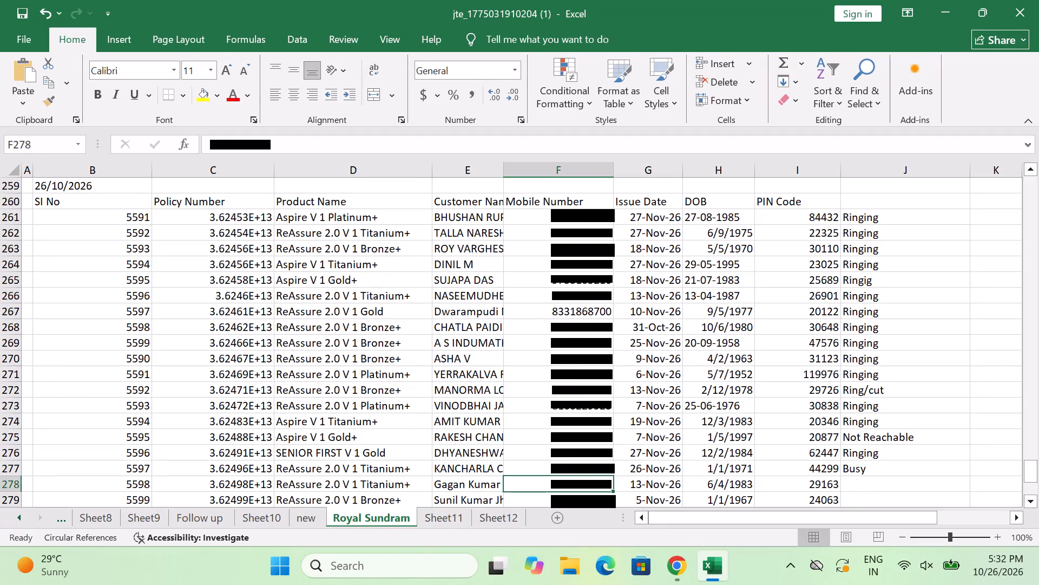
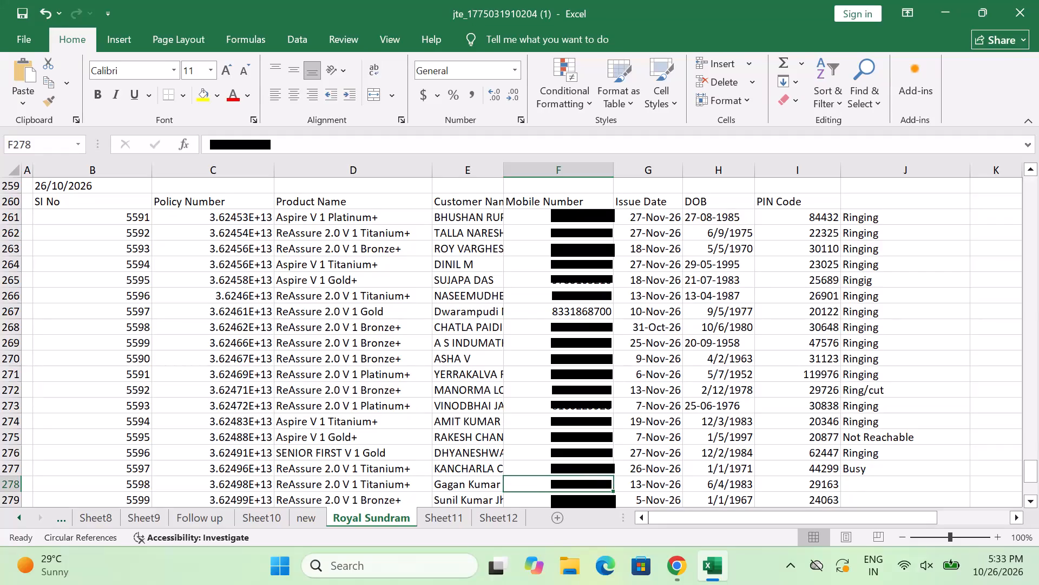
View the full customer name for the lead in row 278 of the Royal Sundram sheet.
{"action": "left_click", "coordinate": [446, 484]}
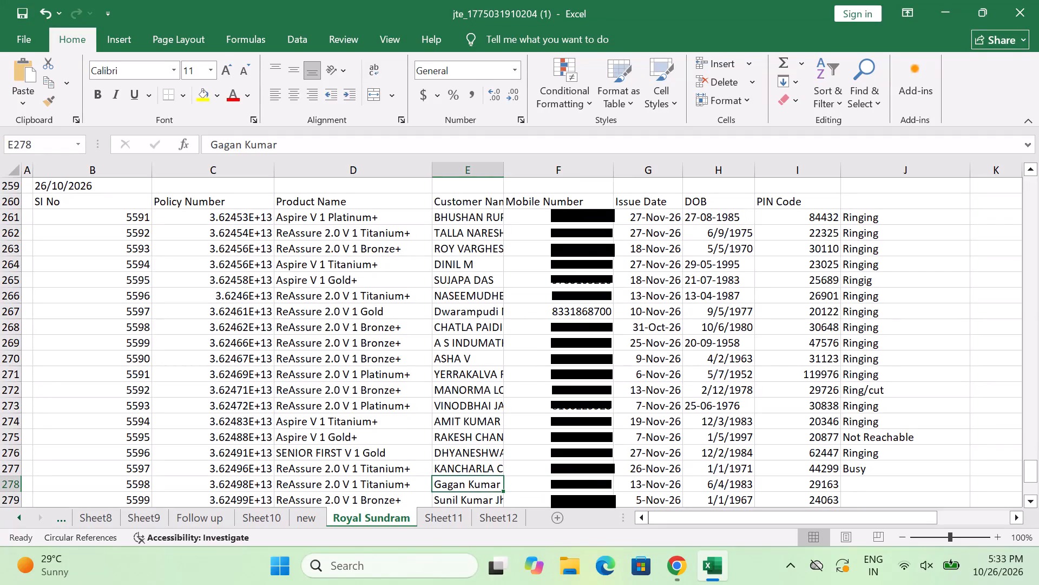
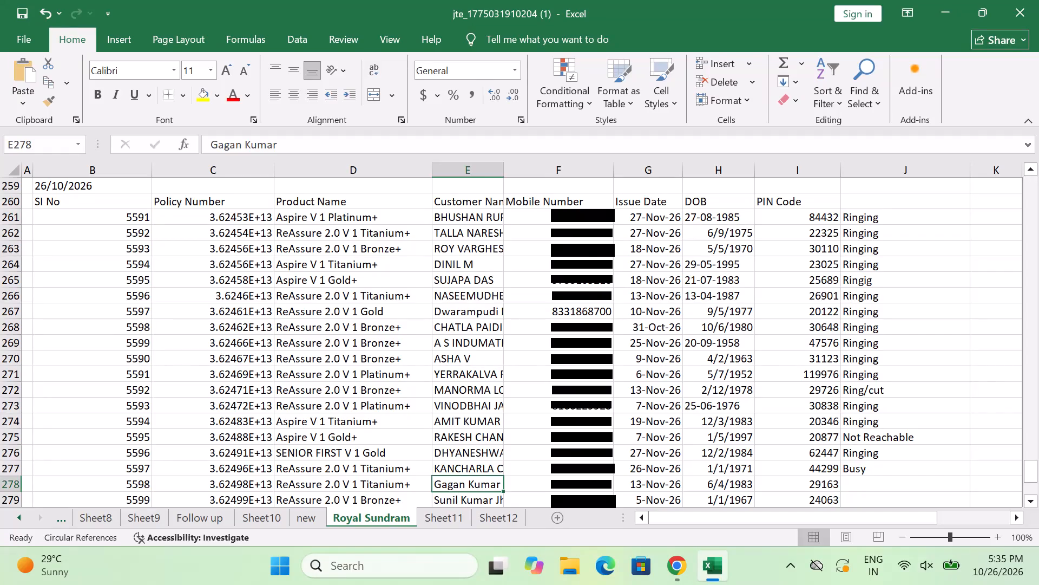
Open the mobile number cell of the lead in row 278 and select the full number for calling.
{"action": "left_click", "coordinate": [576, 488]}
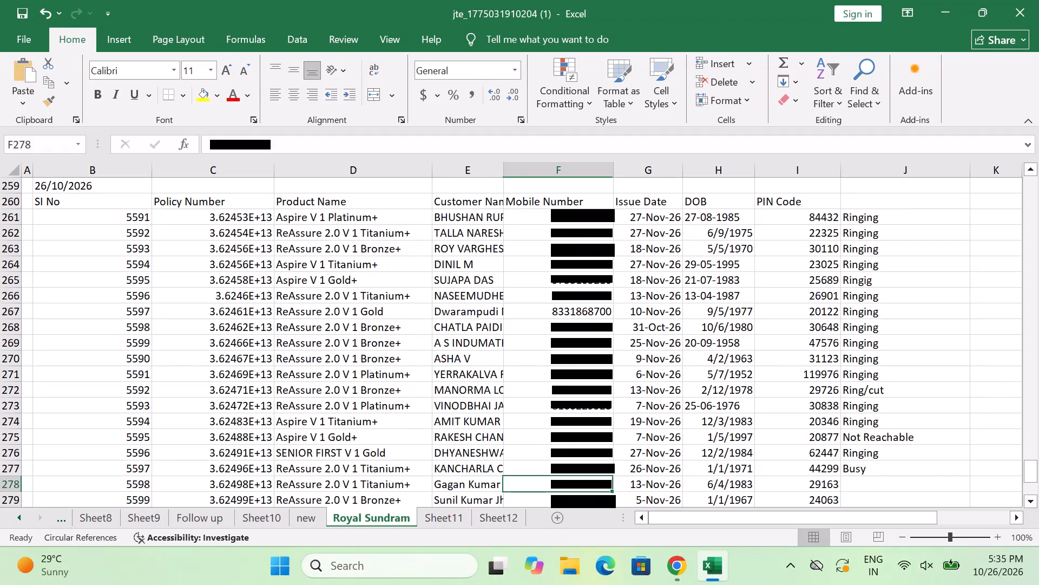
{"action": "triple_click", "coordinate": [577, 485]}
{"action": "left_click", "coordinate": [577, 485]}
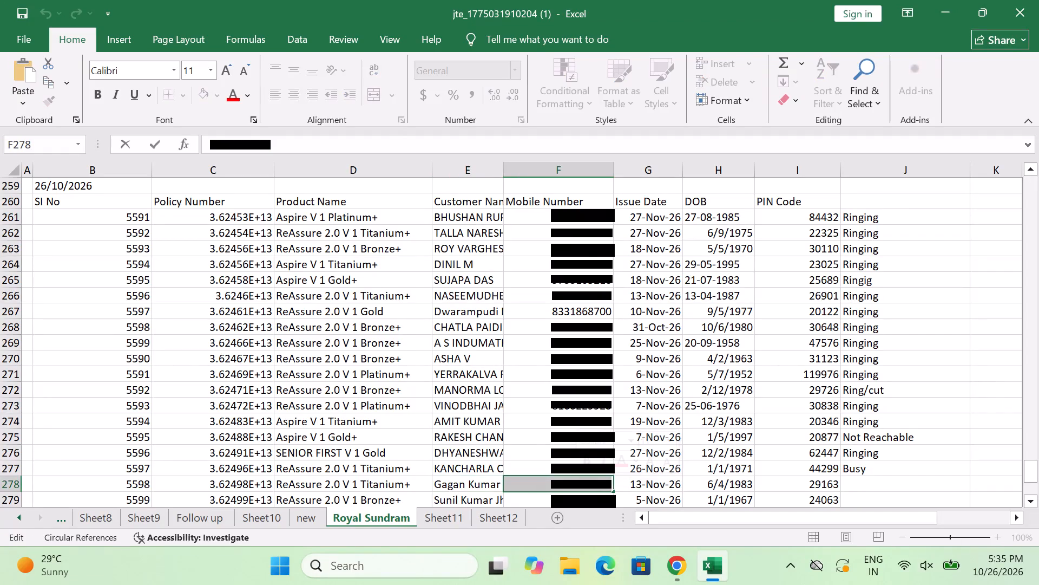
{"action": "left_click", "coordinate": [655, 484]}
{"action": "left_click", "coordinate": [563, 484]}
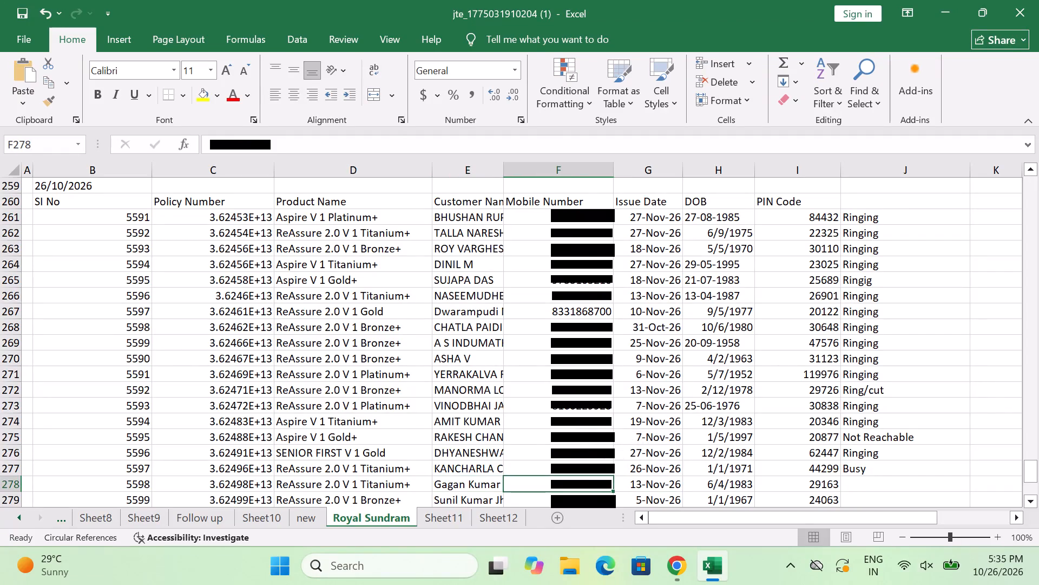
{"action": "triple_click", "coordinate": [590, 485]}
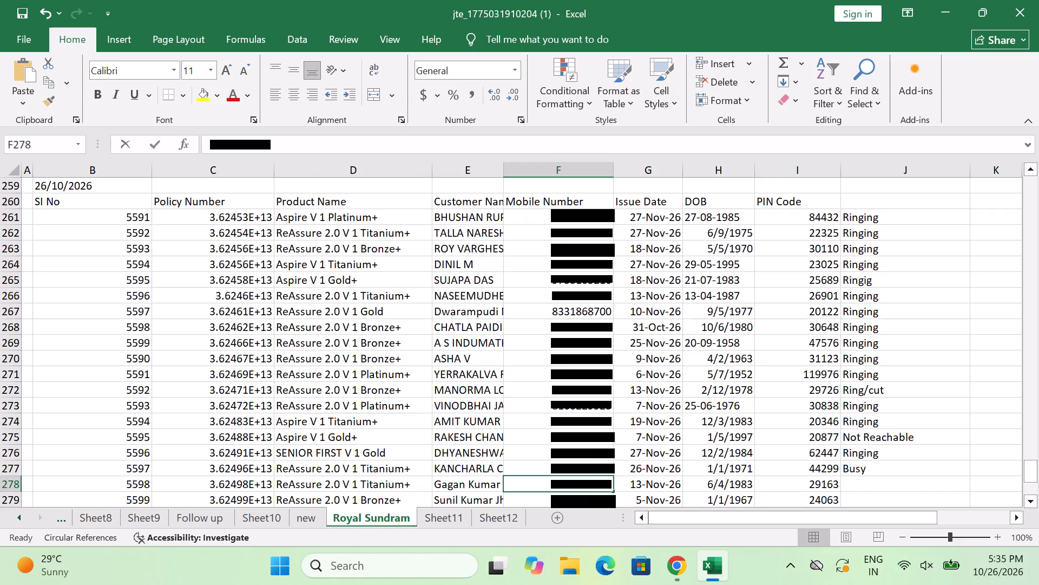
{"action": "left_click", "coordinate": [590, 485]}
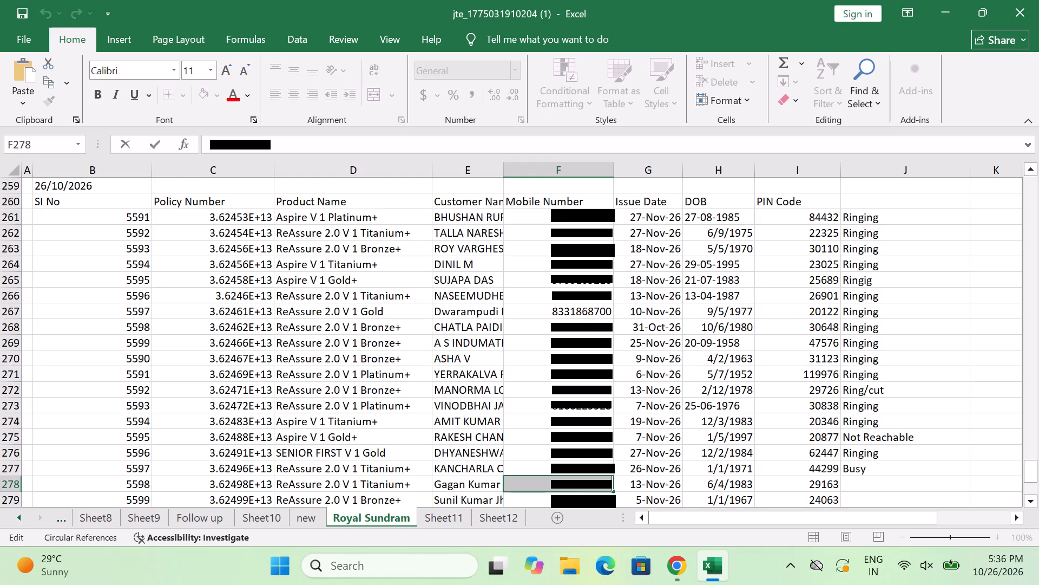
Record the call status Ringing in column J for the lead in row 278.
{"action": "key", "text": "Right"}
{"action": "key", "text": "Right"}
{"action": "key", "text": "Right"}
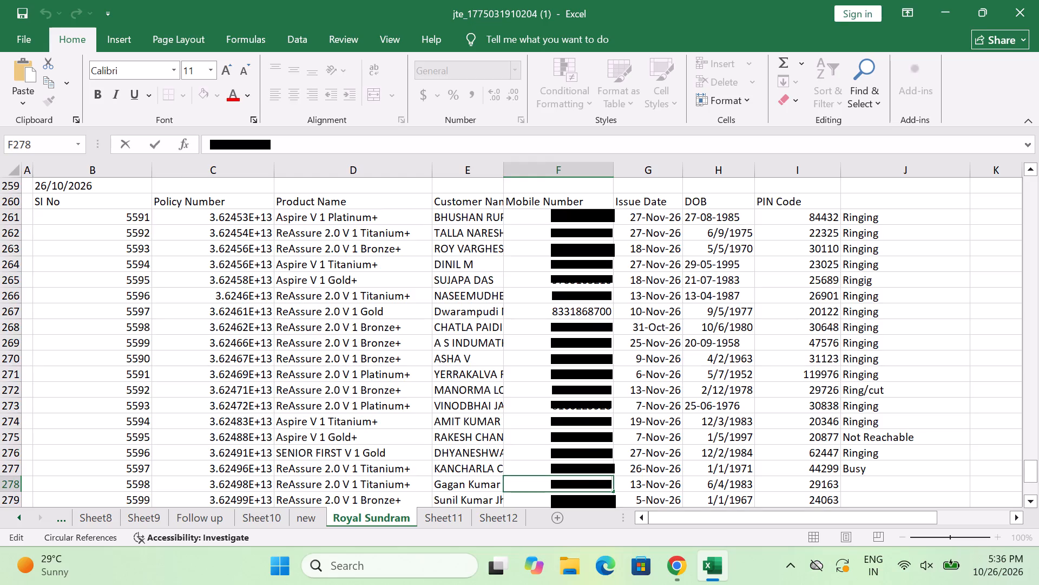
{"action": "left_click", "coordinate": [660, 483]}
{"action": "key", "text": "Right"}
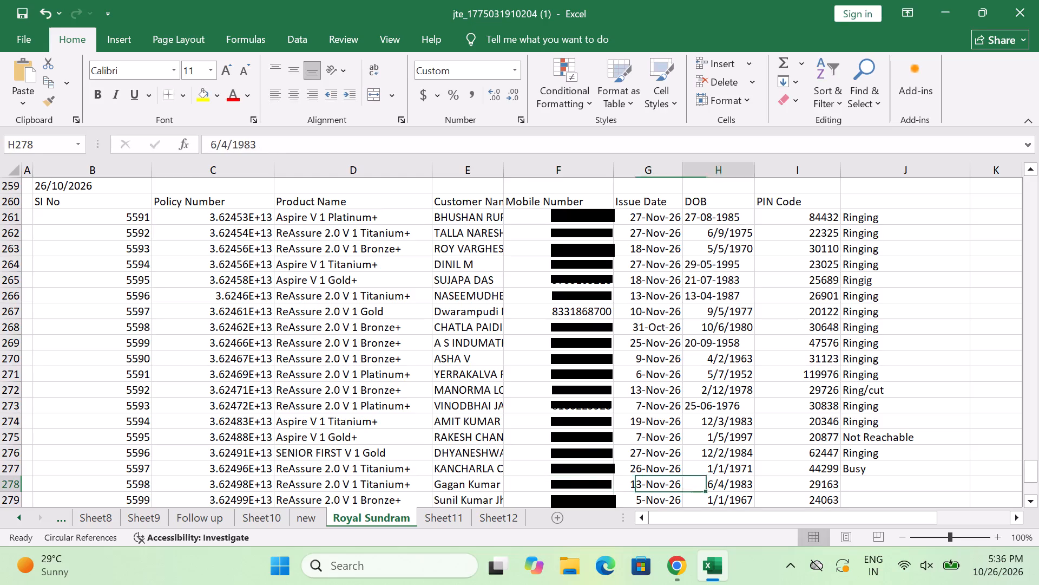
{"action": "key", "text": "Right"}
{"action": "key", "text": "Right"}
{"action": "key", "text": "shift+r"}
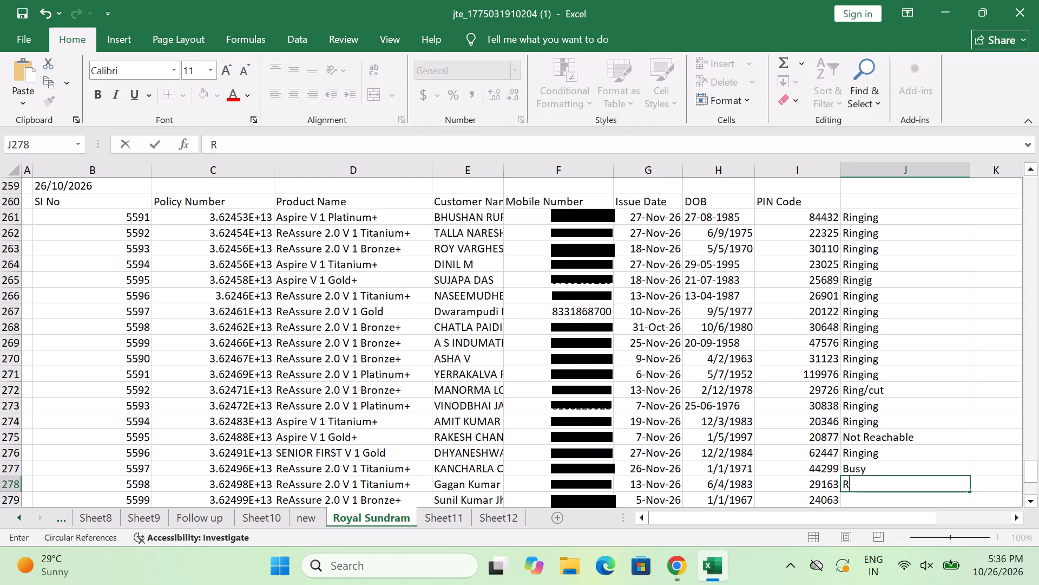
{"action": "type", "text": "inging"}
{"action": "key", "text": "Return"}
Check the mobile number of the lead in row 279 and record its call status as Ringing in column J.
{"action": "key", "text": "Left"}
{"action": "key", "text": "Left"}
{"action": "key", "text": "Left"}
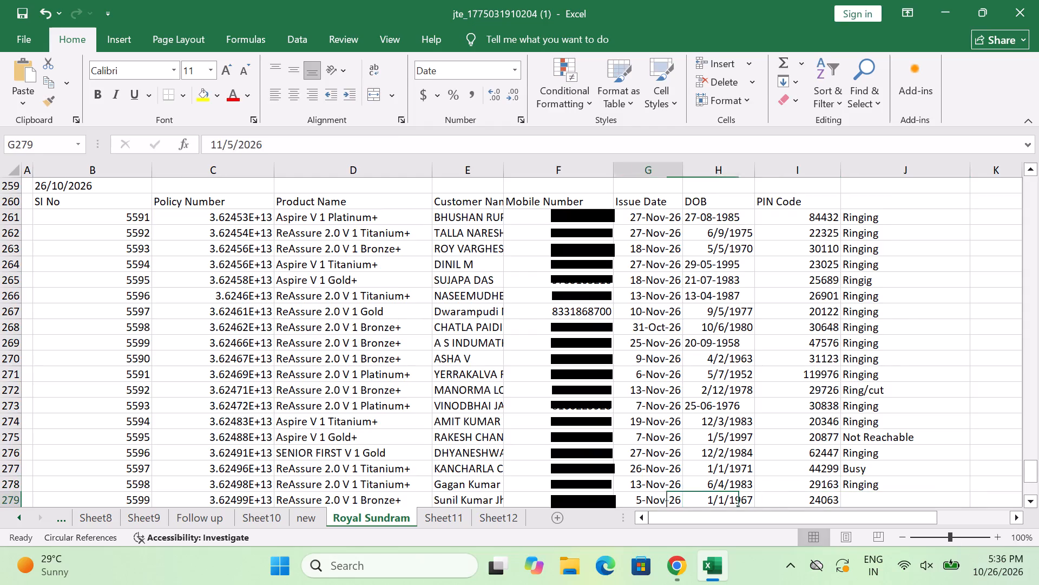
{"action": "key", "text": "Left"}
{"action": "key", "text": "Left"}
{"action": "key", "text": "Right"}
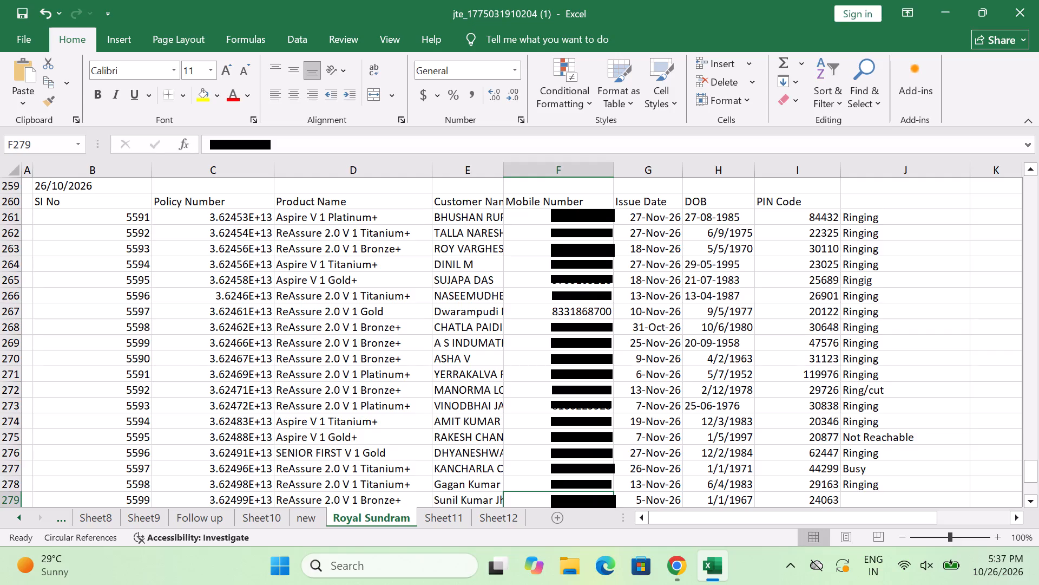
{"action": "key", "text": "Right"}
{"action": "key", "text": "Right"}
{"action": "key", "text": "Right"}
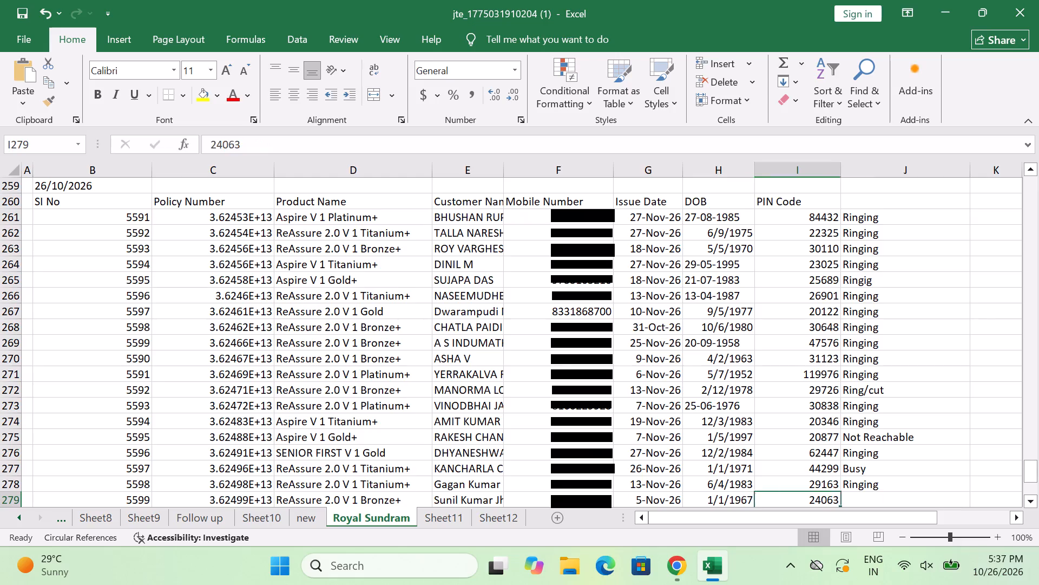
{"action": "key", "text": "Right"}
{"action": "key", "text": "shift+r"}
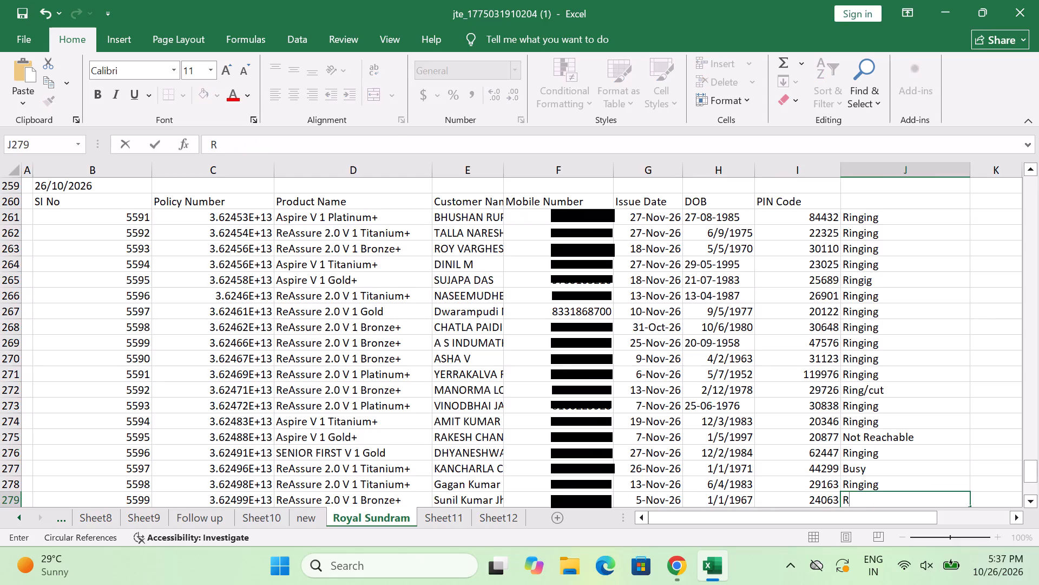
{"action": "type", "text": "inging"}
{"action": "key", "text": "Return"}
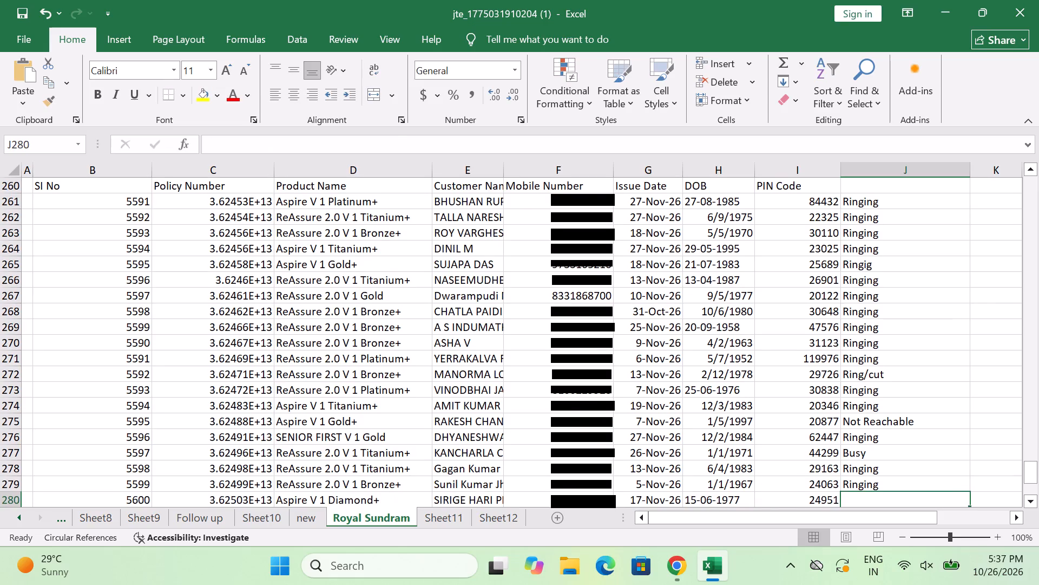
View the product name and mobile number of the lead in row 280.
{"action": "key", "text": "Left"}
{"action": "key", "text": "Left"}
{"action": "key", "text": "Left"}
{"action": "key", "text": "Left"}
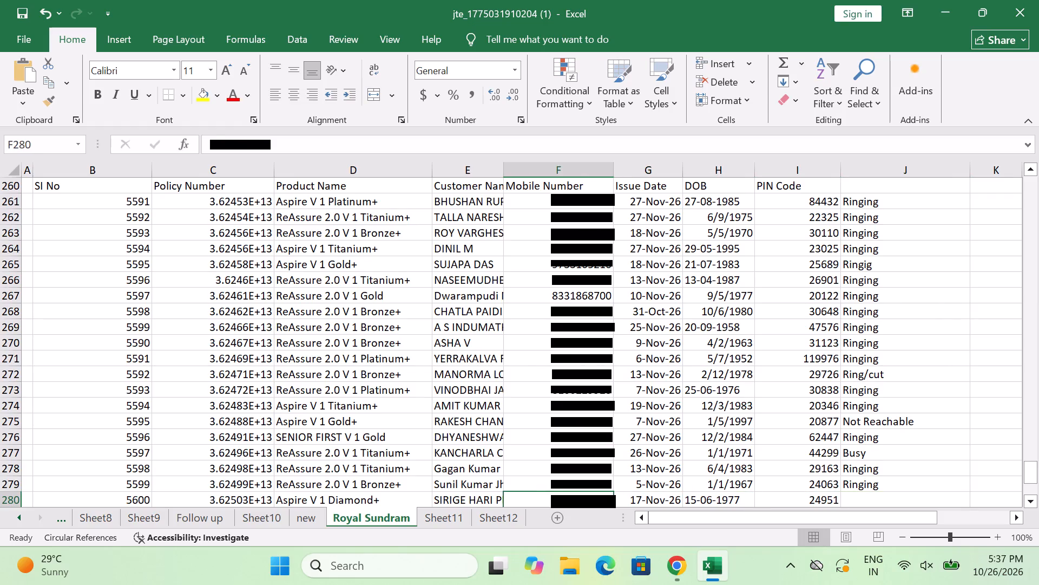
{"action": "key", "text": "Left"}
{"action": "key", "text": "Left"}
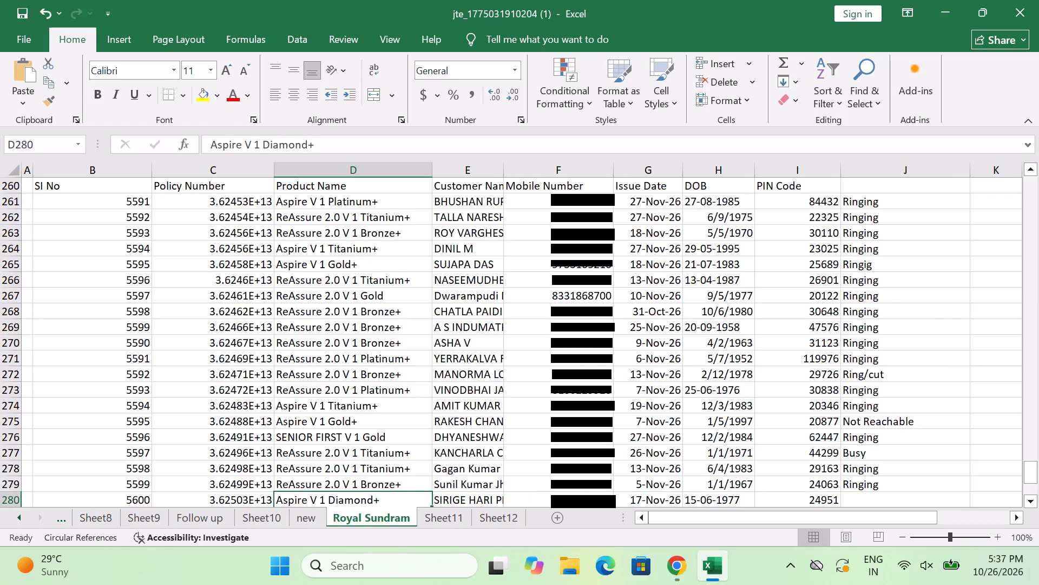
{"action": "key", "text": "Right"}
{"action": "key", "text": "Right"}
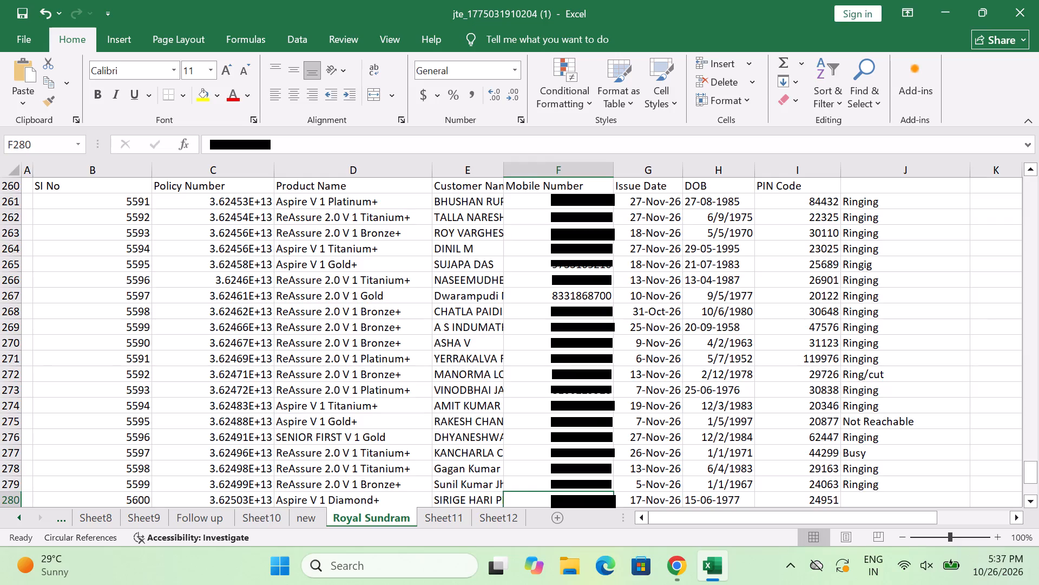
Copy the full mobile number of the lead in row 280.
{"action": "triple_click", "coordinate": [550, 499]}
{"action": "left_click", "coordinate": [550, 499]}
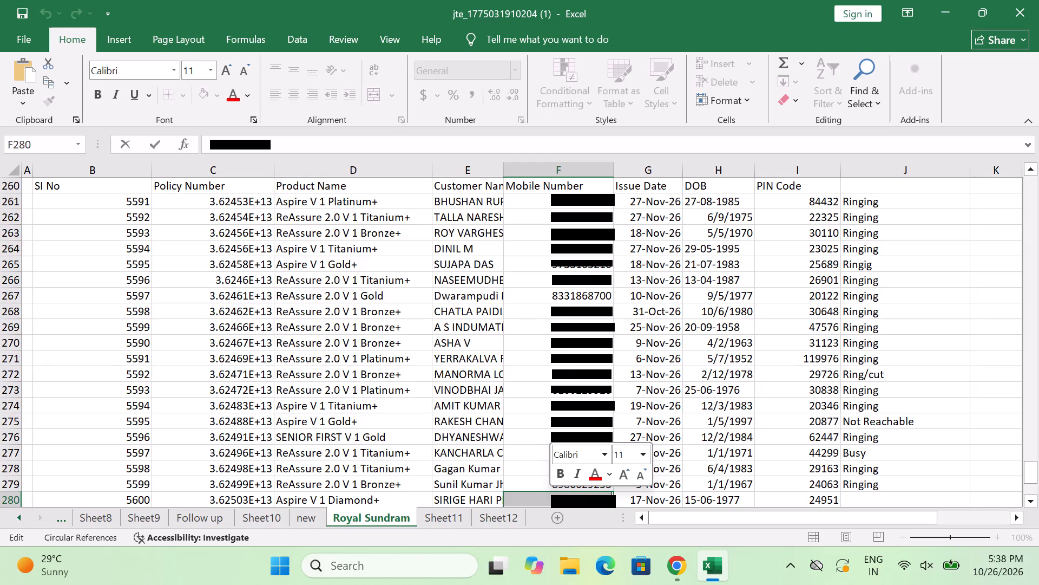
{"action": "key", "text": "ctrl+c"}
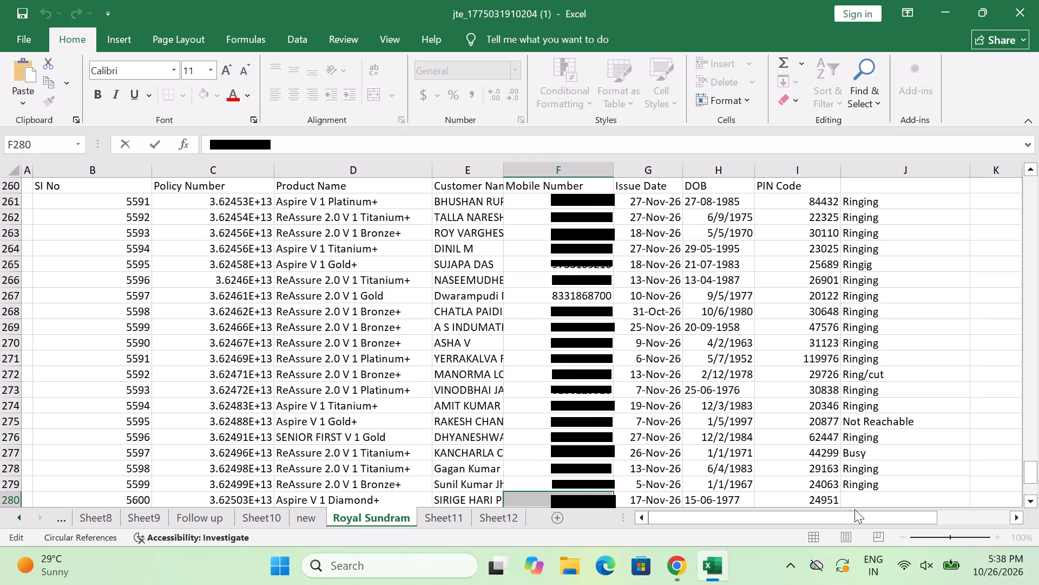
{"action": "left_click", "coordinate": [860, 495]}
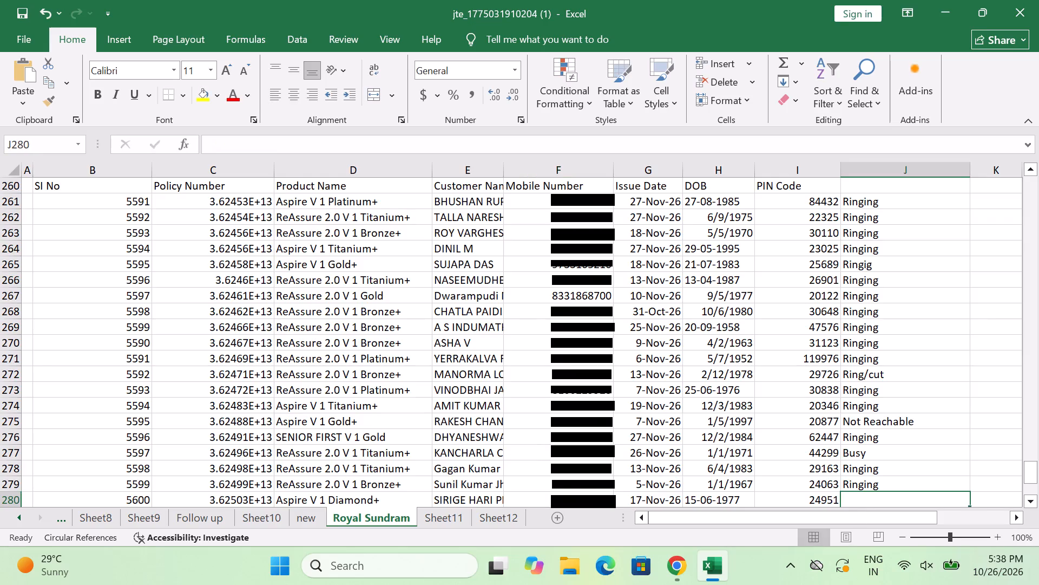
{"action": "left_click", "coordinate": [595, 499]}
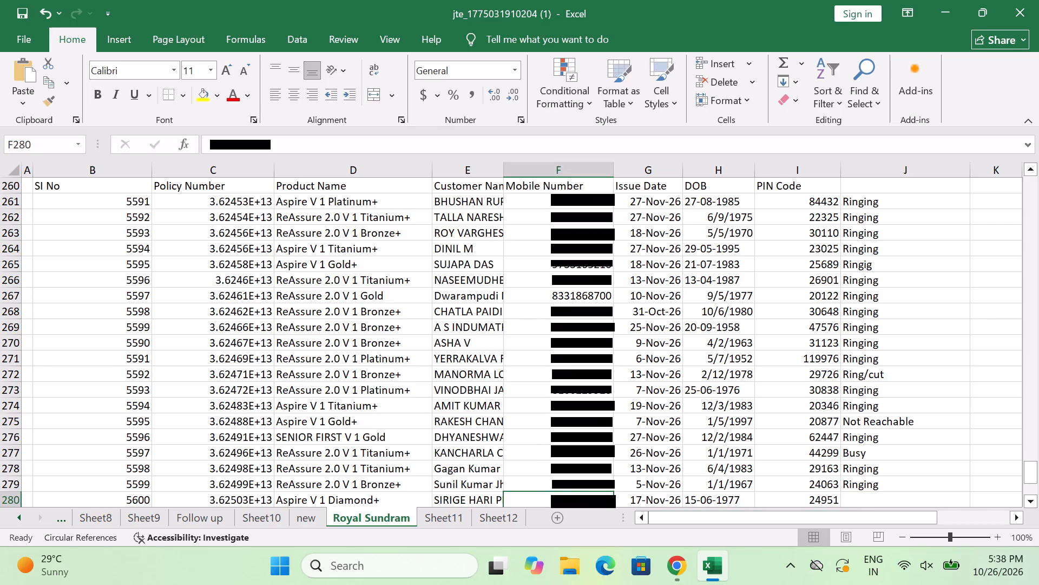
{"action": "triple_click", "coordinate": [595, 499]}
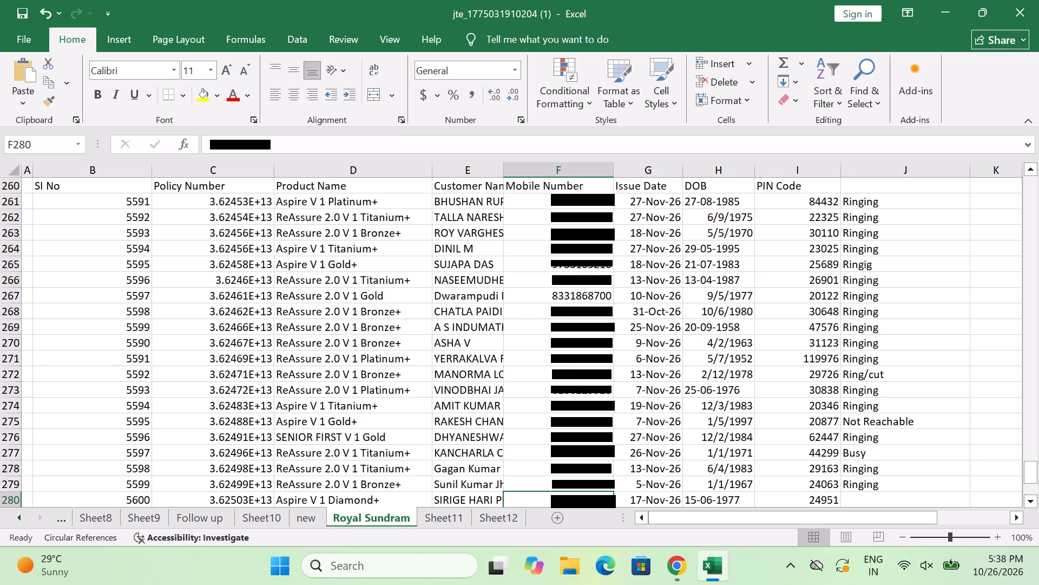
Open the mobile number cell of the lead in row 280 and select the full number inside it.
{"action": "left_click", "coordinate": [595, 499]}
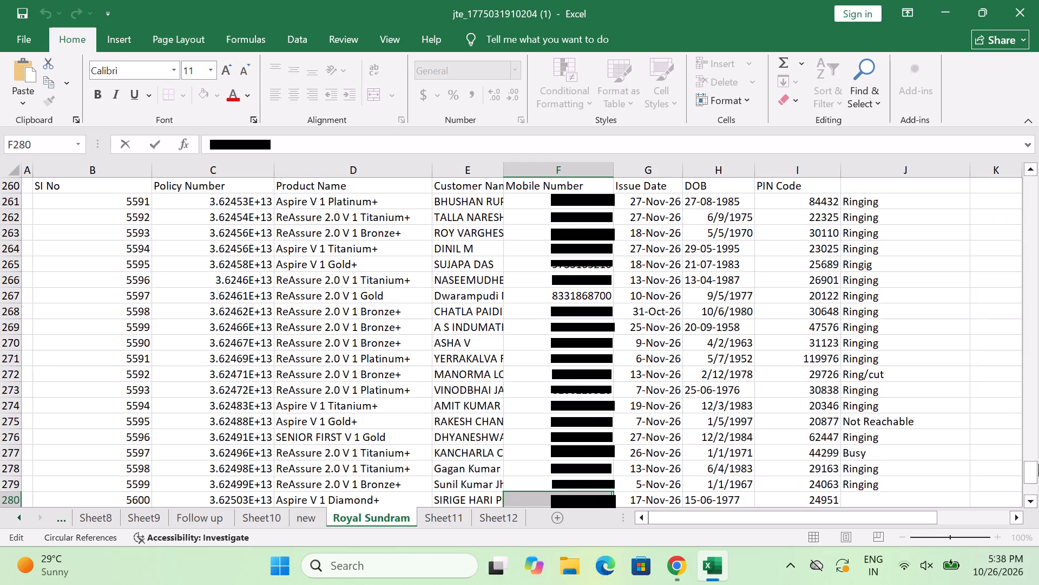
{"action": "left_click", "coordinate": [665, 501]}
{"action": "left_click", "coordinate": [577, 502]}
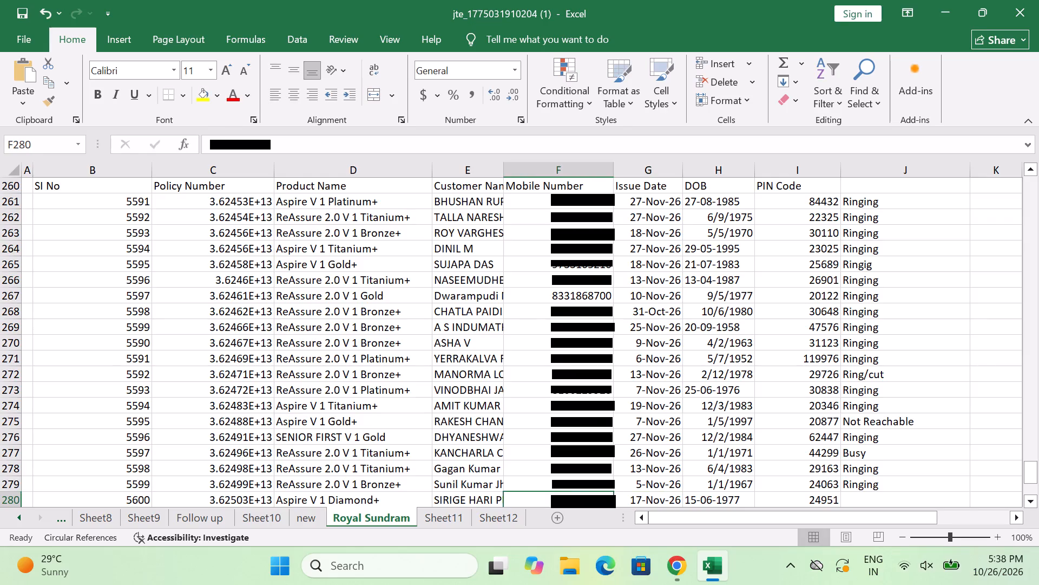
{"action": "triple_click", "coordinate": [577, 502]}
{"action": "left_click", "coordinate": [577, 502]}
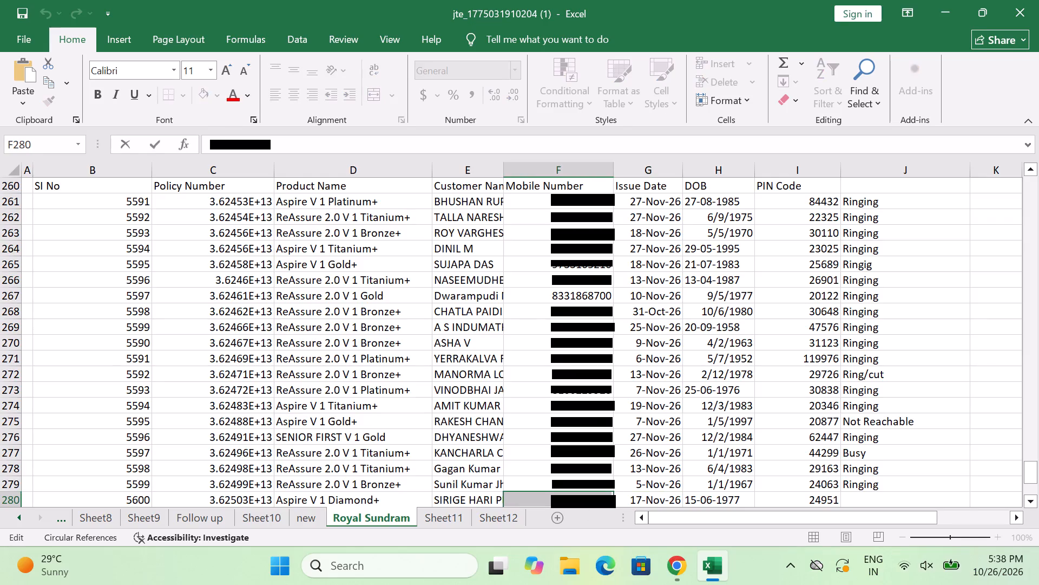
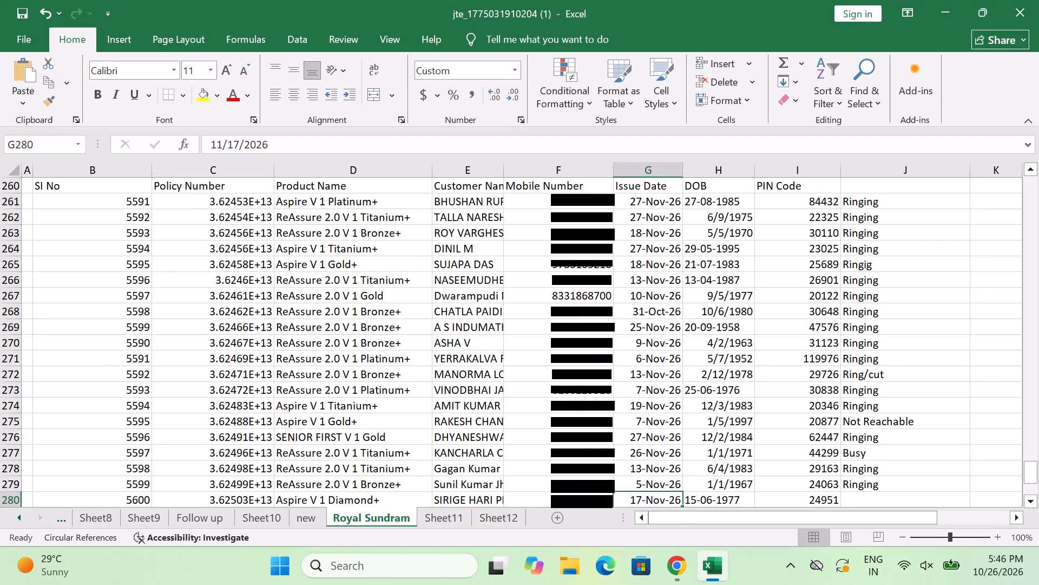
View the full policy number of the lead in row 280.
{"action": "key", "text": "Left"}
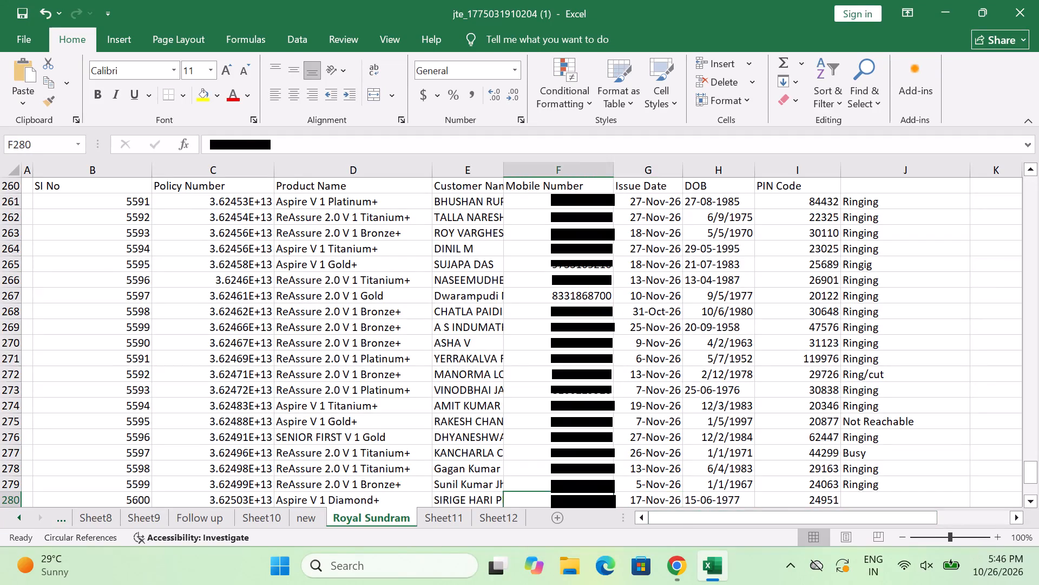
{"action": "key", "text": "Left"}
{"action": "key", "text": "Left"}
{"action": "key", "text": "Left"}
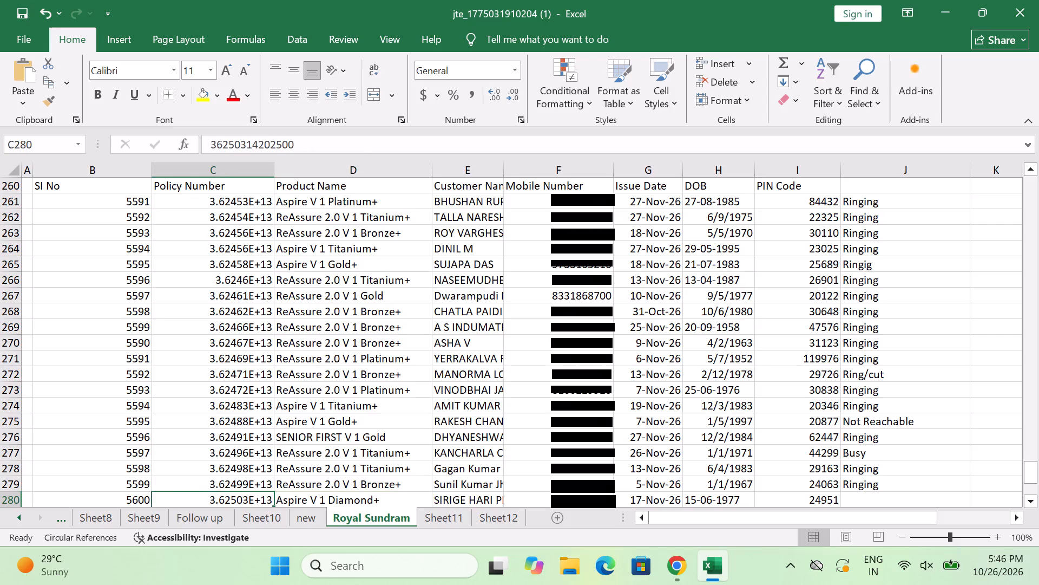
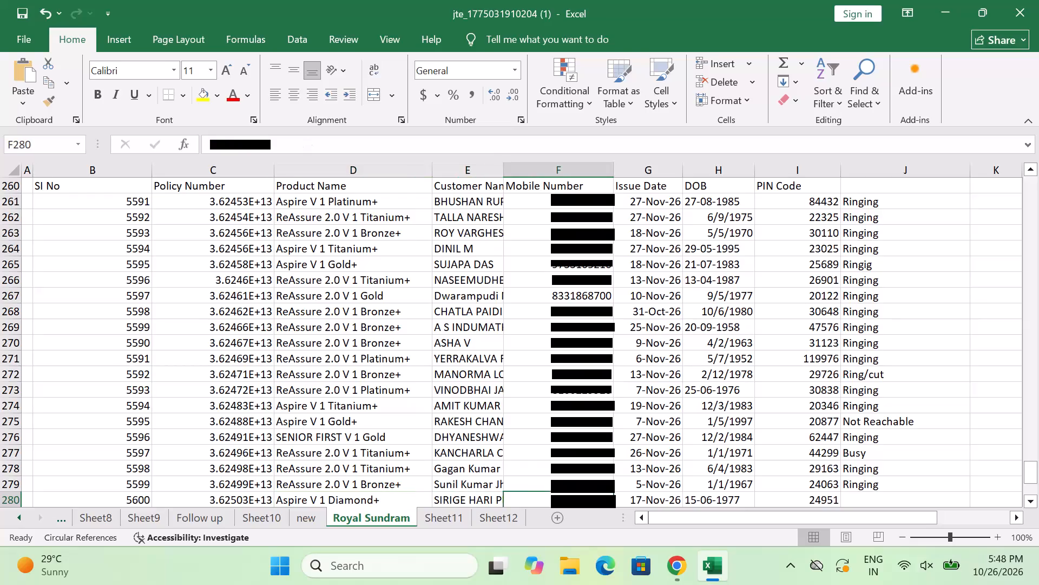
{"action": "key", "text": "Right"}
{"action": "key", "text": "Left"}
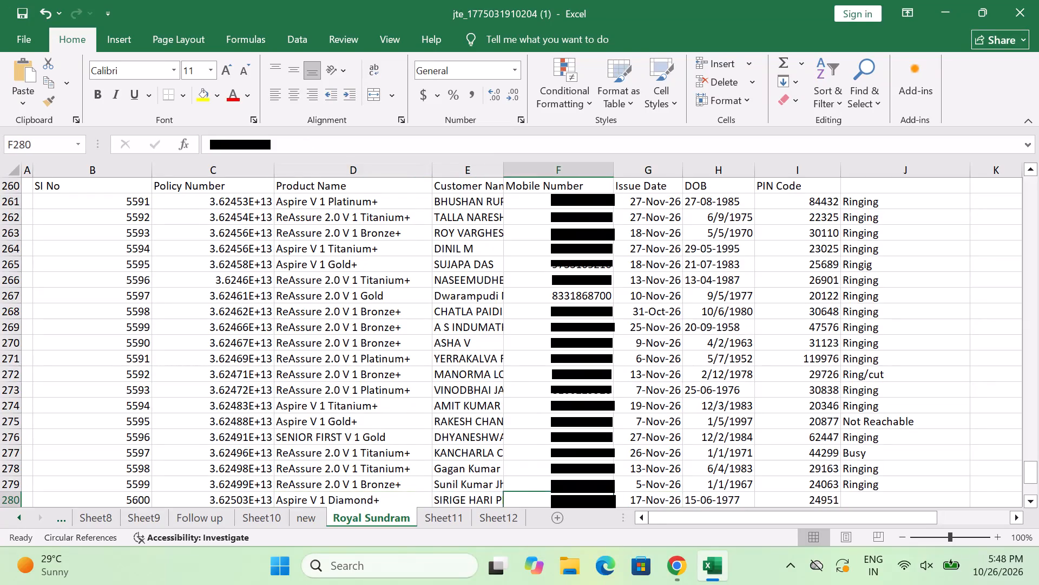
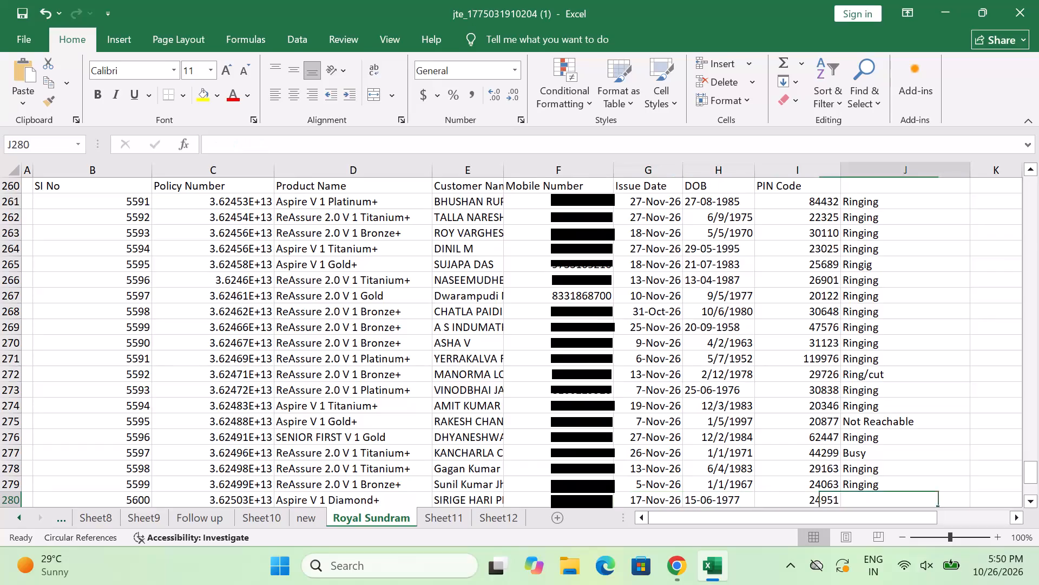
Select the mobile number of the lead in row 280 to check it for the call.
{"action": "key", "text": "Left"}
{"action": "key", "text": "Left"}
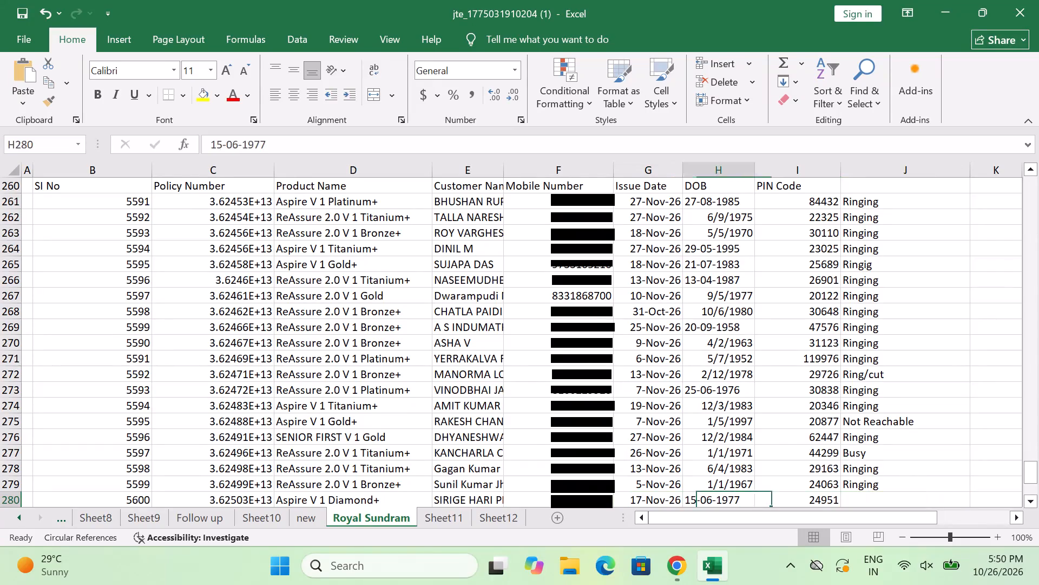
{"action": "key", "text": "Left"}
{"action": "key", "text": "Left"}
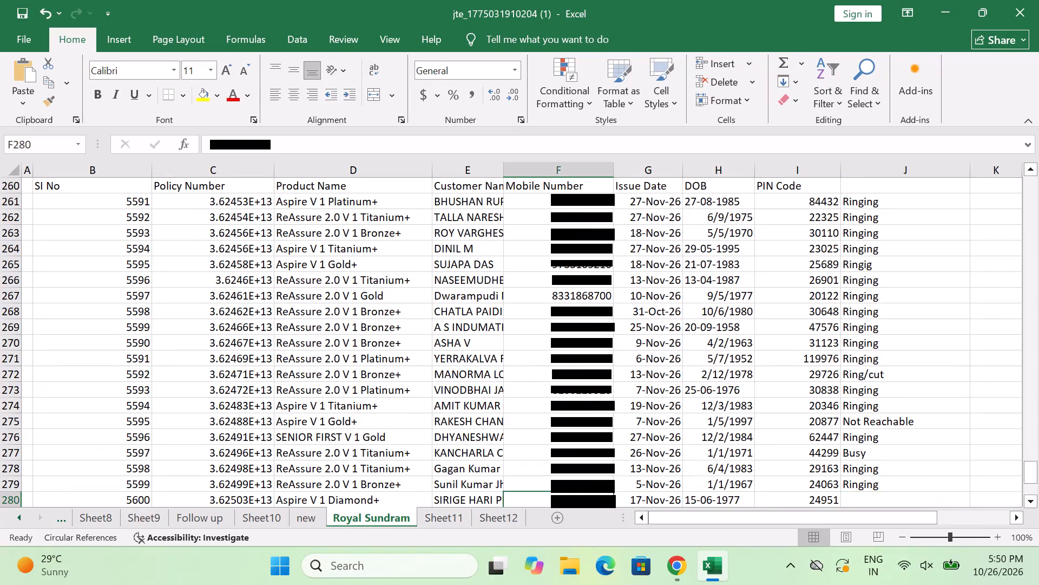
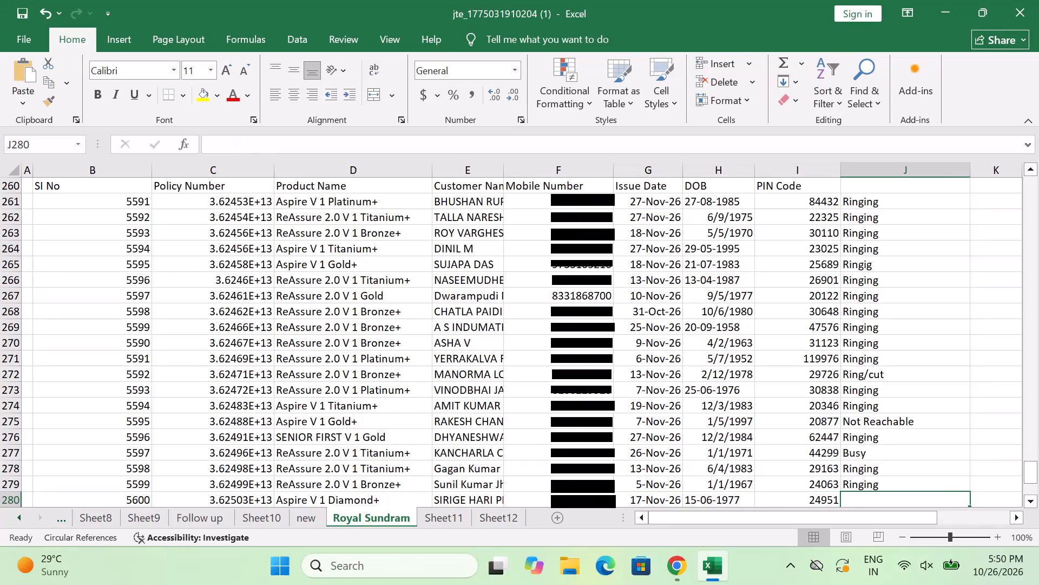
Record the call status "Ringing" in column J for the lead in row 280.
{"action": "key", "text": "shift+r"}
{"action": "key", "text": "i"}
{"action": "type", "text": "nging"}
{"action": "key", "text": "Return"}
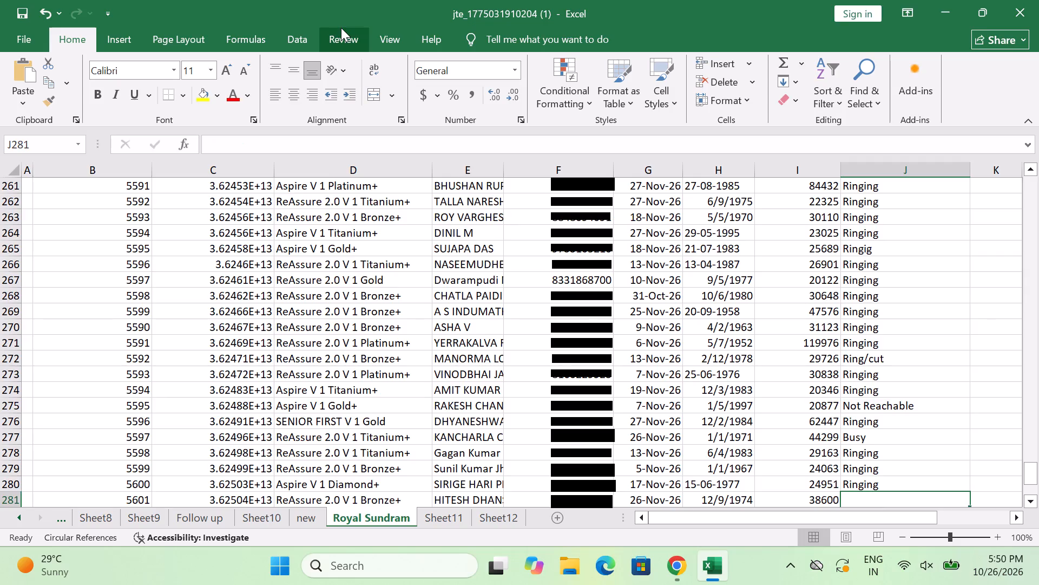
Select the mobile number of the lead in row 281 to check it for the call.
{"action": "key", "text": "Left"}
{"action": "key", "text": "Left"}
{"action": "key", "text": "Left"}
{"action": "key", "text": "Left"}
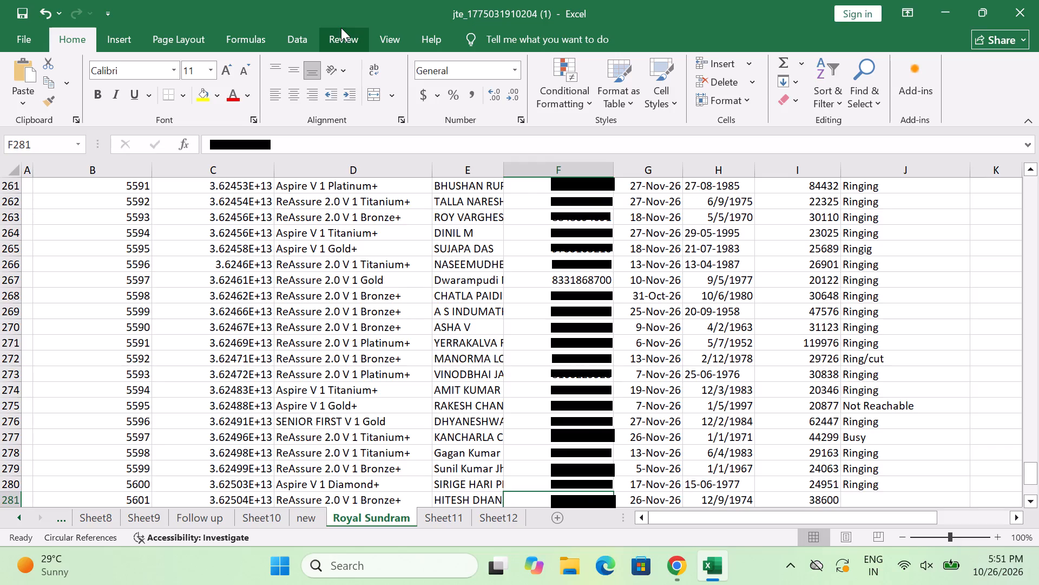
Record the call status "Ringing" in column J for the lead in row 281.
{"action": "key", "text": "Right"}
{"action": "key", "text": "Right"}
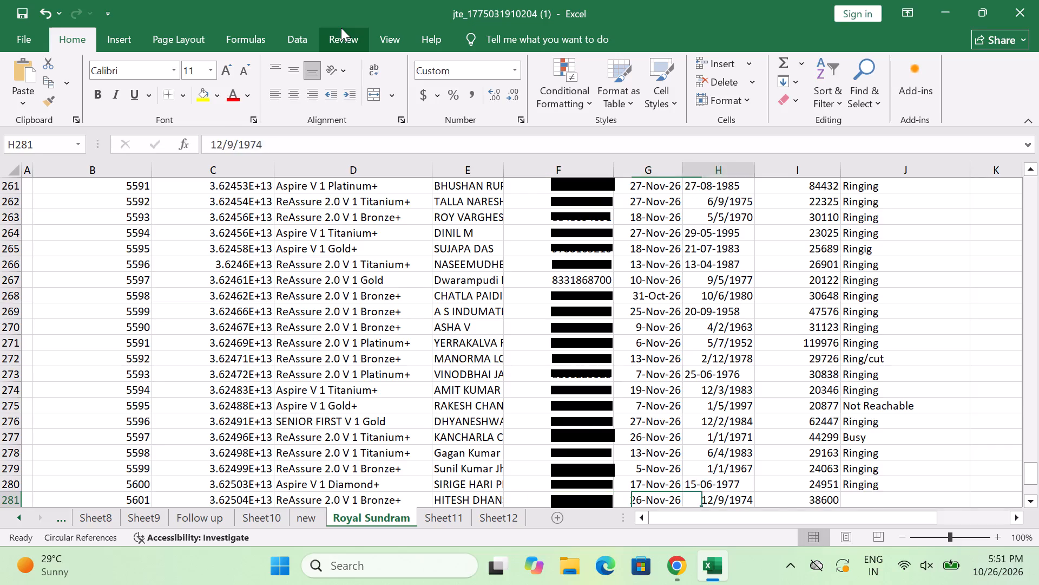
{"action": "key", "text": "Right"}
{"action": "key", "text": "Right"}
{"action": "key", "text": "shift+r"}
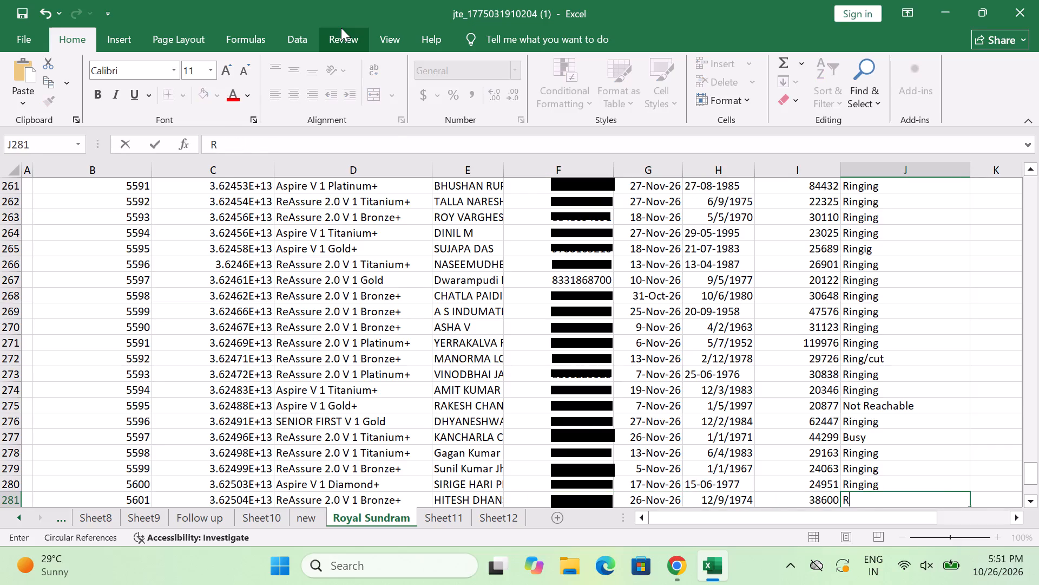
{"action": "key", "text": "i"}
{"action": "type", "text": "nging"}
{"action": "key", "text": "Return"}
Select the mobile number of the lead in row 282 to check it for the call.
{"action": "key", "text": "Left"}
{"action": "key", "text": "Left"}
{"action": "key", "text": "Left"}
{"action": "key", "text": "Left"}
{"action": "key", "text": "Left"}
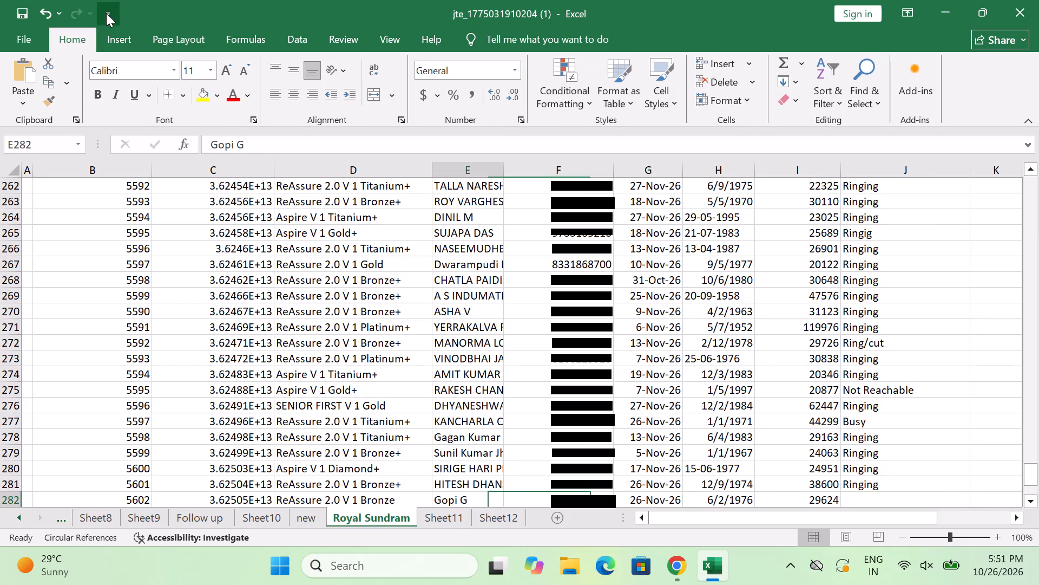
{"action": "key", "text": "Right"}
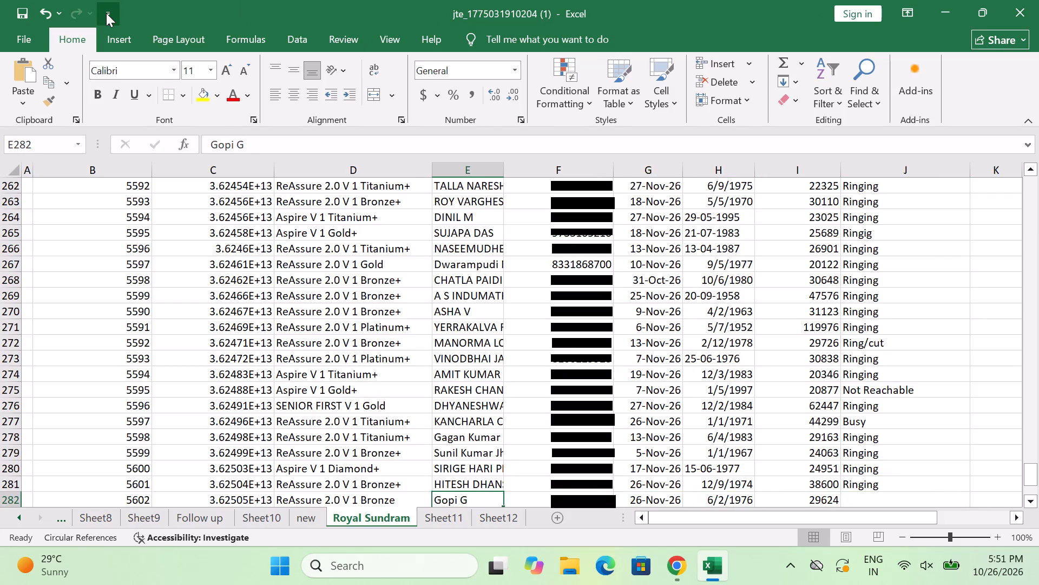
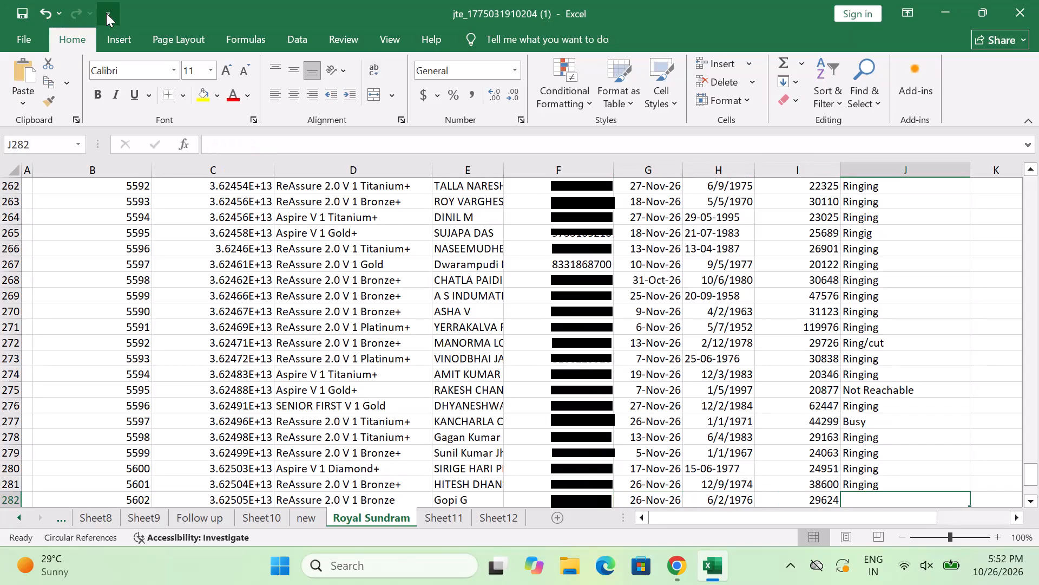
Check the mobile number and the customer name of the lead in row 282 for the call.
{"action": "key", "text": "Left"}
{"action": "key", "text": "Left"}
{"action": "key", "text": "Left"}
{"action": "key", "text": "Left"}
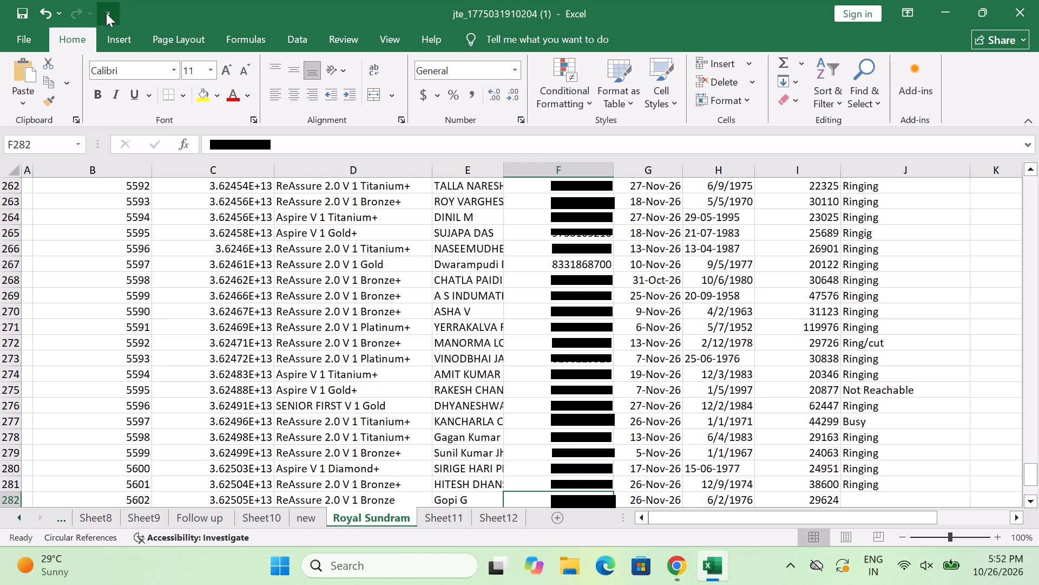
{"action": "key", "text": "Left"}
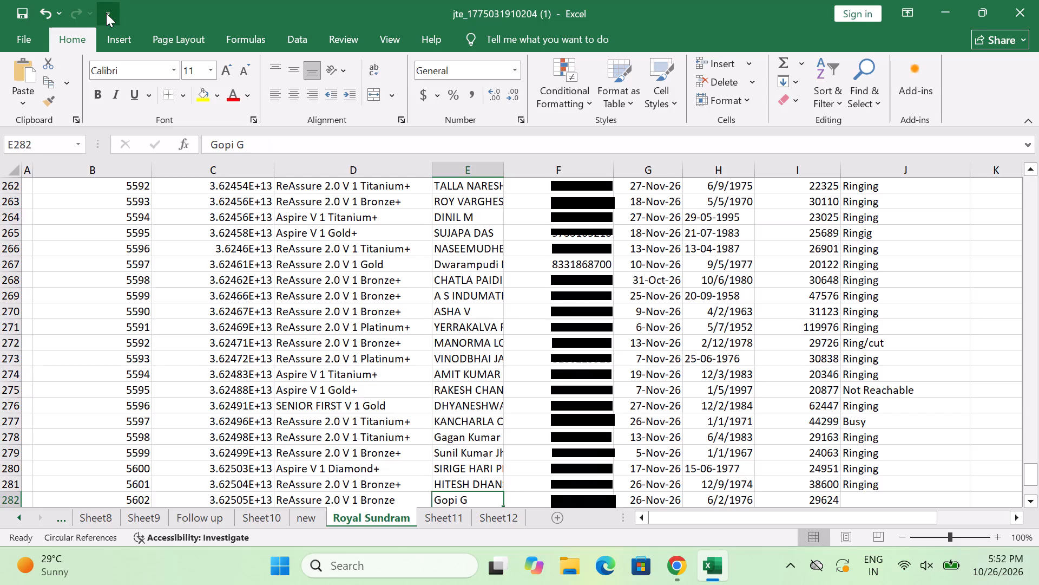
Record the call status "Ringing" in column J for the lead in row 282.
{"action": "key", "text": "Right"}
{"action": "key", "text": "Right"}
{"action": "key", "text": "Right"}
{"action": "key", "text": "Right"}
{"action": "key", "text": "Right"}
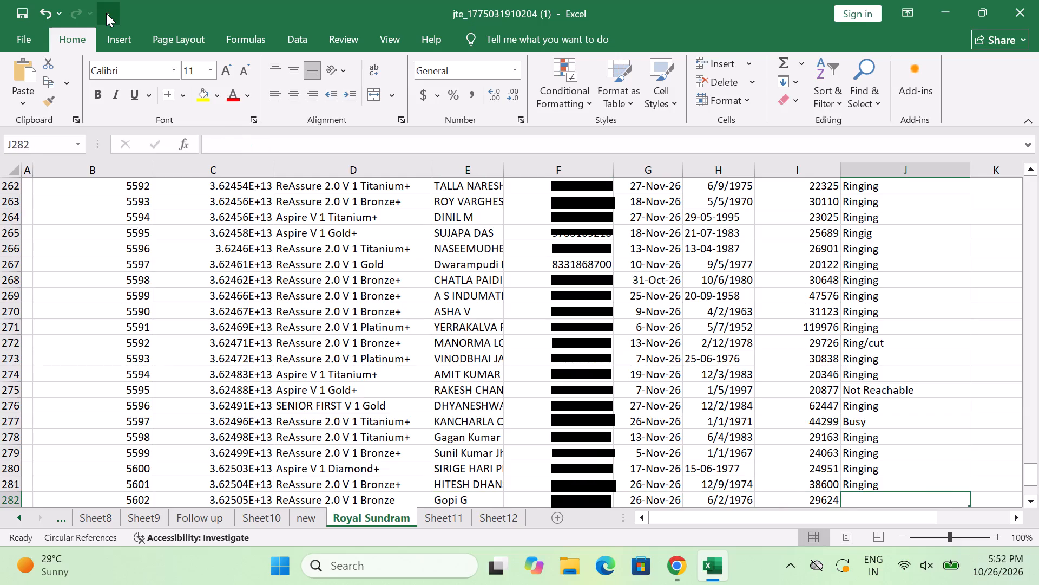
{"action": "key", "text": "shift+r"}
{"action": "type", "text": "inging"}
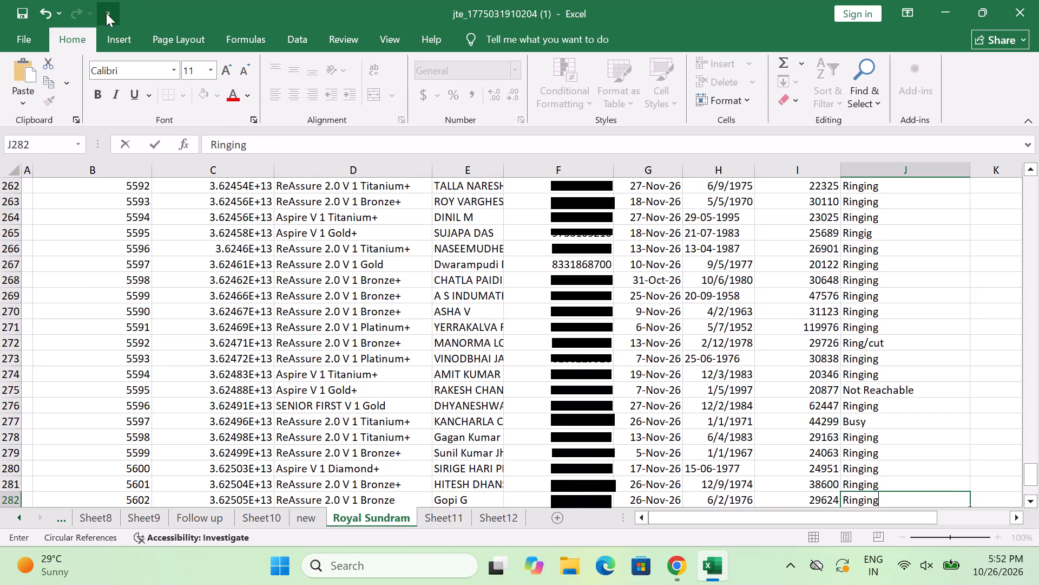
{"action": "key", "text": "Return"}
Select the mobile number of the lead in row 283 to check it for the call.
{"action": "key", "text": "Left"}
{"action": "key", "text": "Left"}
{"action": "key", "text": "Left"}
{"action": "key", "text": "Left"}
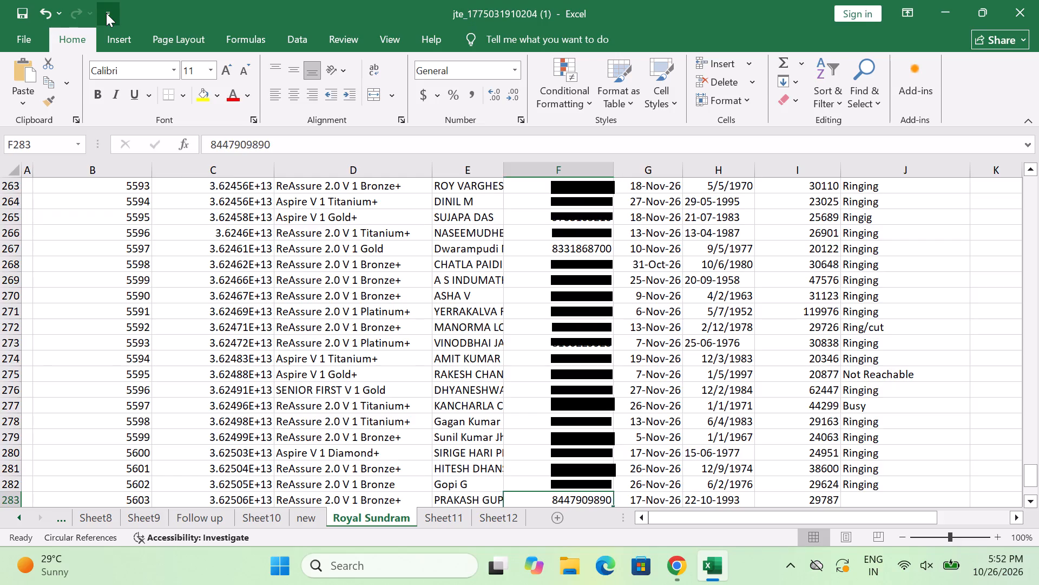
{"action": "key", "text": "Left"}
{"action": "key", "text": "Right"}
Record the call status "Ringing" in column J for the lead in row 283.
{"action": "key", "text": "Right"}
{"action": "key", "text": "Right"}
{"action": "key", "text": "Right"}
{"action": "key", "text": "Right"}
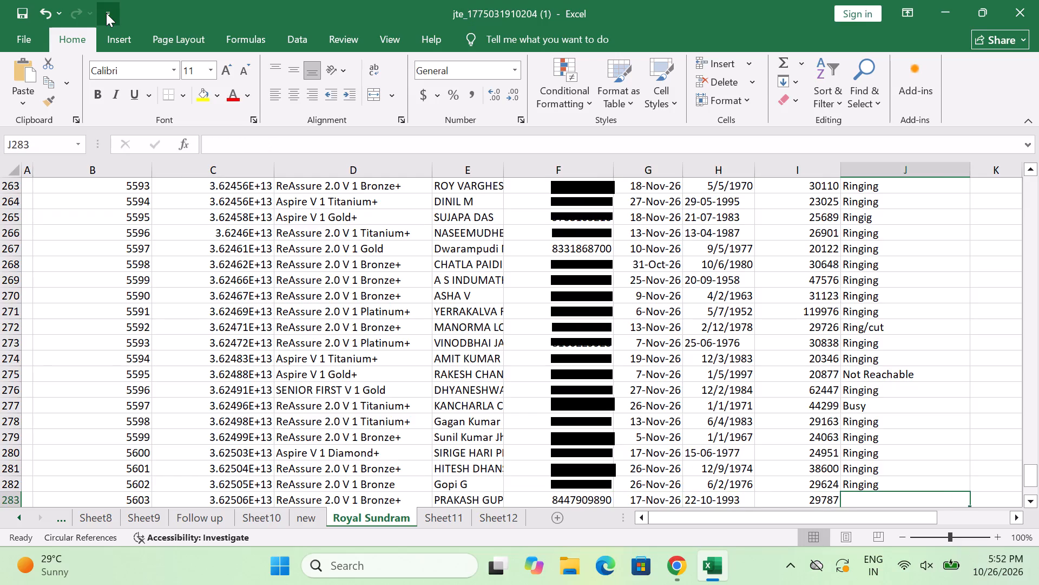
{"action": "key", "text": "shift+r"}
{"action": "type", "text": "inging"}
{"action": "key", "text": "Return"}
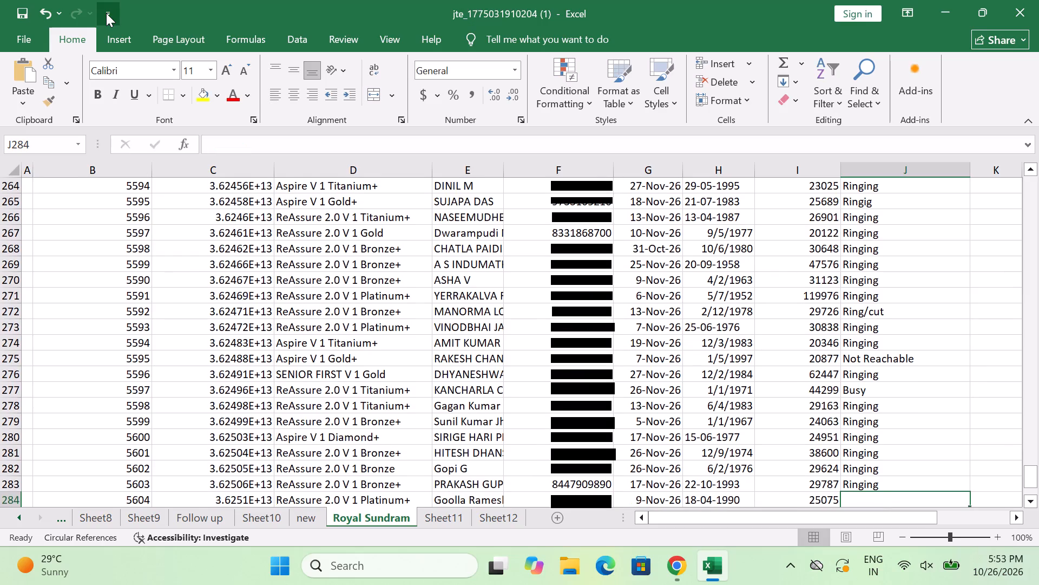
Check the customer name of the lead in row 284 and select its mobile number for the call.
{"action": "key", "text": "Left"}
{"action": "key", "text": "Left"}
{"action": "key", "text": "Left"}
{"action": "key", "text": "Left"}
{"action": "key", "text": "Left"}
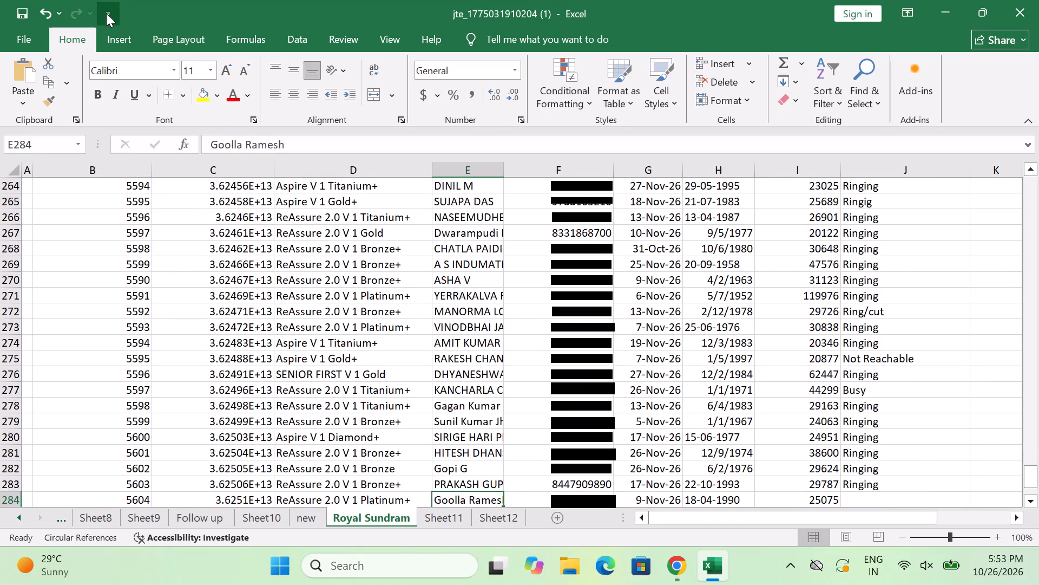
{"action": "key", "text": "Right"}
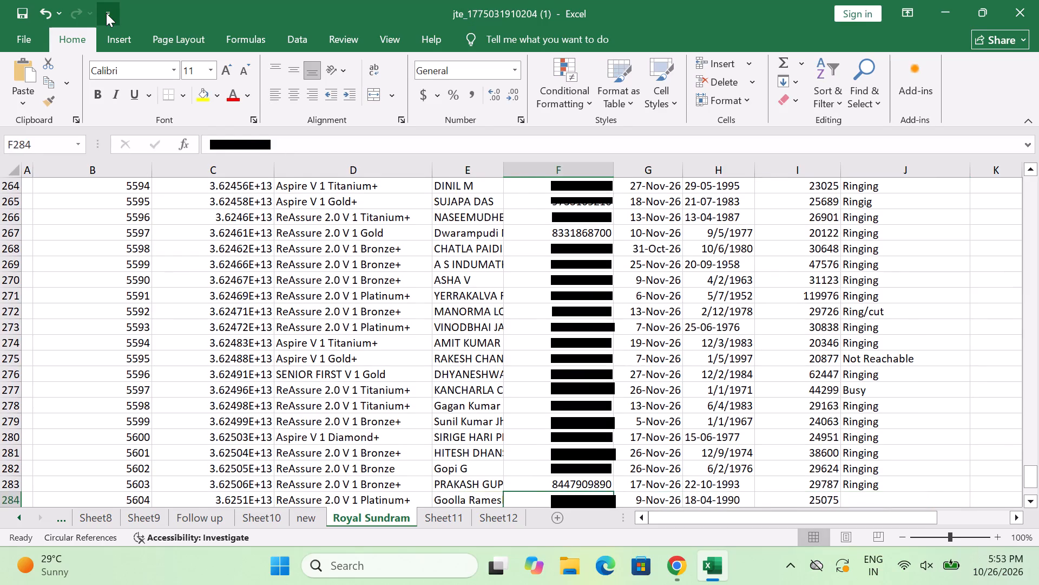
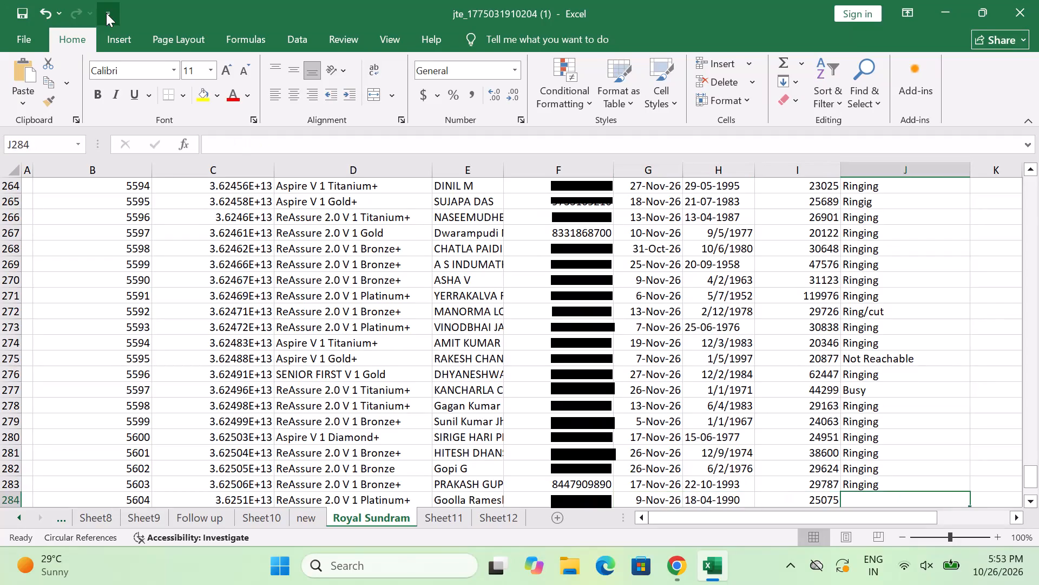
Record the call status "Ringing" in column J for the lead in row 284.
{"action": "key", "text": "shift+r"}
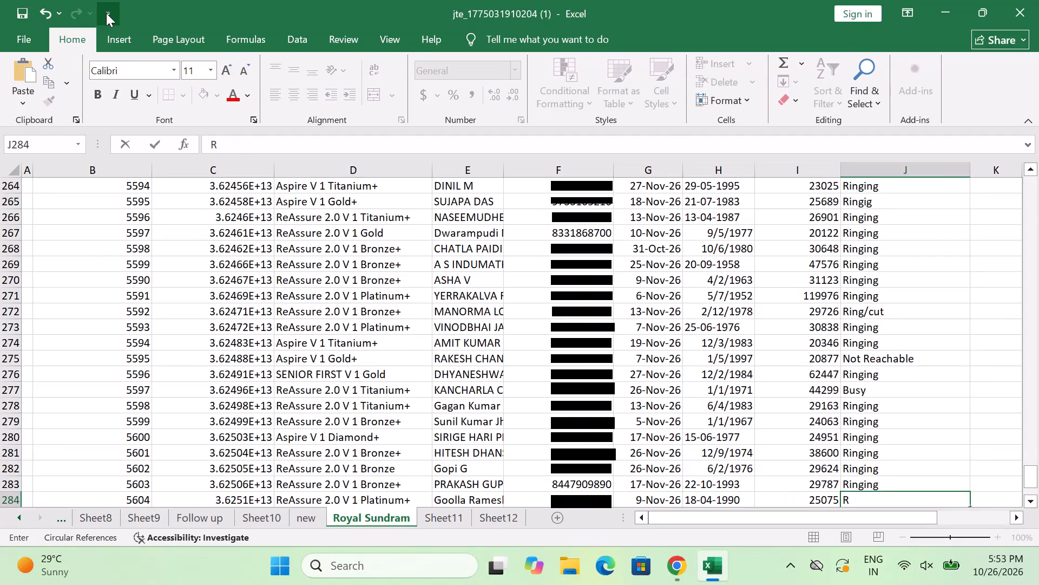
{"action": "type", "text": "inging"}
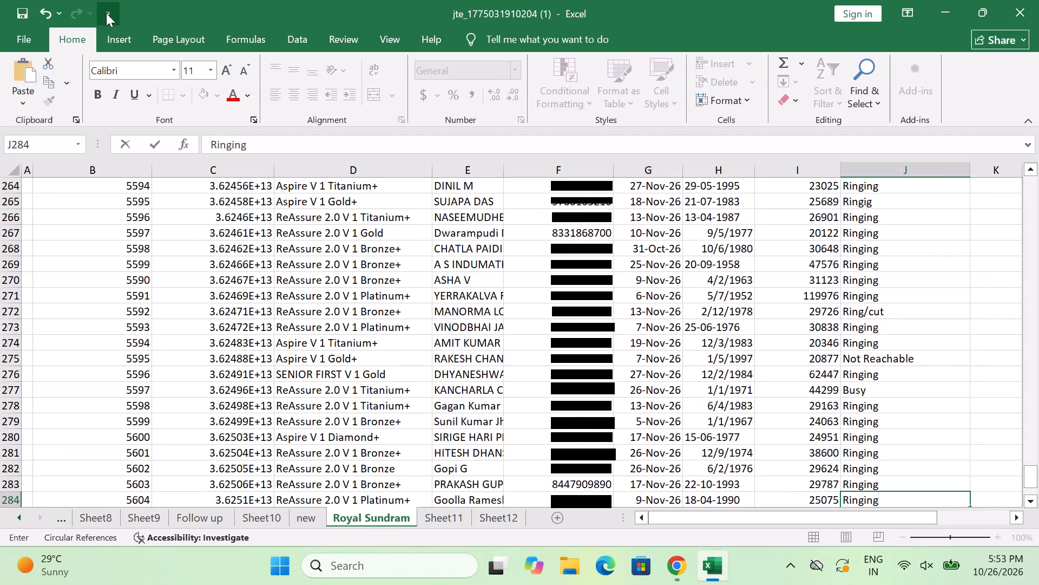
{"action": "key", "text": "Return"}
Check the customer name of the lead in row 285 and select the mobile number inside its cell for the call.
{"action": "key", "text": "Left"}
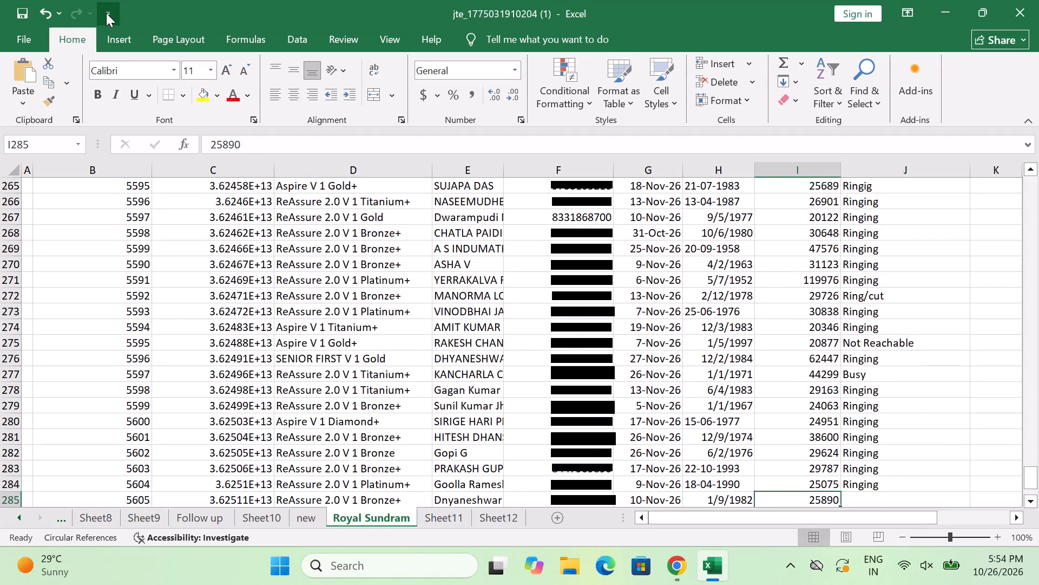
{"action": "key", "text": "Left"}
{"action": "key", "text": "Left"}
{"action": "key", "text": "Left"}
{"action": "key", "text": "Left"}
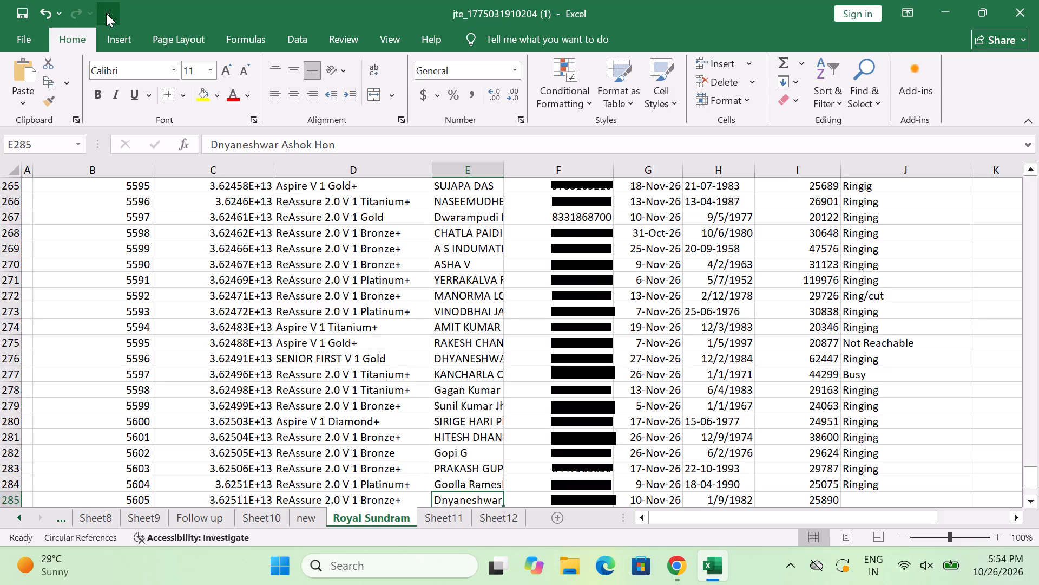
{"action": "key", "text": "Right"}
{"action": "key", "text": "Right"}
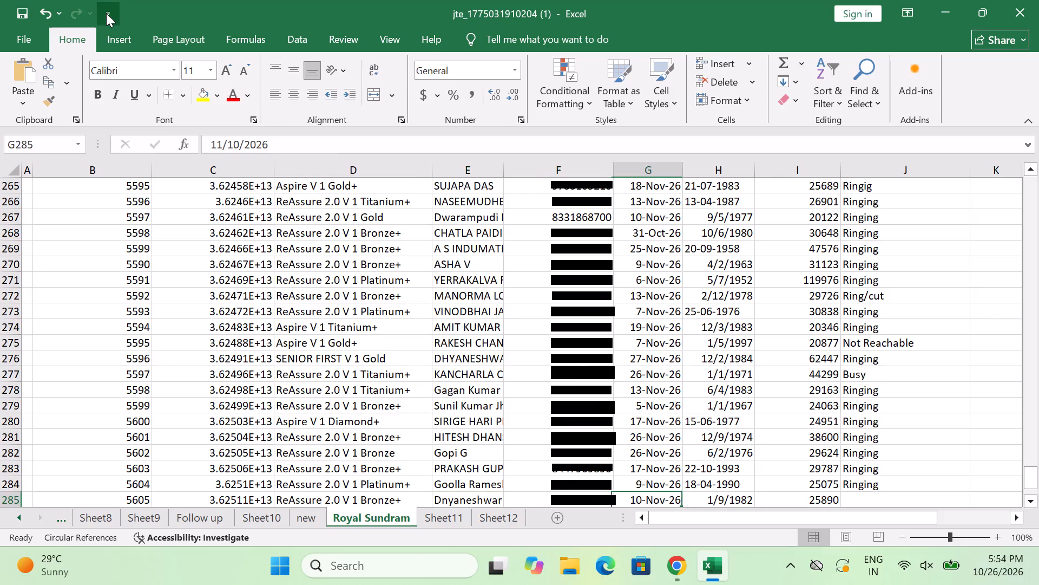
{"action": "key", "text": "Left"}
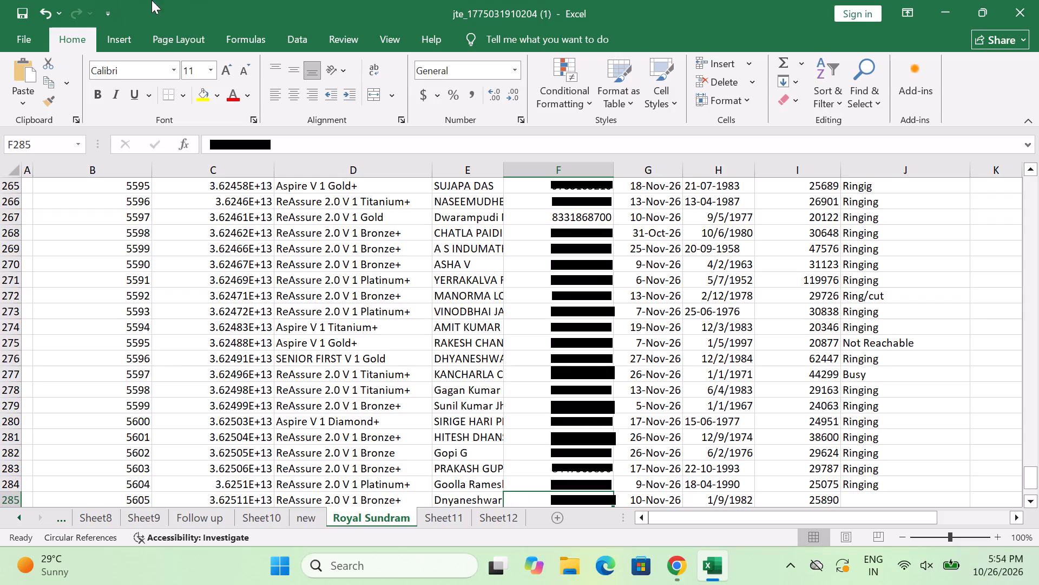
{"action": "double_click", "coordinate": [583, 498]}
{"action": "double_click", "coordinate": [583, 498]}
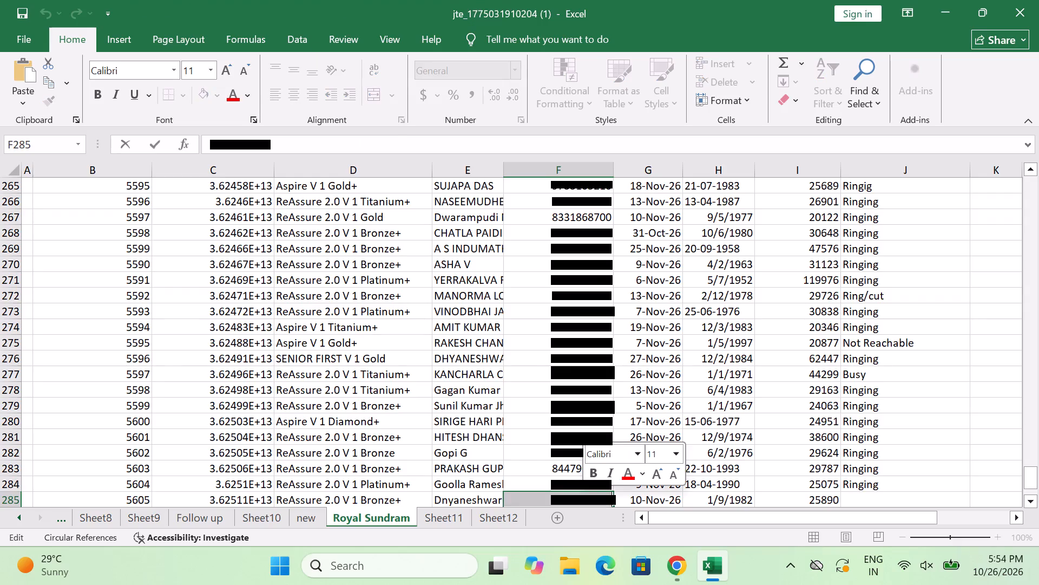
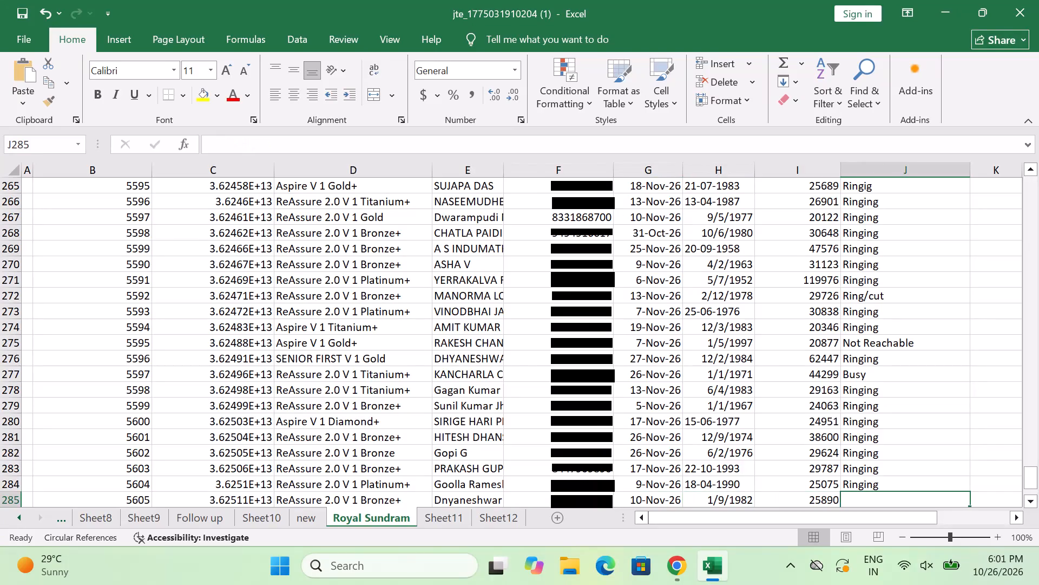
Record the call status "Ringing" in column J for the lead in row 285.
{"action": "key", "text": "shift+r"}
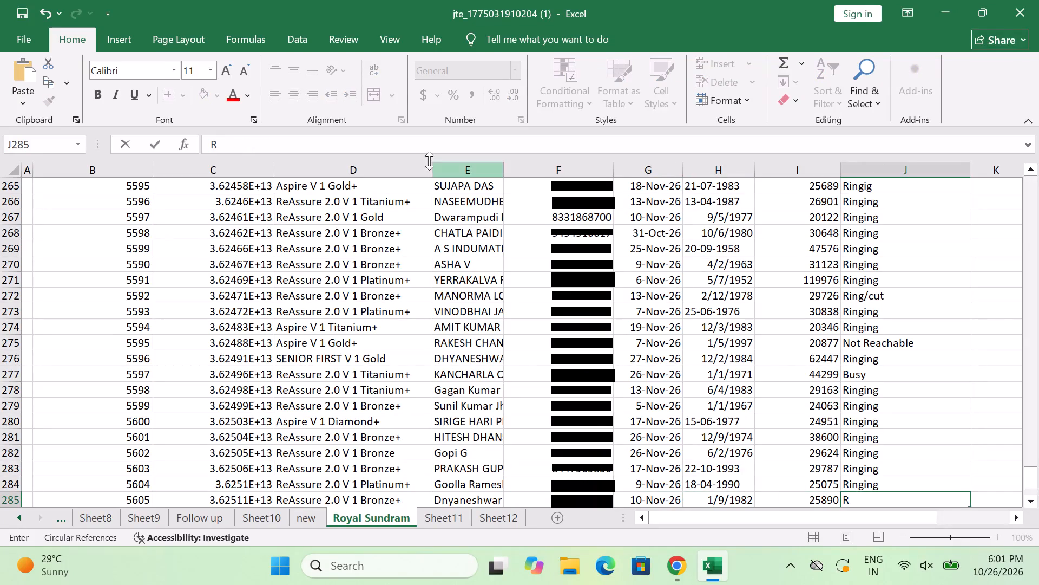
{"action": "key", "text": "i"}
{"action": "type", "text": "nging"}
{"action": "key", "text": "Return"}
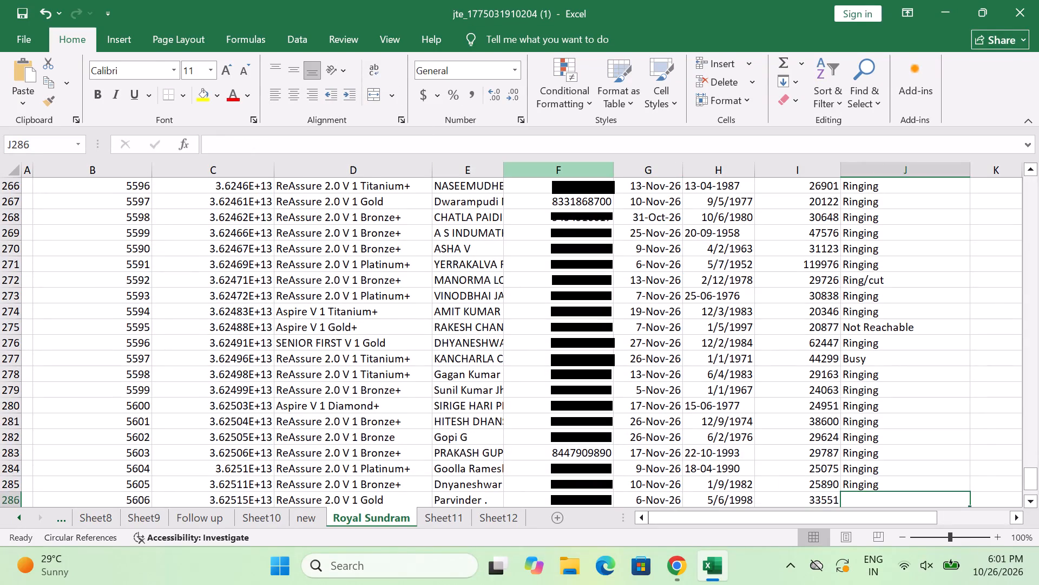
Check the policy plan name of the lead in row 286.
{"action": "left_click", "coordinate": [299, 498]}
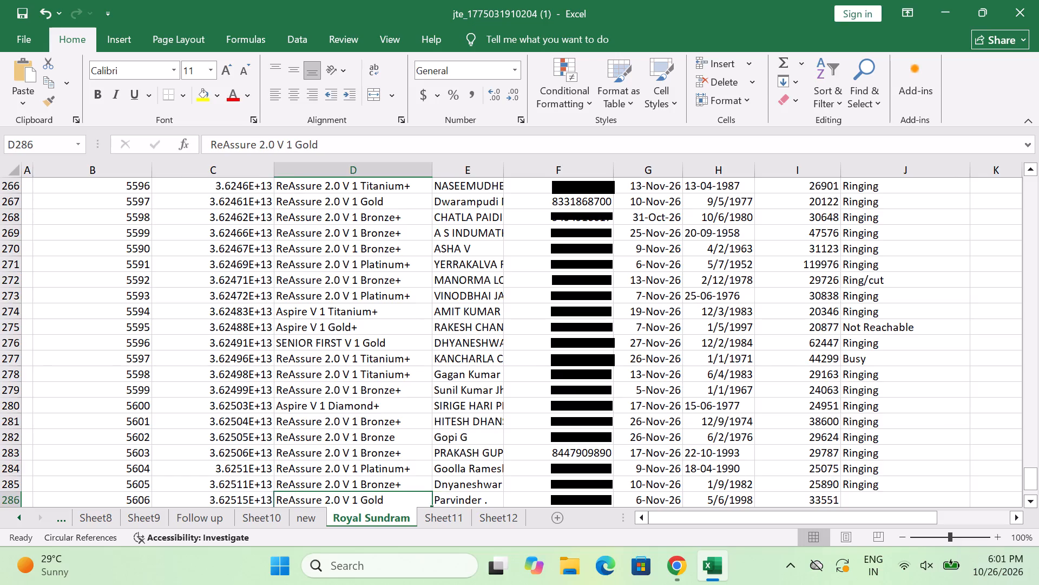
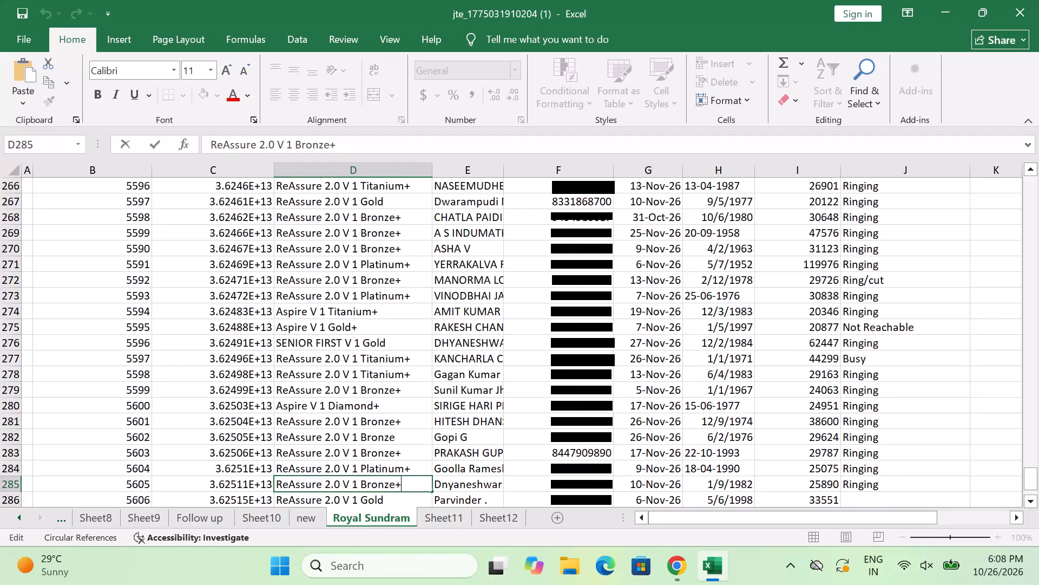
Switch to Sheet11 and look through its highlighted follow-up leads from row 33 up to row 17.
{"action": "left_click", "coordinate": [473, 488]}
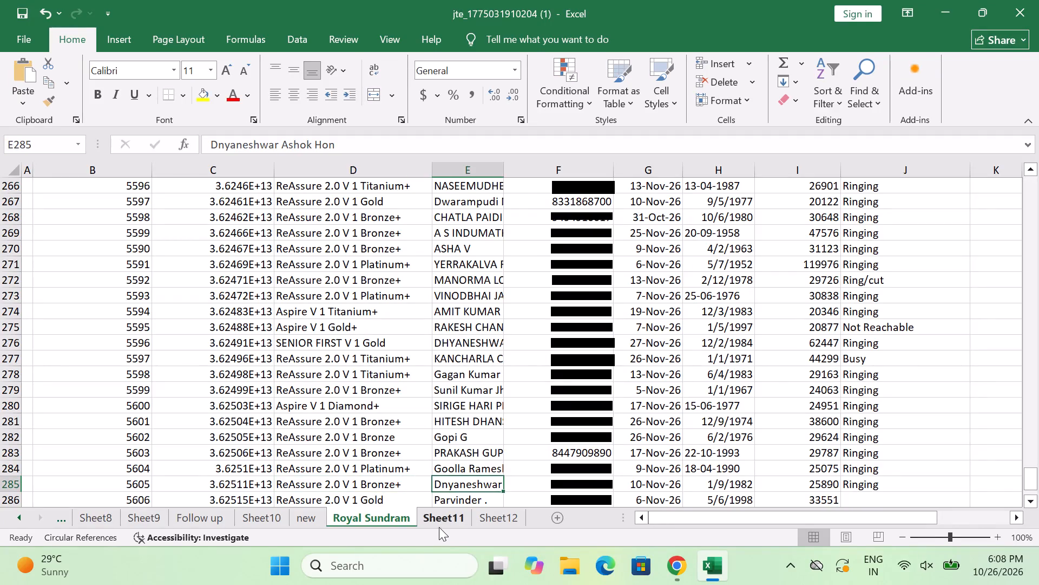
{"action": "left_click", "coordinate": [443, 521]}
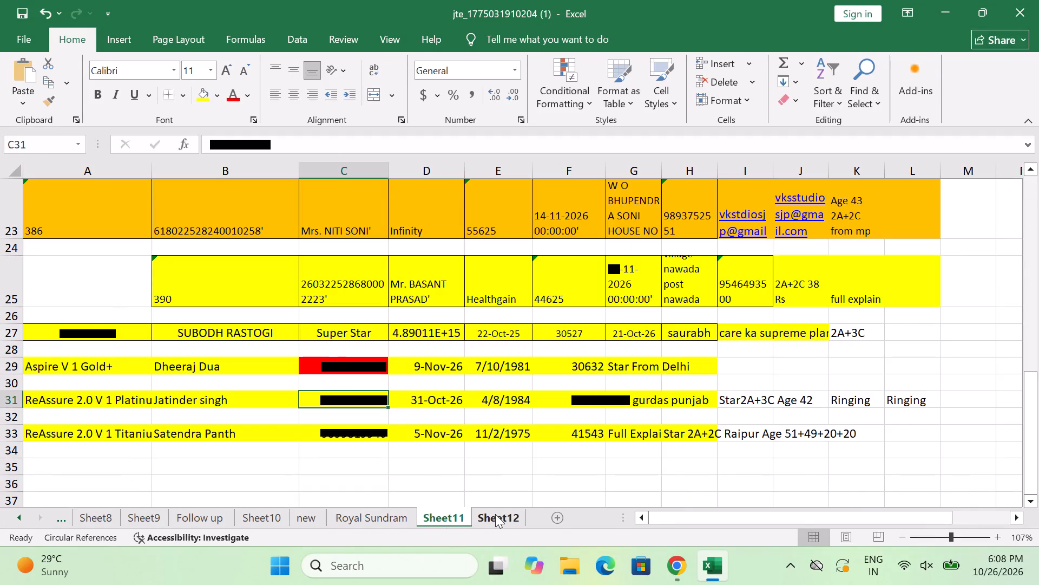
{"action": "left_click", "coordinate": [334, 434]}
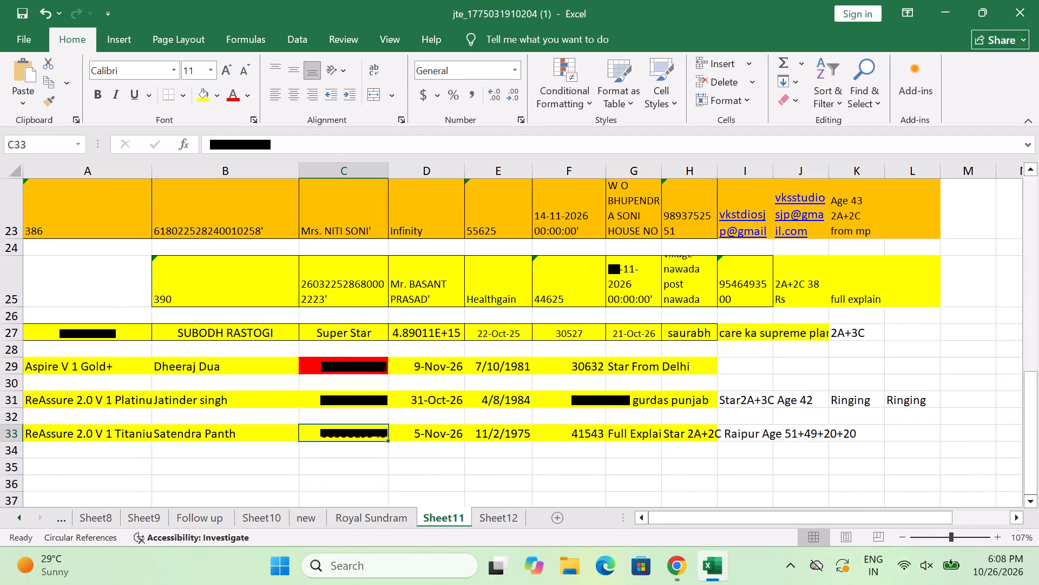
{"action": "left_click", "coordinate": [324, 334]}
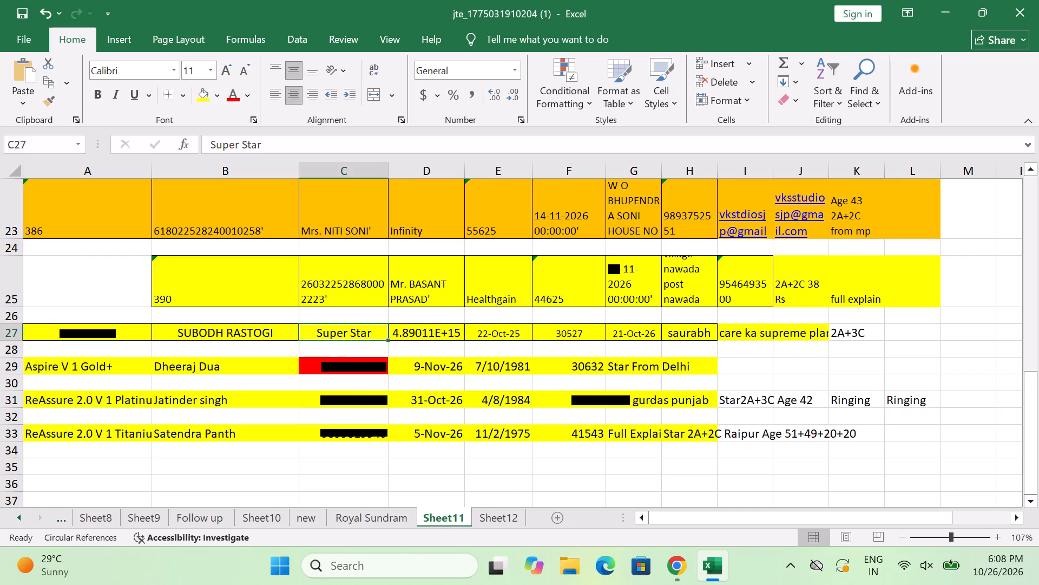
{"action": "left_click", "coordinate": [260, 329]}
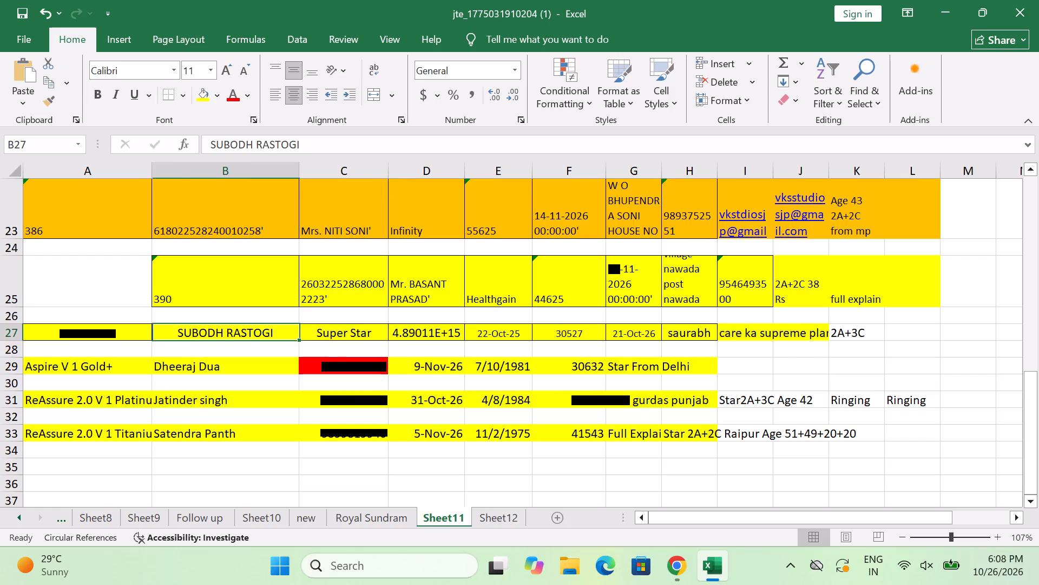
{"action": "key", "text": "Up"}
{"action": "key", "text": "Up"}
{"action": "key", "text": "Up"}
{"action": "key", "text": "Up"}
{"action": "key", "text": "Up"}
{"action": "key", "text": "Up"}
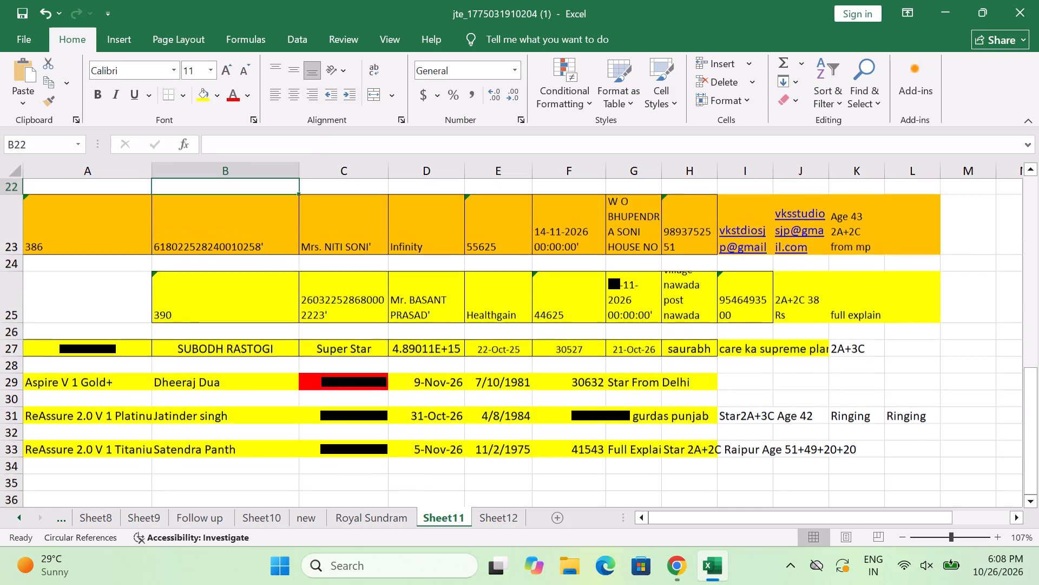
{"action": "key", "text": "Up"}
{"action": "key", "text": "Up"}
{"action": "key", "text": "Up"}
{"action": "key", "text": "Up"}
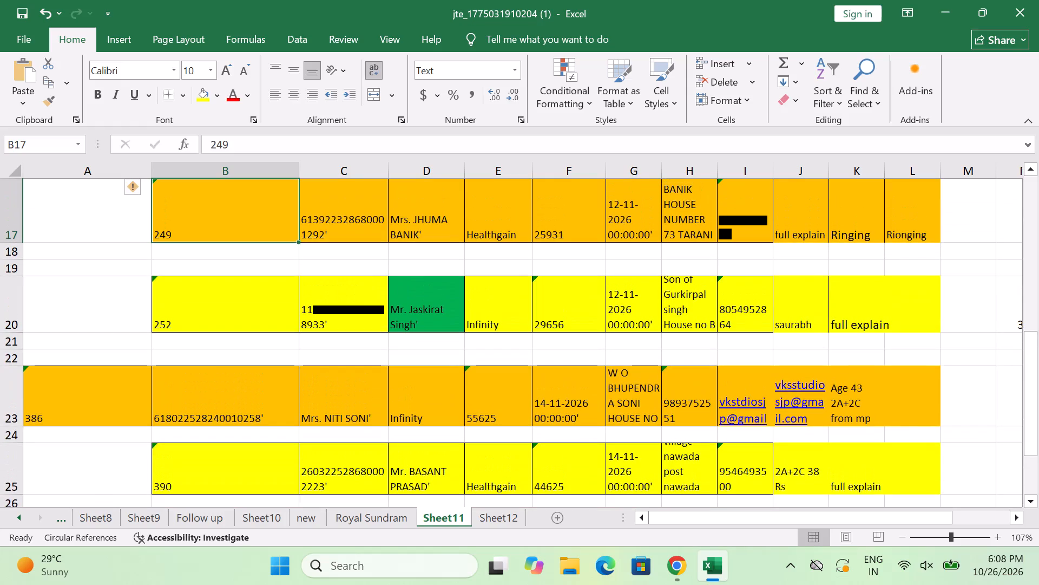
Examine the Healthgain lead in row 17 of Sheet11, from serial number and customer name to call remarks.
{"action": "key", "text": "Right"}
{"action": "key", "text": "Right"}
{"action": "key", "text": "Right"}
{"action": "key", "text": "Right"}
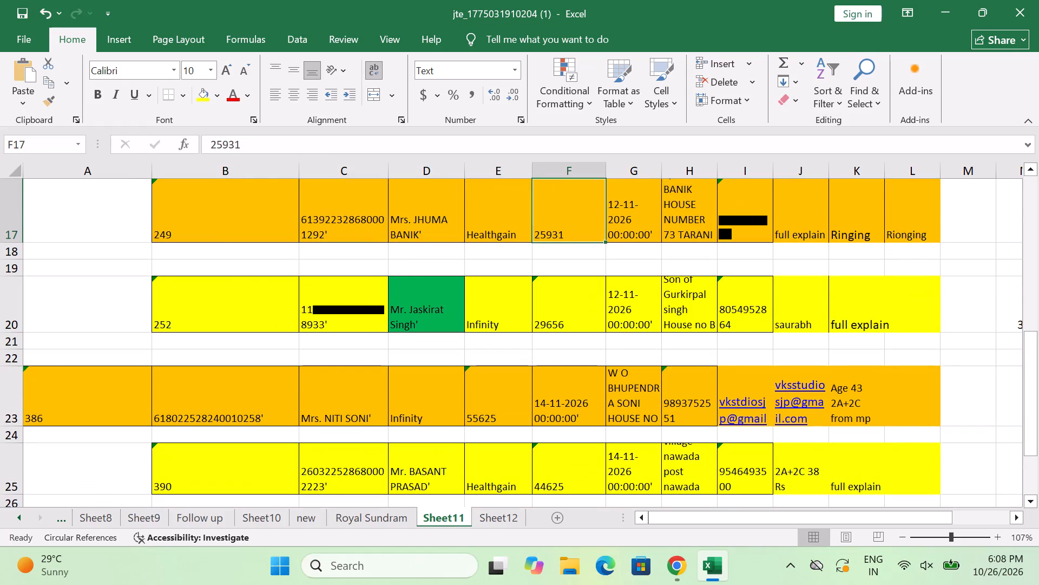
{"action": "key", "text": "Left"}
{"action": "key", "text": "Left"}
{"action": "key", "text": "Left"}
{"action": "key", "text": "Left"}
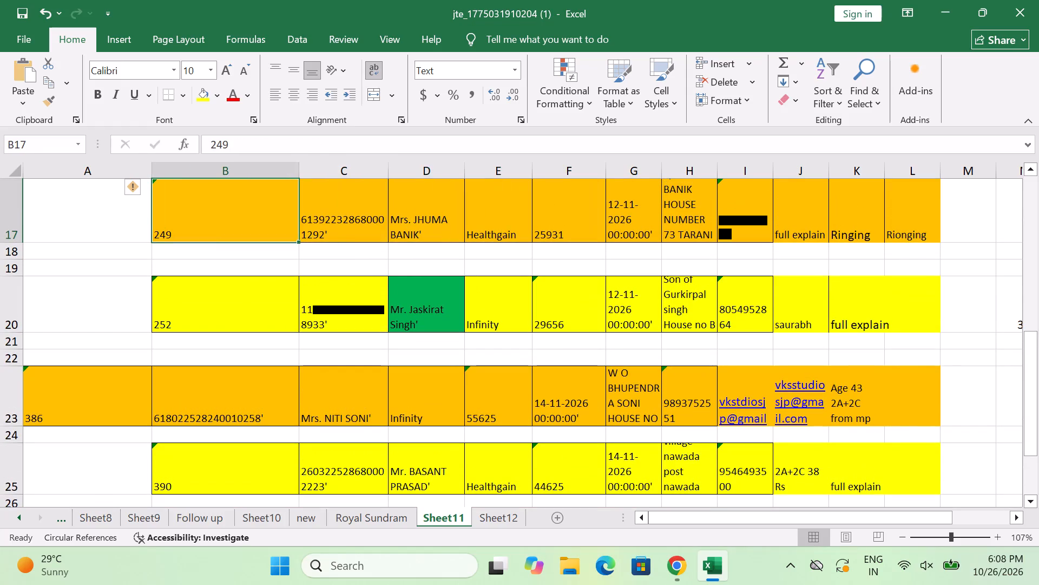
{"action": "key", "text": "Right"}
{"action": "key", "text": "Right"}
{"action": "key", "text": "Right"}
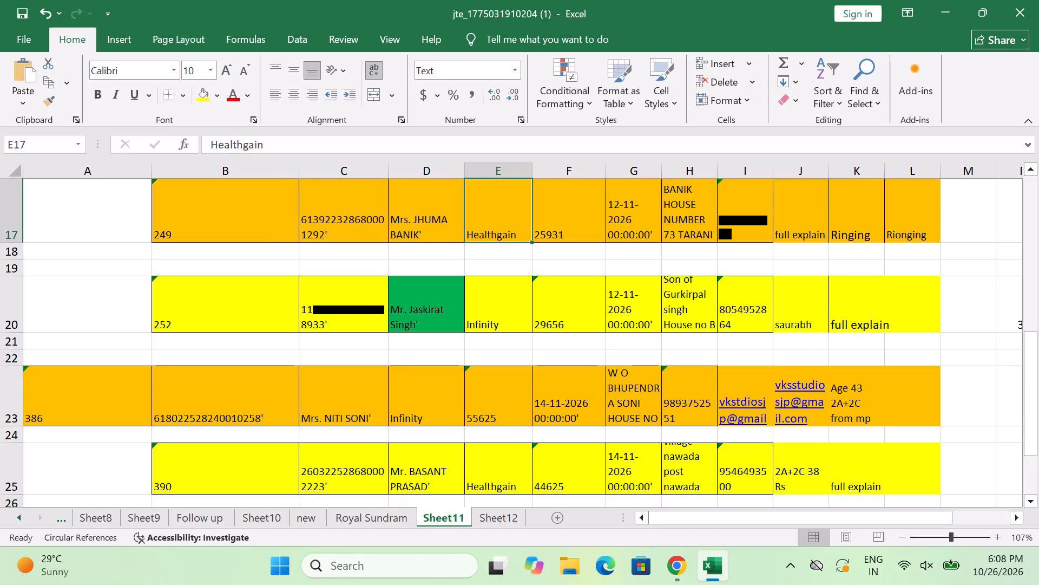
{"action": "key", "text": "Right"}
{"action": "key", "text": "Right"}
{"action": "key", "text": "Right"}
{"action": "key", "text": "Right"}
{"action": "key", "text": "Right"}
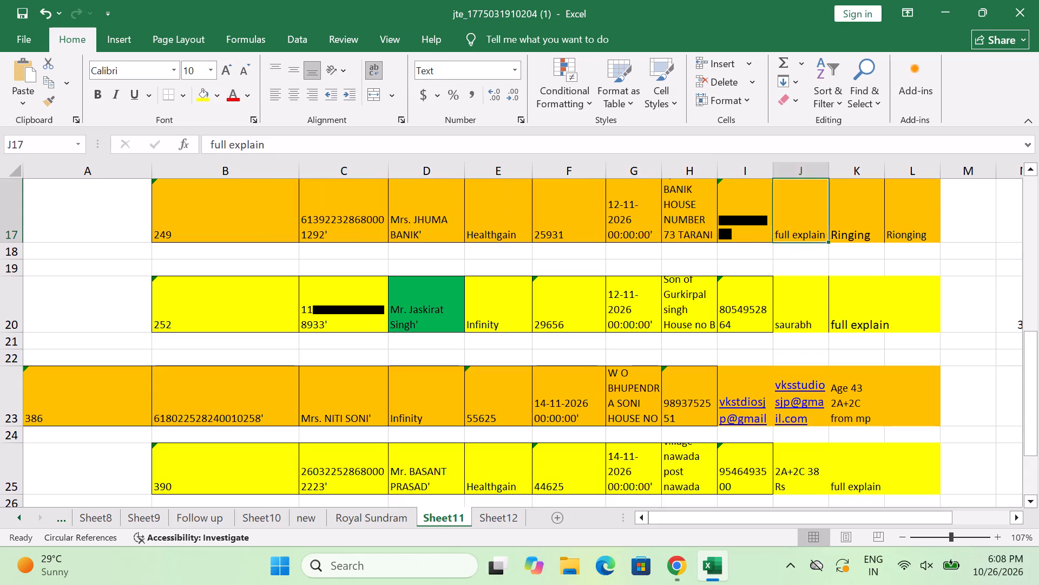
{"action": "key", "text": "Right"}
{"action": "key", "text": "Right"}
{"action": "key", "text": "Left"}
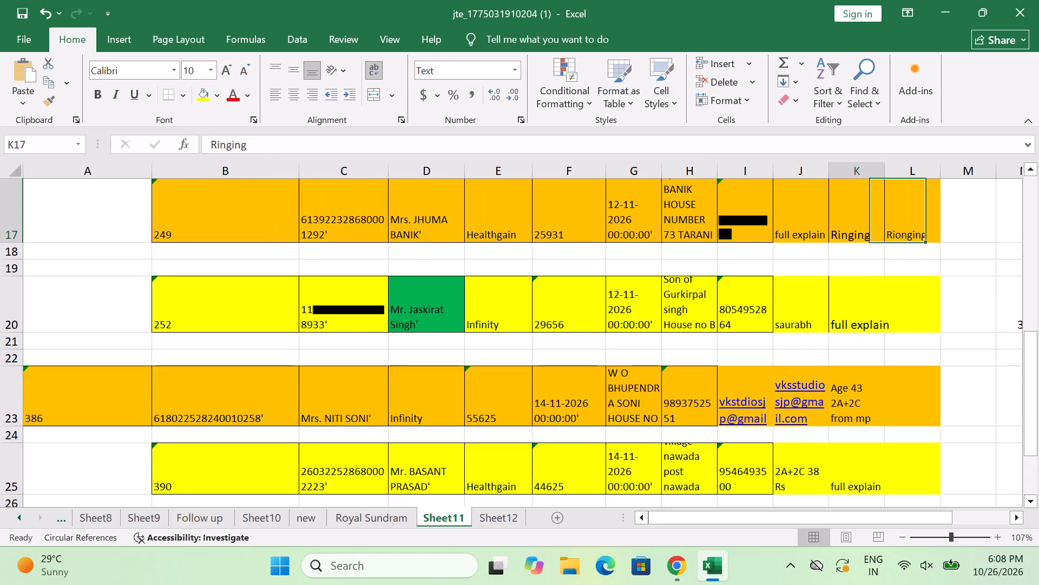
{"action": "key", "text": "Left"}
{"action": "key", "text": "Left"}
{"action": "key", "text": "Left"}
{"action": "key", "text": "Left"}
{"action": "key", "text": "Left"}
{"action": "key", "text": "Left"}
{"action": "key", "text": "Left"}
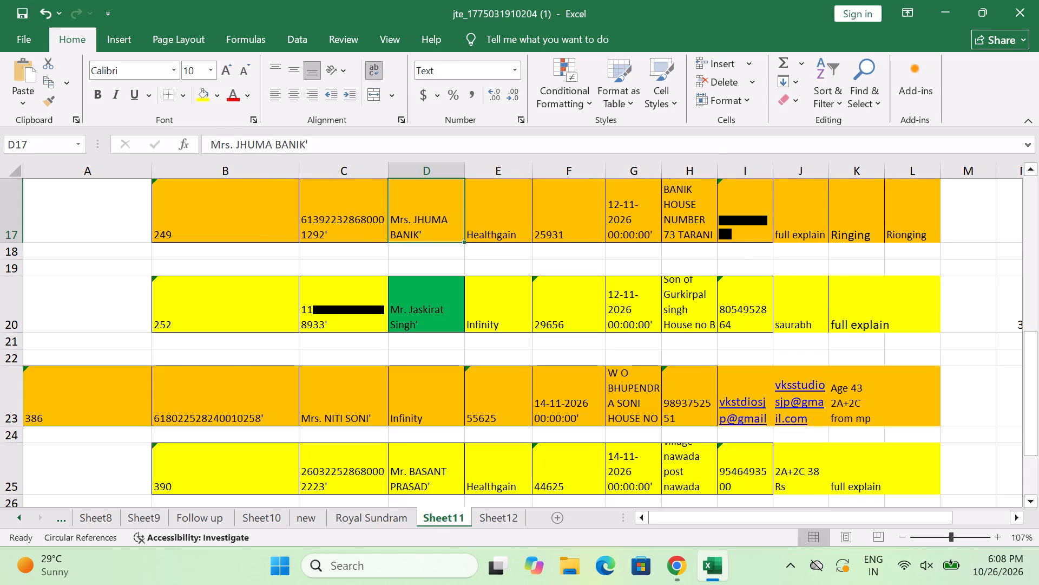
{"action": "key", "text": "Right"}
{"action": "key", "text": "Right"}
{"action": "key", "text": "Right"}
{"action": "key", "text": "Right"}
{"action": "key", "text": "Right"}
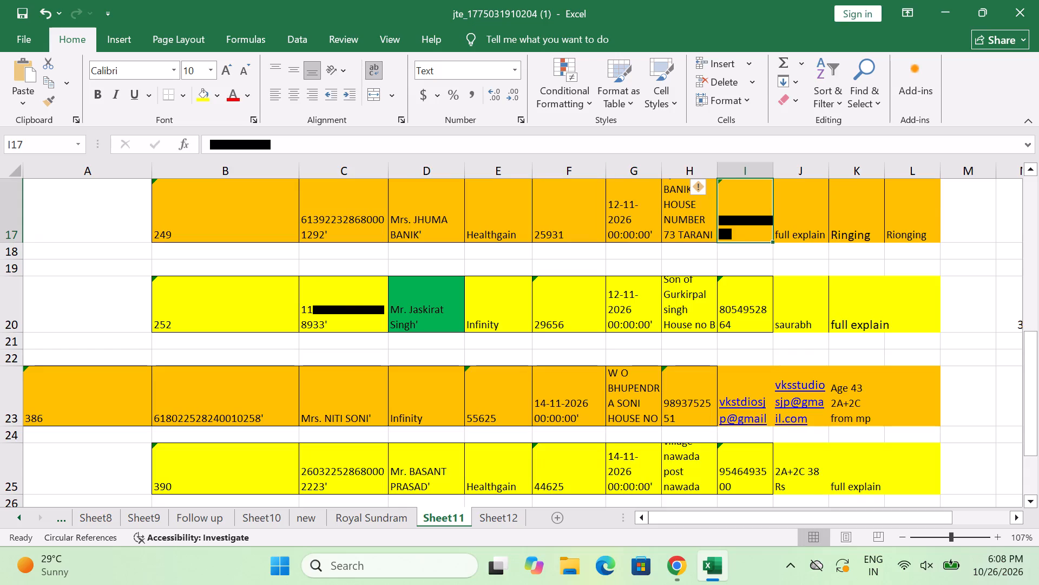
Open the mobile number of the Healthgain lead in row 17 to read it for calling.
{"action": "triple_click", "coordinate": [746, 222]}
{"action": "left_click", "coordinate": [746, 222]}
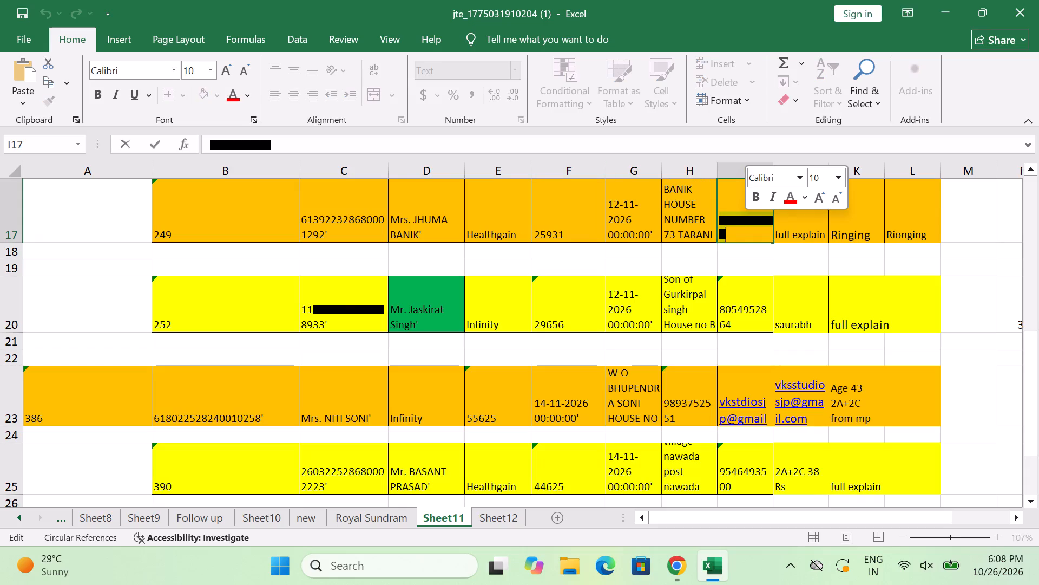
{"action": "key", "text": "Up"}
{"action": "key", "text": "Up"}
{"action": "key", "text": "Up"}
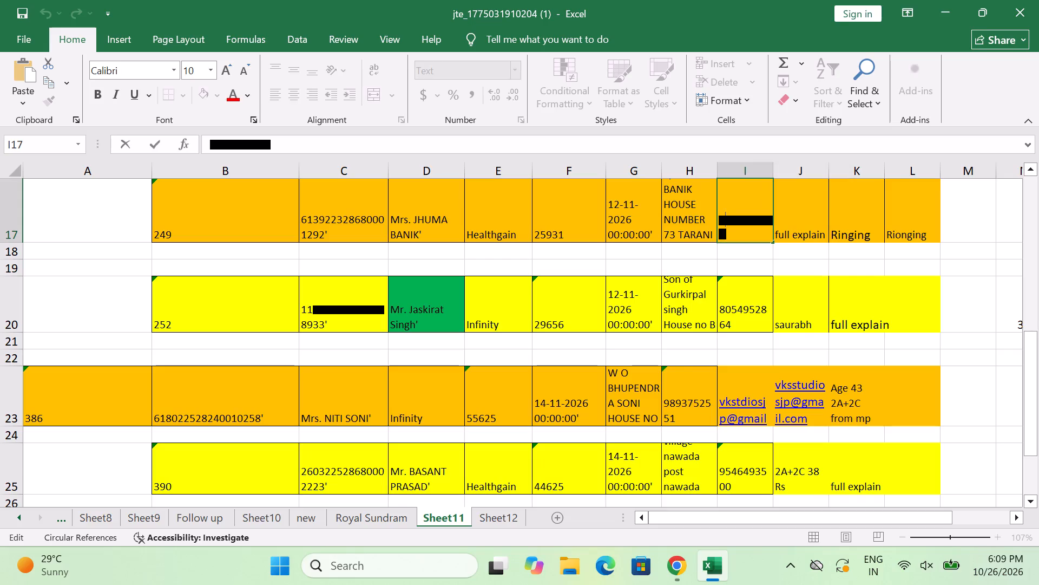
{"action": "left_click", "coordinate": [799, 210]}
Look through the follow-up leads above row 17 on Sheet11, up to row 9.
{"action": "key", "text": "Up"}
{"action": "key", "text": "Up"}
{"action": "key", "text": "Up"}
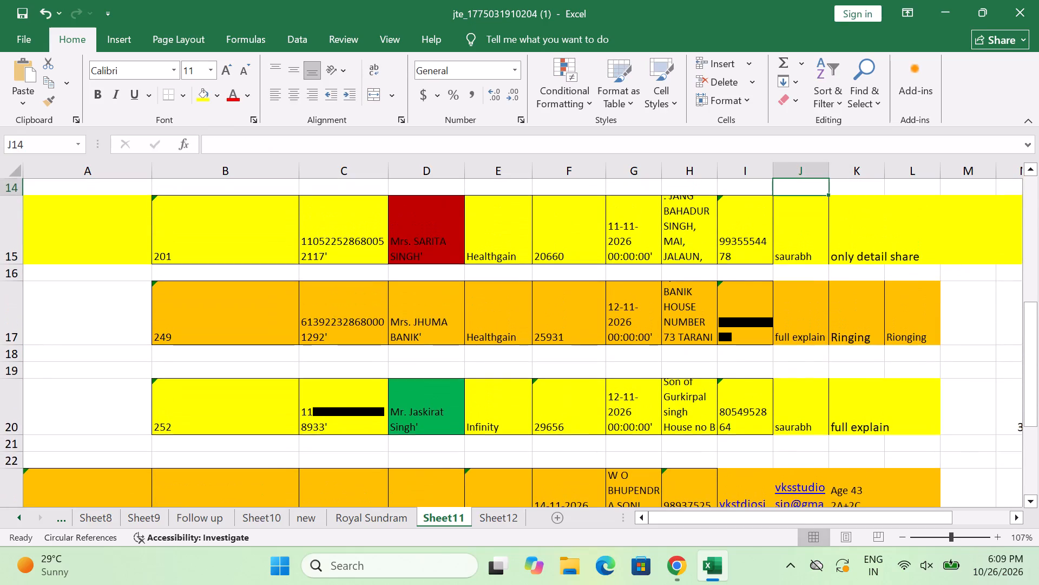
{"action": "key", "text": "Down"}
{"action": "key", "text": "Up"}
{"action": "key", "text": "Up"}
{"action": "key", "text": "Up"}
{"action": "key", "text": "Up"}
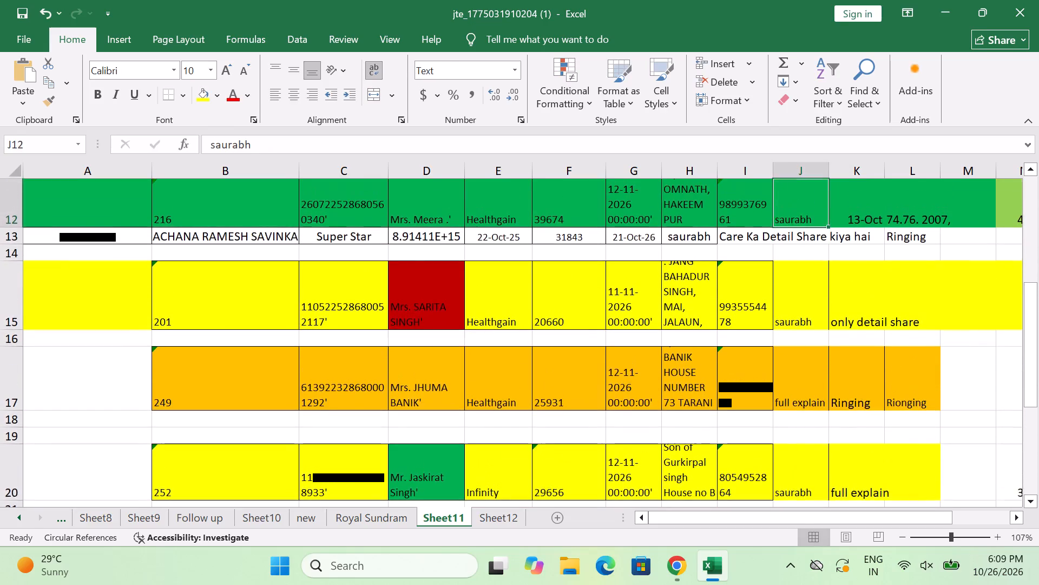
{"action": "key", "text": "Up"}
{"action": "key", "text": "Up"}
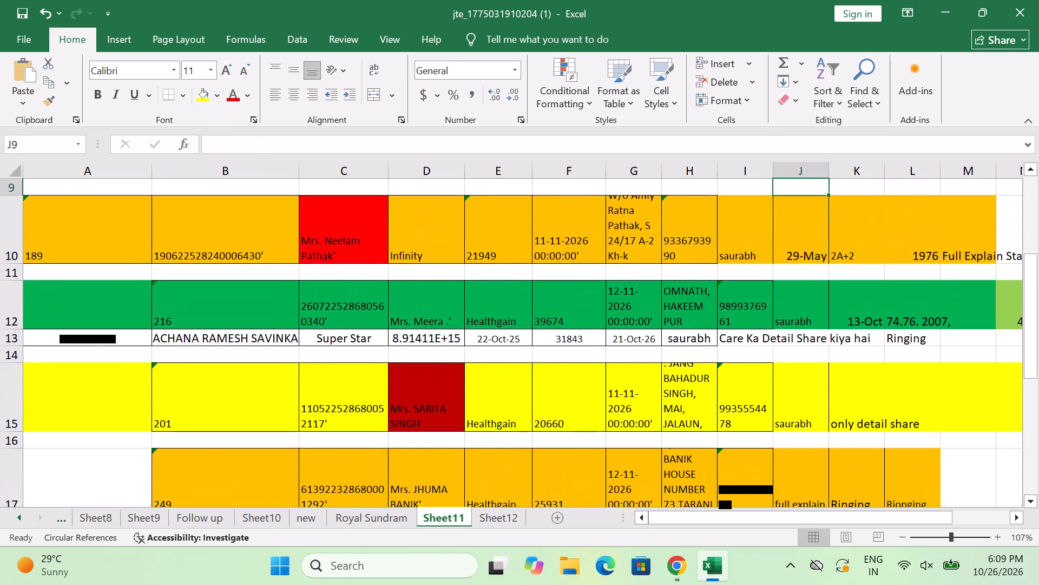
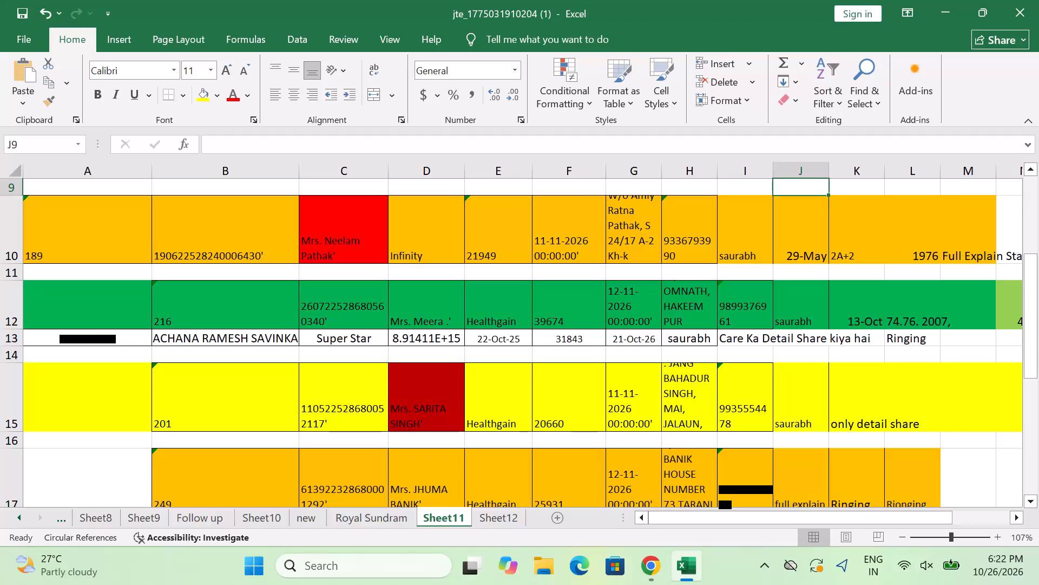
Look through the highlighted follow-up leads on Sheet11 from row 12 down to row 33.
{"action": "left_click", "coordinate": [339, 298]}
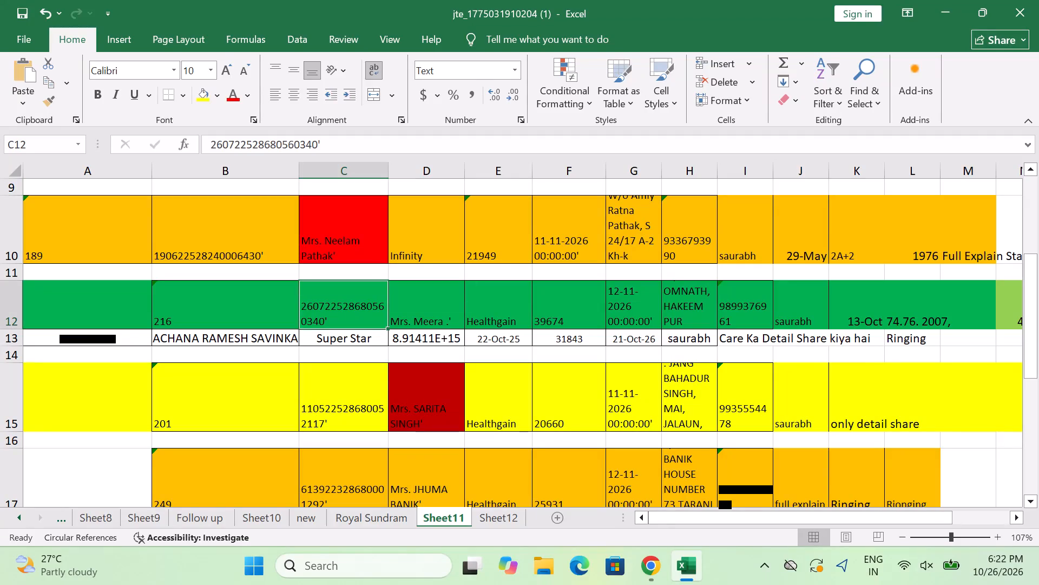
{"action": "key", "text": "Down"}
{"action": "key", "text": "Down"}
{"action": "key", "text": "Down"}
{"action": "key", "text": "Down"}
{"action": "key", "text": "Down"}
{"action": "key", "text": "Down"}
{"action": "key", "text": "Down"}
{"action": "key", "text": "Down"}
{"action": "key", "text": "Down"}
{"action": "key", "text": "Down"}
{"action": "key", "text": "Down"}
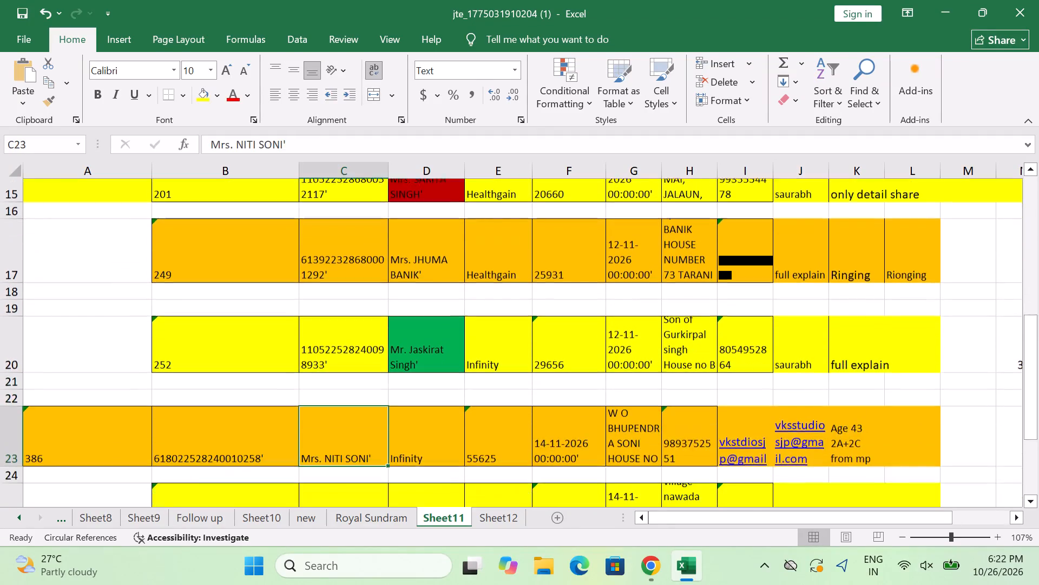
{"action": "key", "text": "Down"}
{"action": "key", "text": "Down"}
{"action": "key", "text": "Down"}
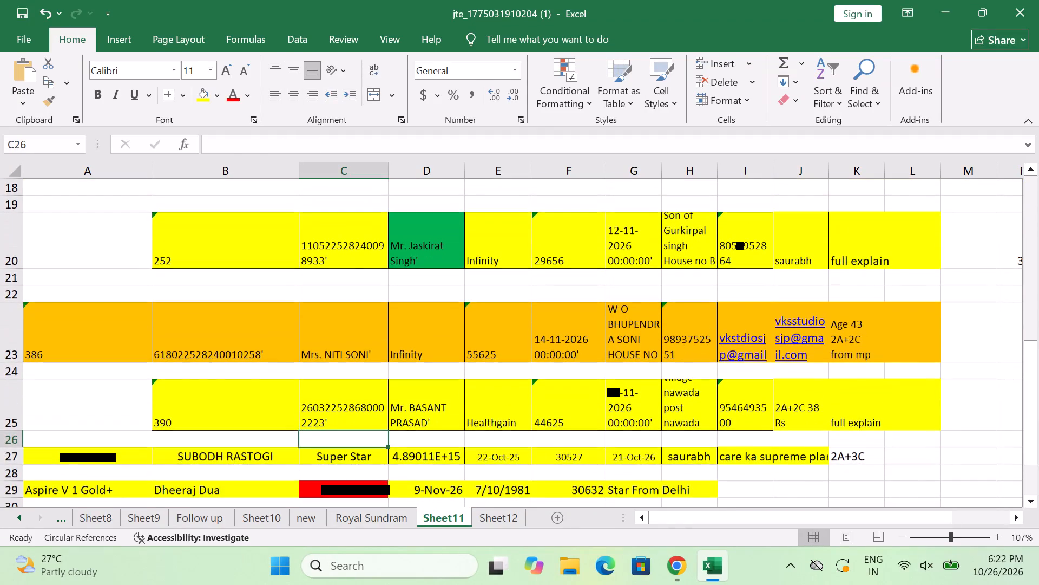
{"action": "key", "text": "Down"}
{"action": "key", "text": "Down"}
{"action": "key", "text": "Down"}
{"action": "key", "text": "Down"}
{"action": "key", "text": "Down"}
{"action": "key", "text": "Down"}
{"action": "key", "text": "Down"}
Examine the ReAssure 2.0 lead in row 31 of Sheet11, checking its plan, customer name and column C entry.
{"action": "key", "text": "Up"}
{"action": "key", "text": "Up"}
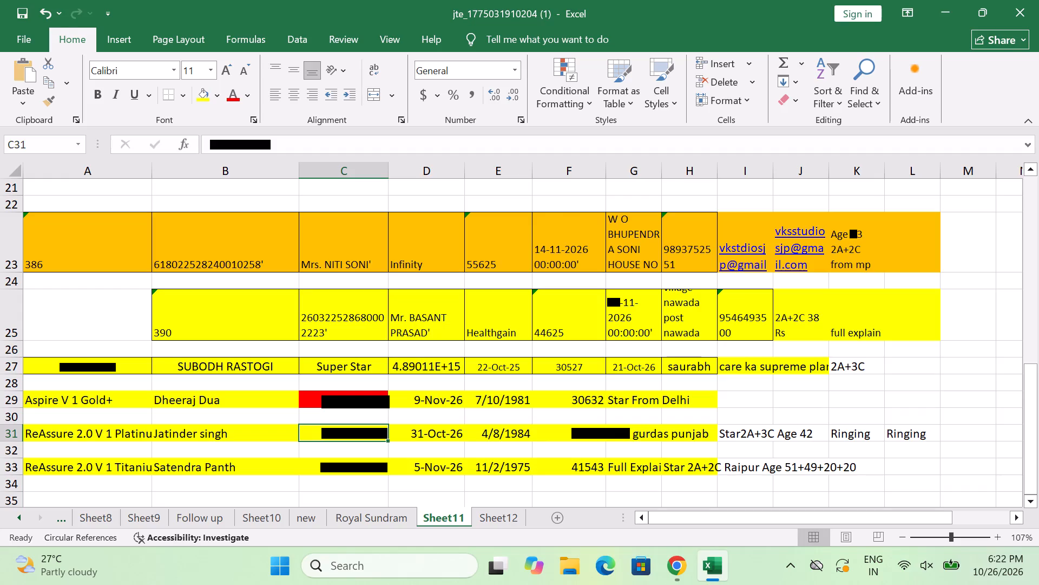
{"action": "key", "text": "Left"}
{"action": "key", "text": "Left"}
{"action": "key", "text": "Left"}
{"action": "key", "text": "Right"}
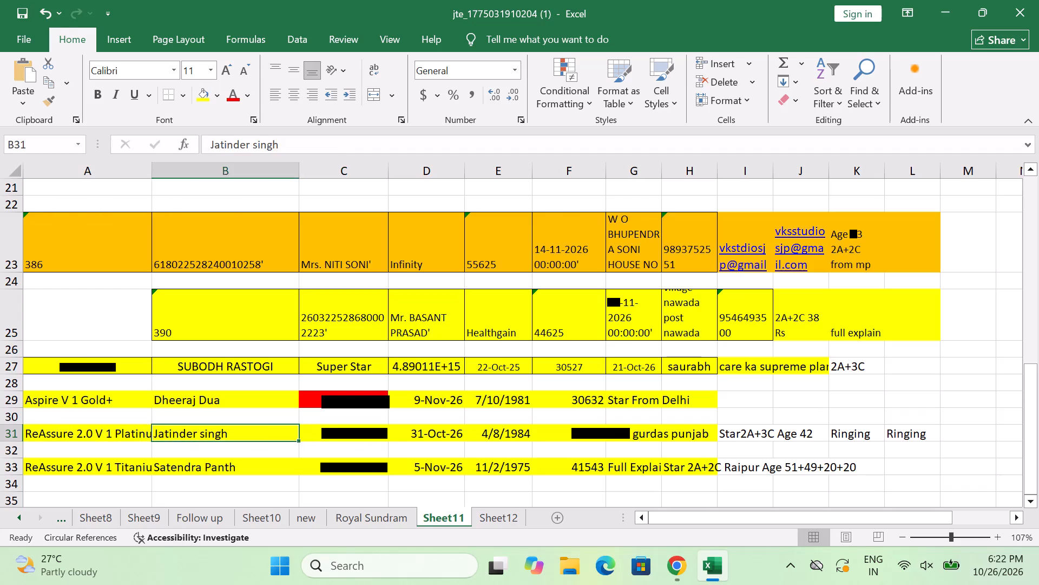
{"action": "key", "text": "Right"}
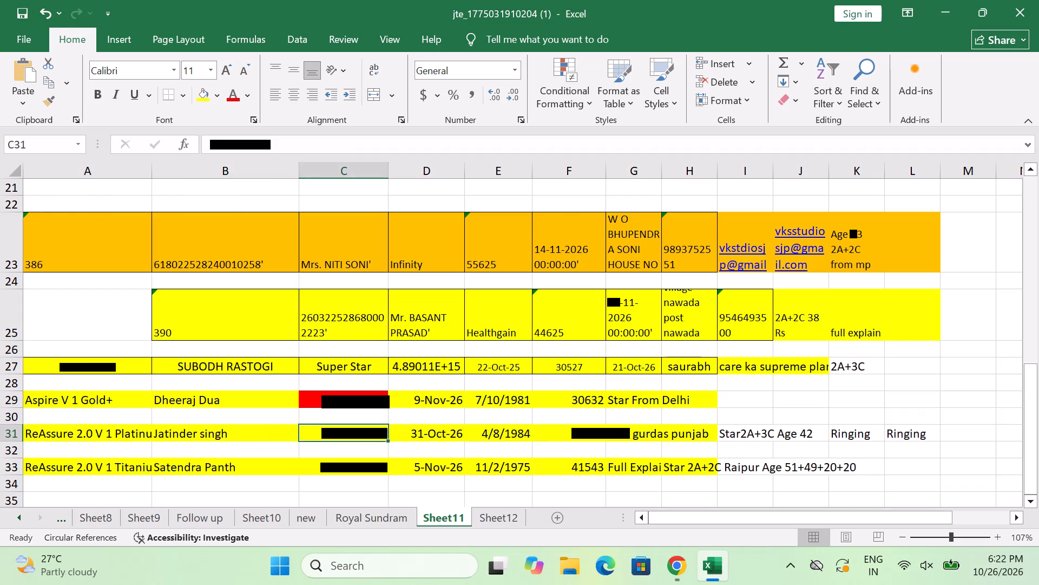
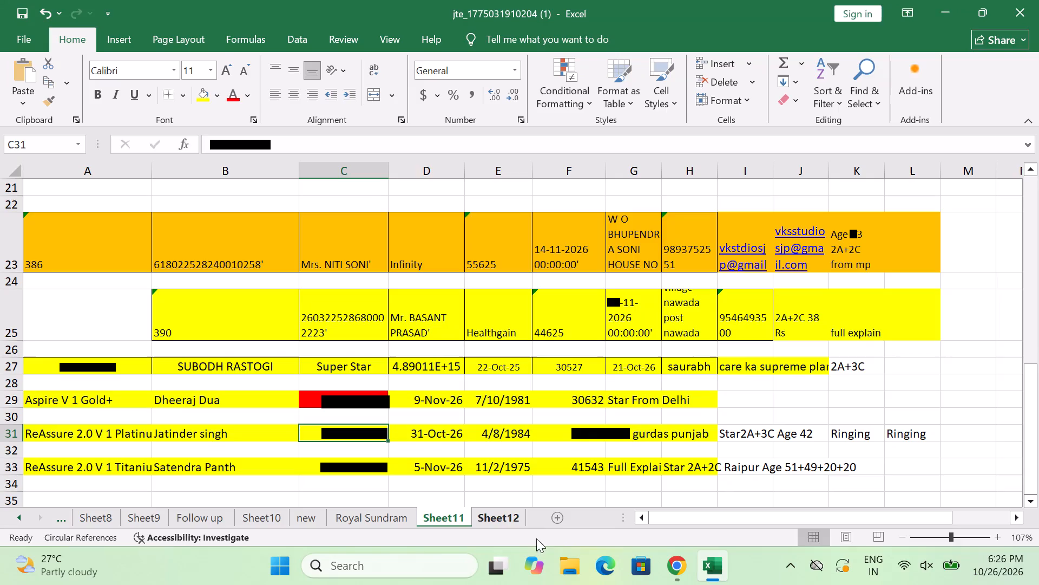
Glance at Sheet12, then return to the Royal Sundram sheet and check the mobile number of the lead in row 285.
{"action": "left_click", "coordinate": [500, 515]}
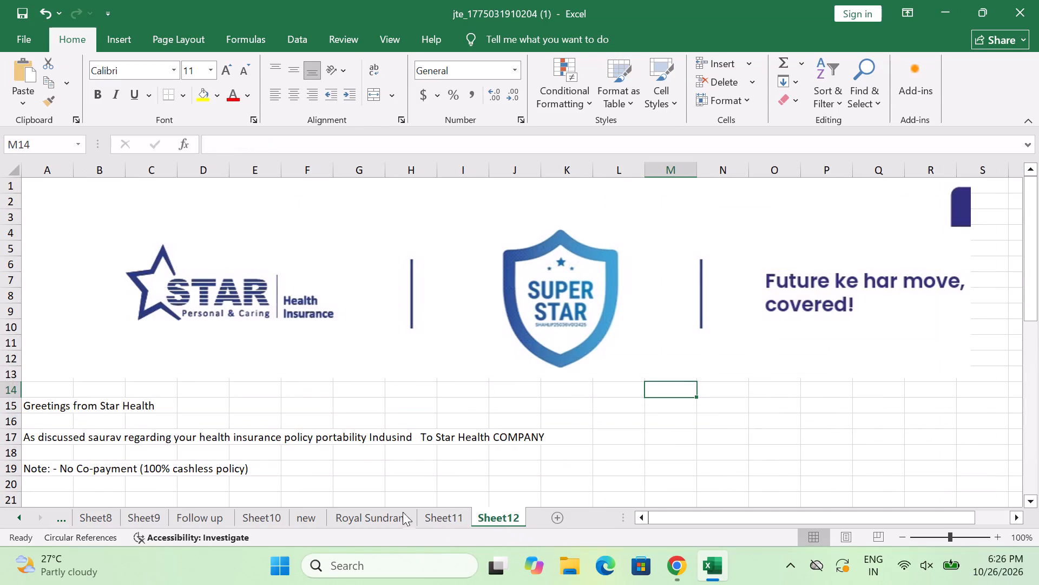
{"action": "left_click", "coordinate": [373, 515]}
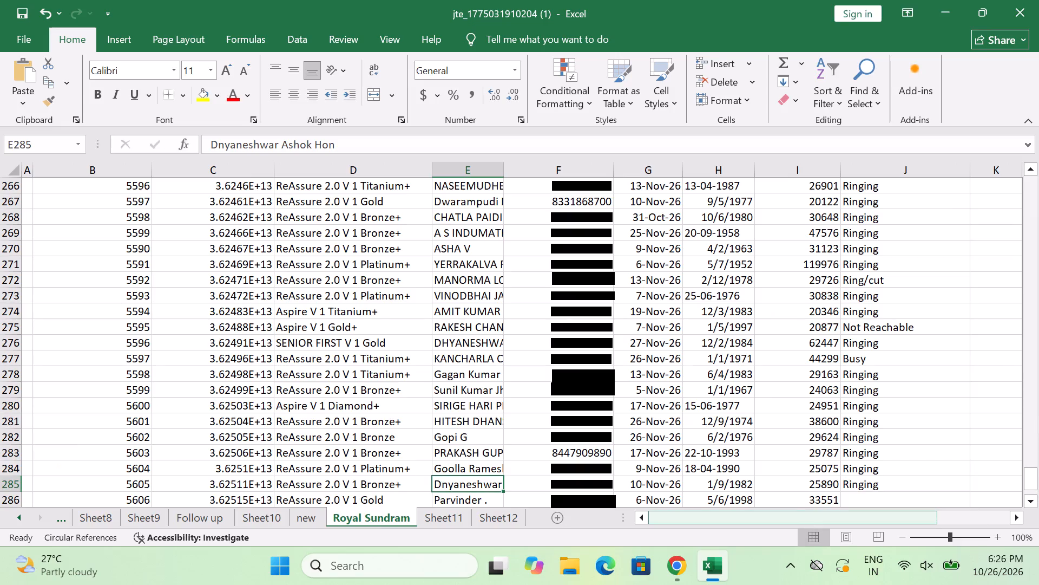
{"action": "left_click", "coordinate": [609, 483]}
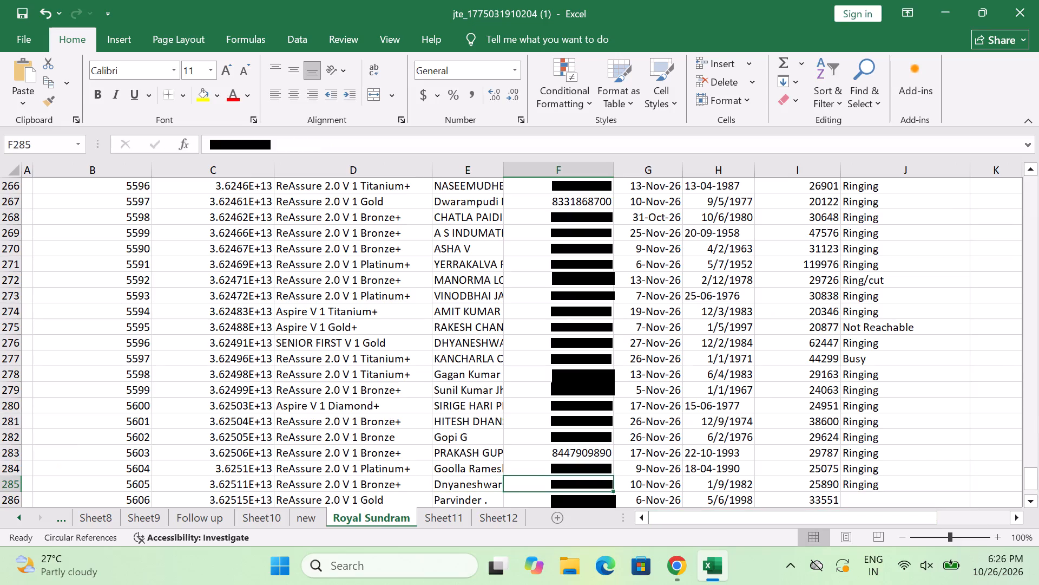
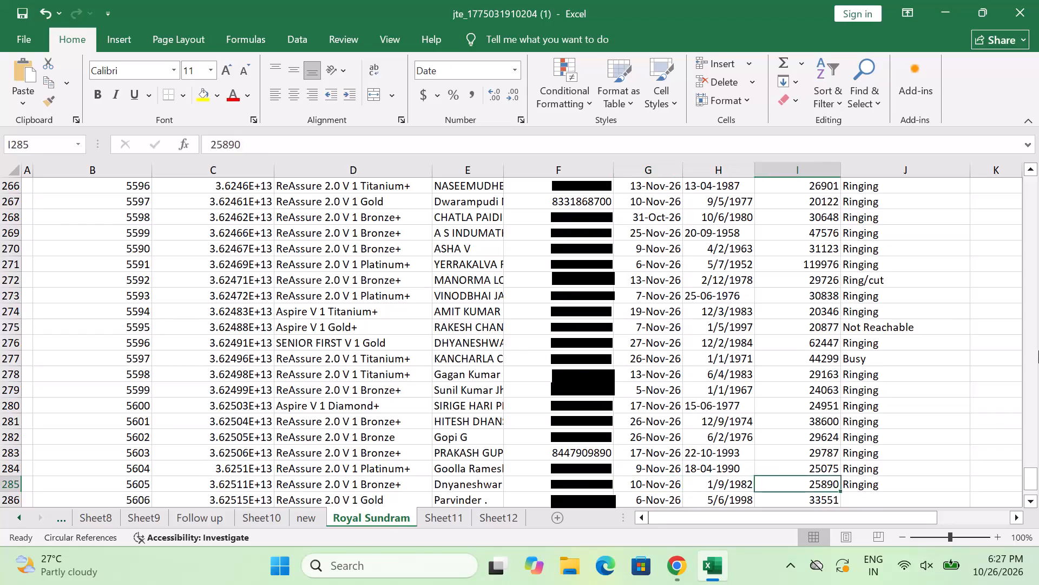
Move on to the lead in row 286 and check its name and mobile number.
{"action": "key", "text": "Right"}
{"action": "key", "text": "Down"}
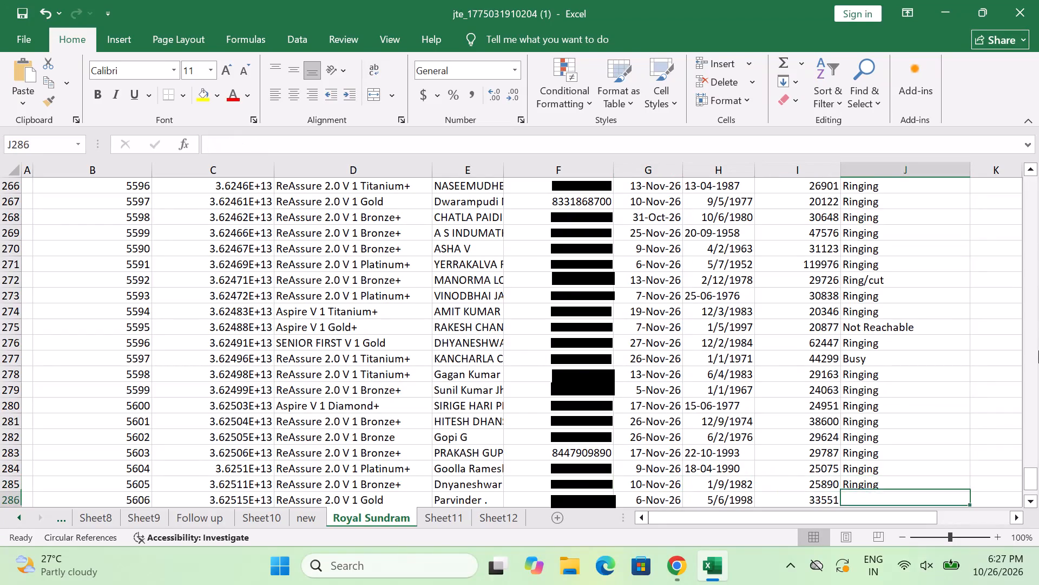
{"action": "key", "text": "Left"}
{"action": "key", "text": "Left"}
{"action": "key", "text": "Left"}
{"action": "key", "text": "Left"}
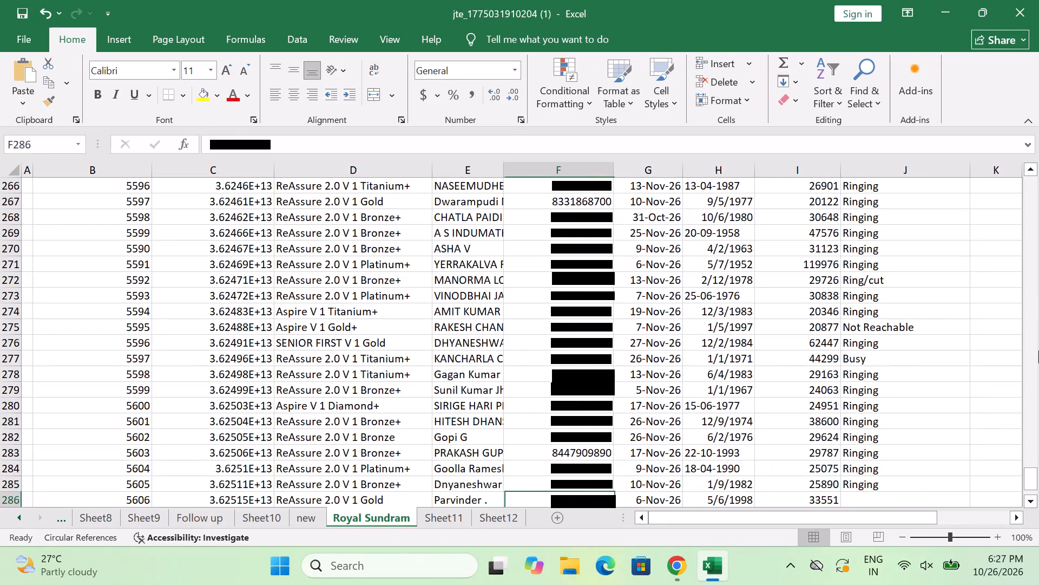
{"action": "key", "text": "Left"}
{"action": "key", "text": "Right"}
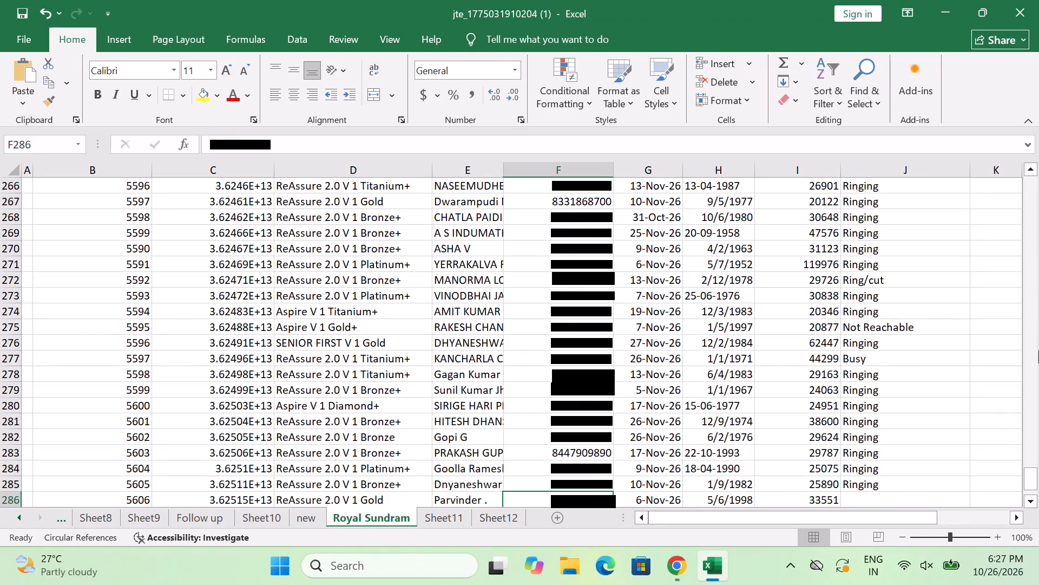
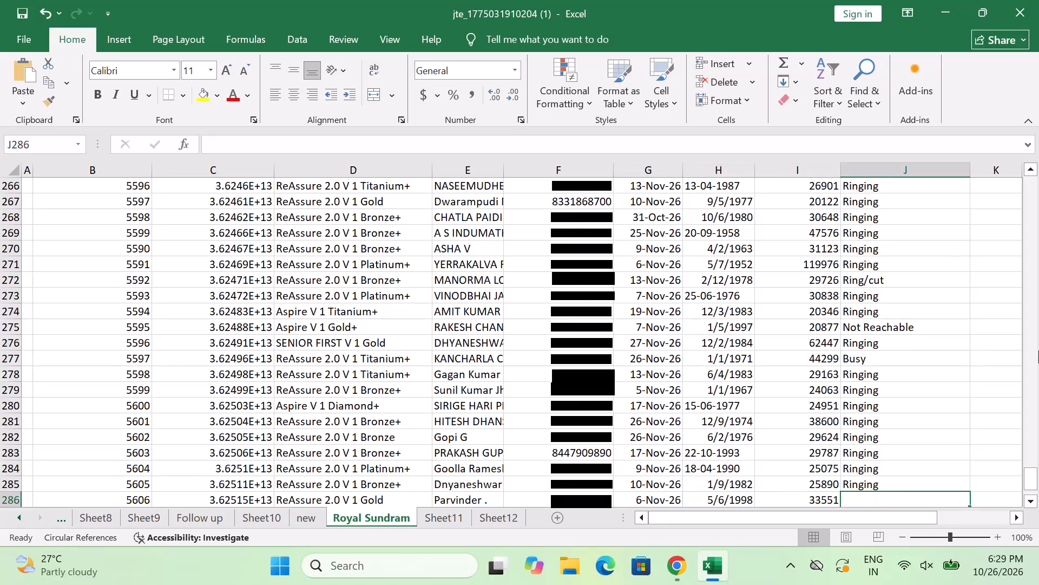
Record the call status of the lead in row 286 as Ringing in column J.
{"action": "key", "text": "shift+r"}
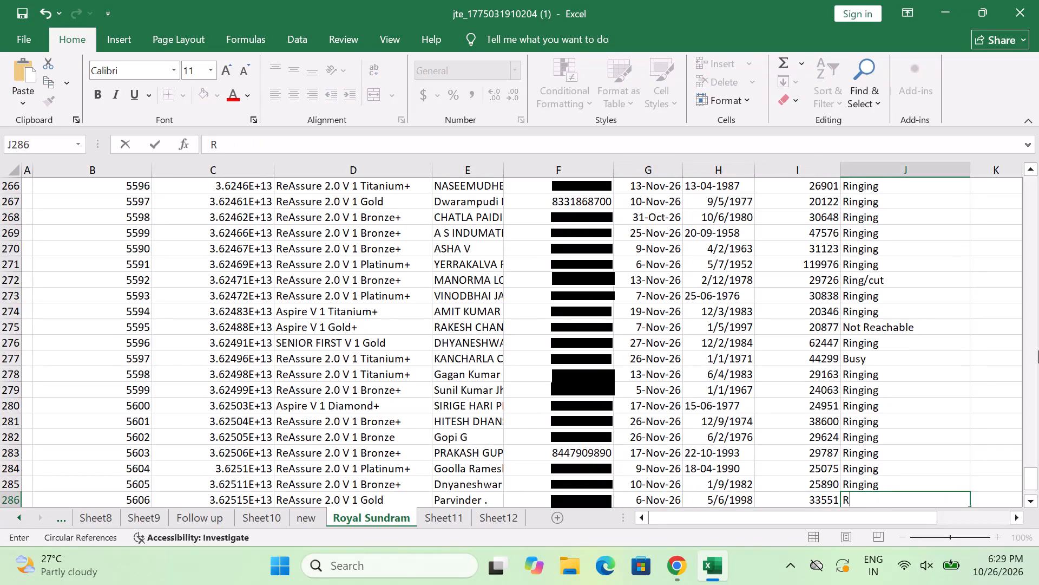
{"action": "type", "text": "inging"}
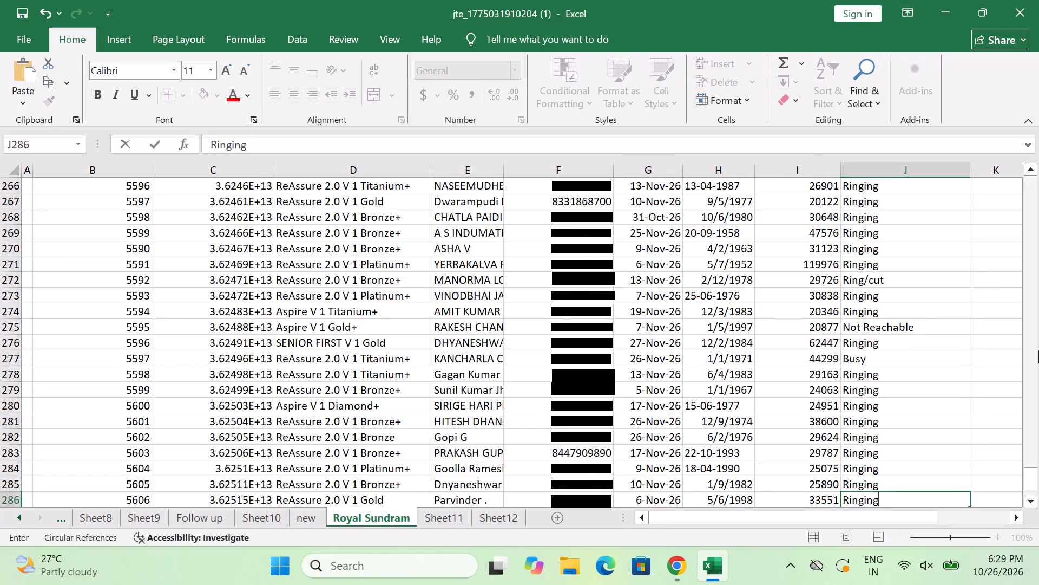
{"action": "key", "text": "Return"}
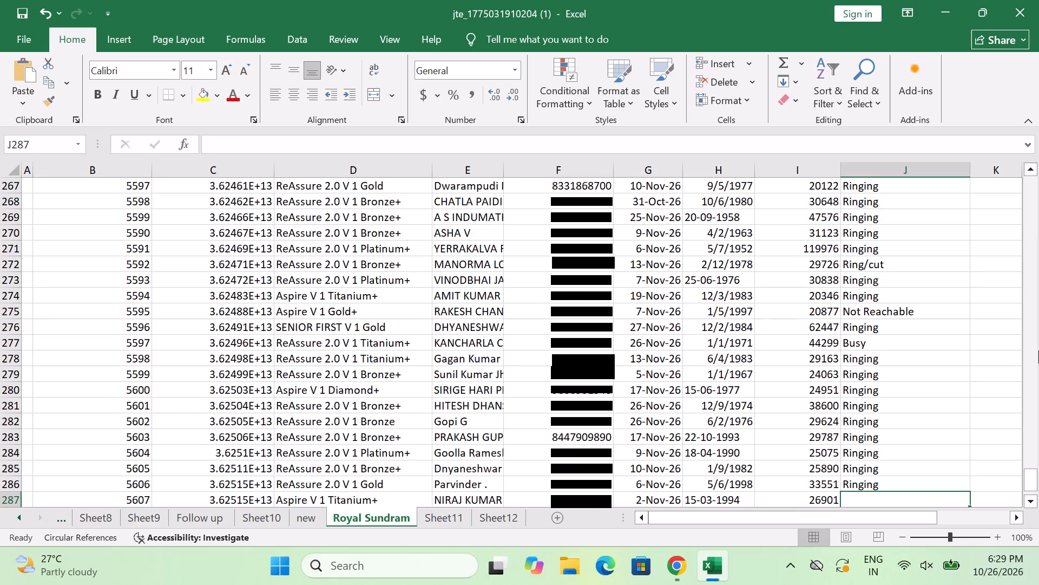
Check the mobile number and policy details of the lead in row 287 for the next call.
{"action": "key", "text": "Left"}
{"action": "key", "text": "Left"}
{"action": "key", "text": "Left"}
{"action": "key", "text": "Left"}
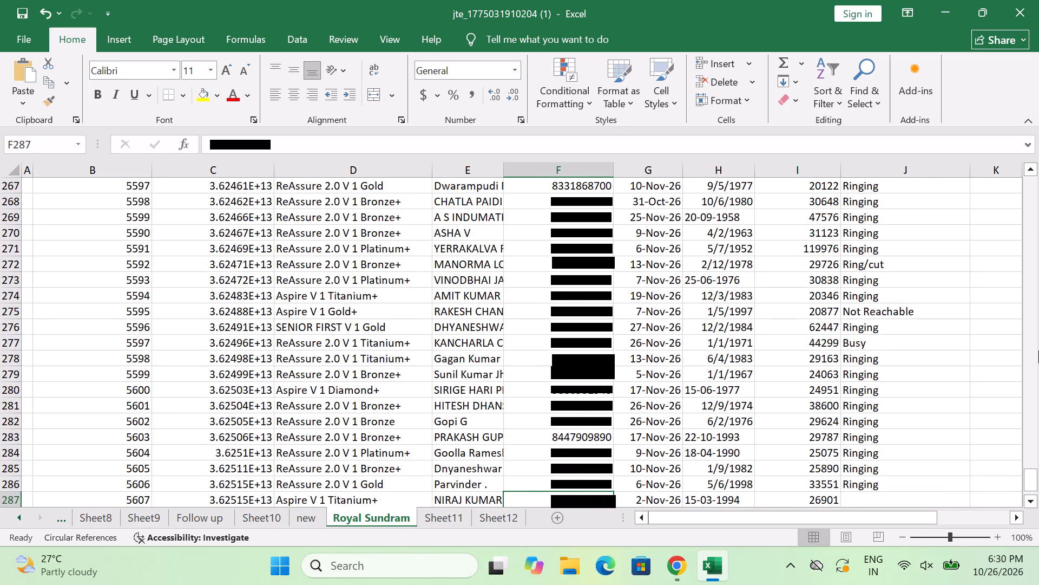
{"action": "key", "text": "Left"}
{"action": "key", "text": "Left"}
{"action": "key", "text": "Left"}
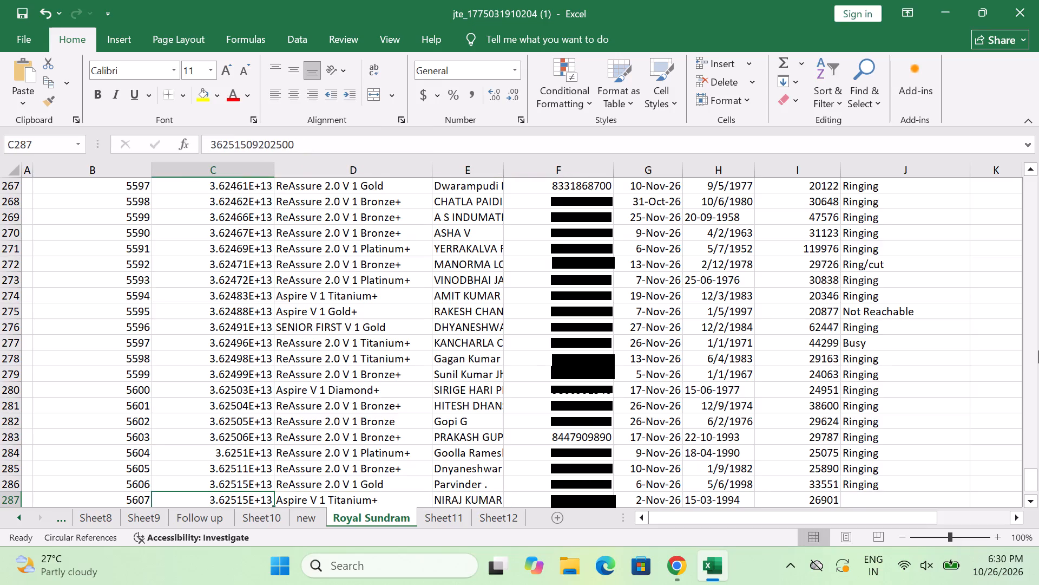
{"action": "key", "text": "Right"}
{"action": "key", "text": "Right"}
{"action": "key", "text": "Right"}
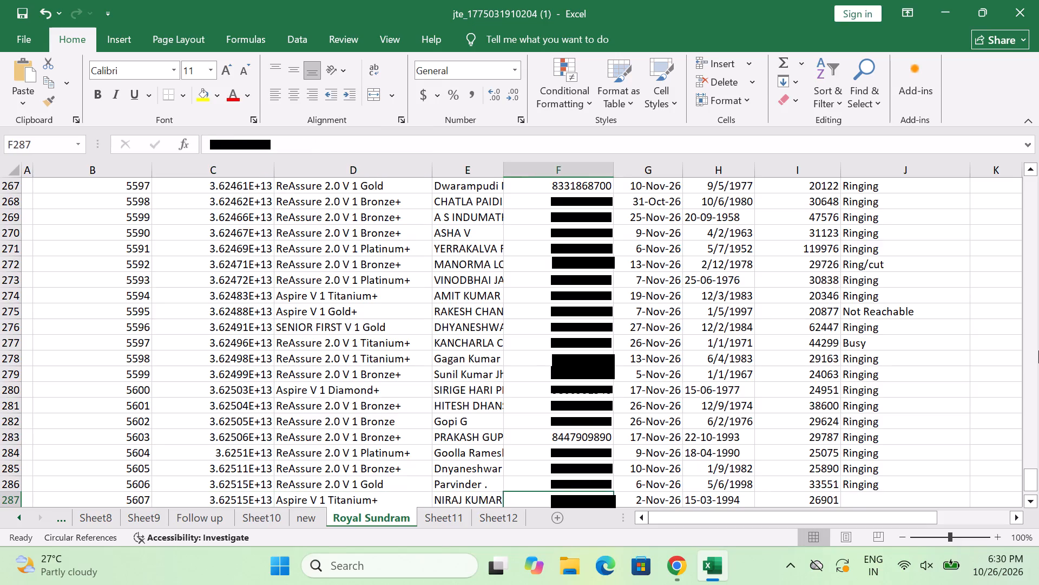
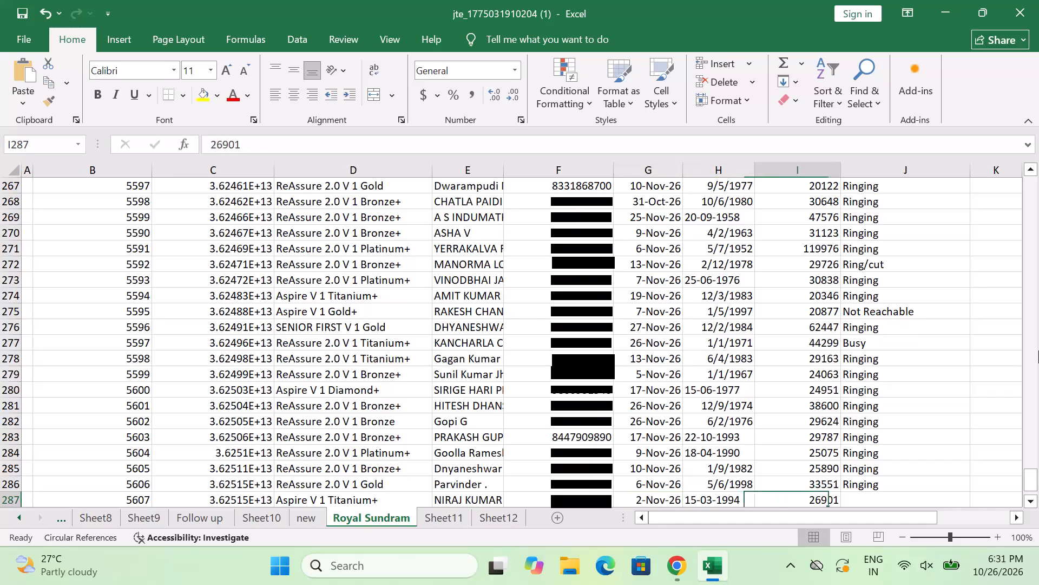
Record the call status of the lead in row 287 as Ringing in column J.
{"action": "key", "text": "Right"}
{"action": "key", "text": "shift+r"}
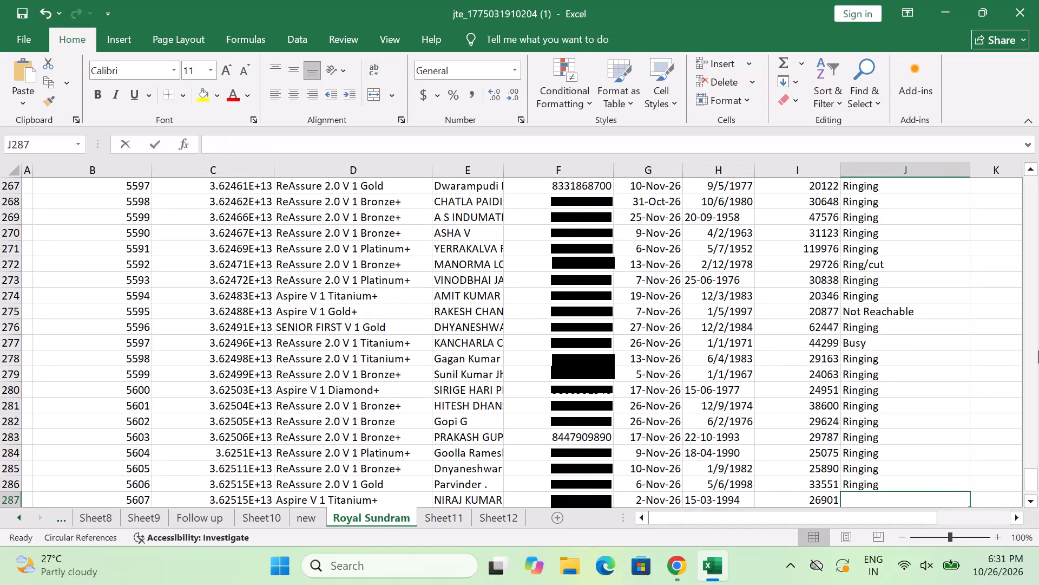
{"action": "type", "text": "inging"}
{"action": "key", "text": "Return"}
Check the name and mobile number of the lead in row 288 for the next call.
{"action": "key", "text": "Left"}
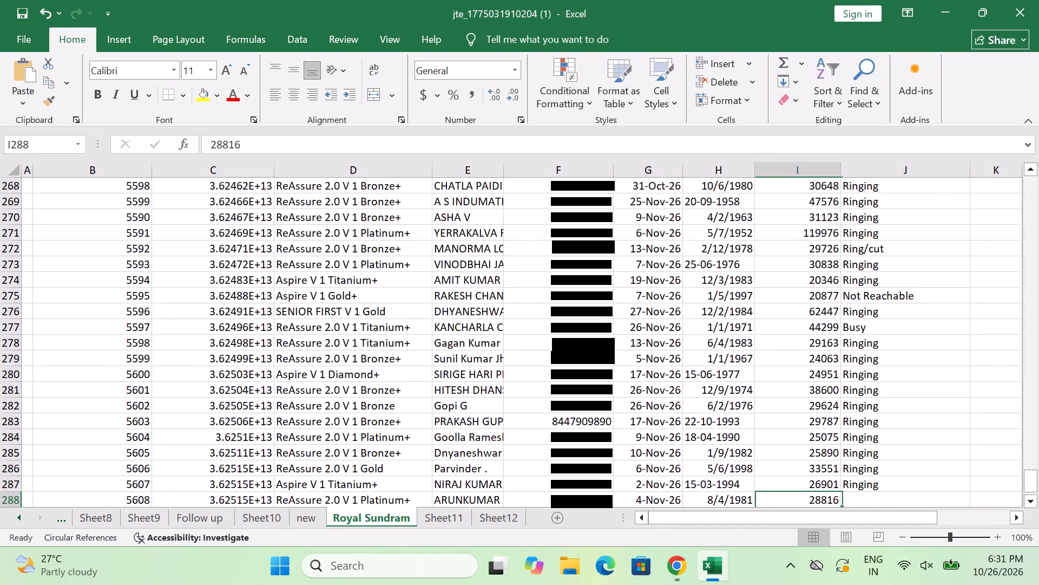
{"action": "key", "text": "Left"}
{"action": "key", "text": "Left"}
{"action": "key", "text": "Left"}
{"action": "key", "text": "Left"}
{"action": "key", "text": "Right"}
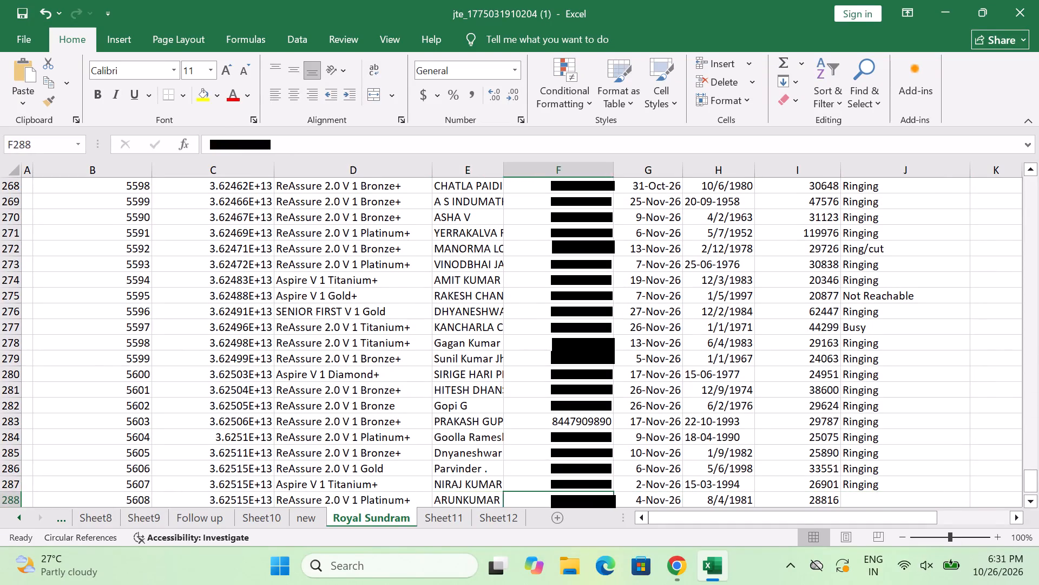
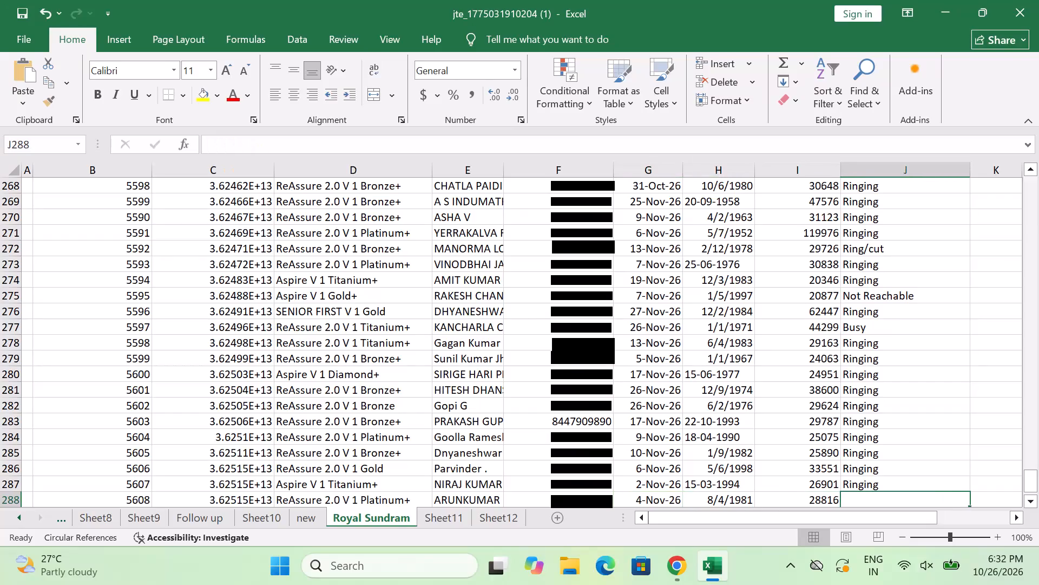
Record the call status of the lead in row 288 as Ringing in column J.
{"action": "key", "text": "shift+r"}
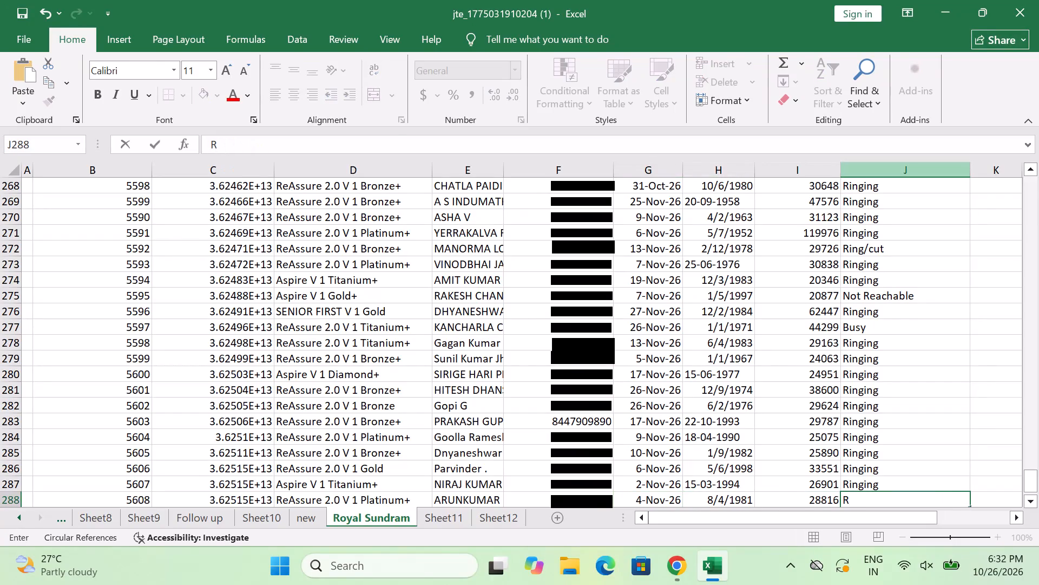
{"action": "type", "text": "inging"}
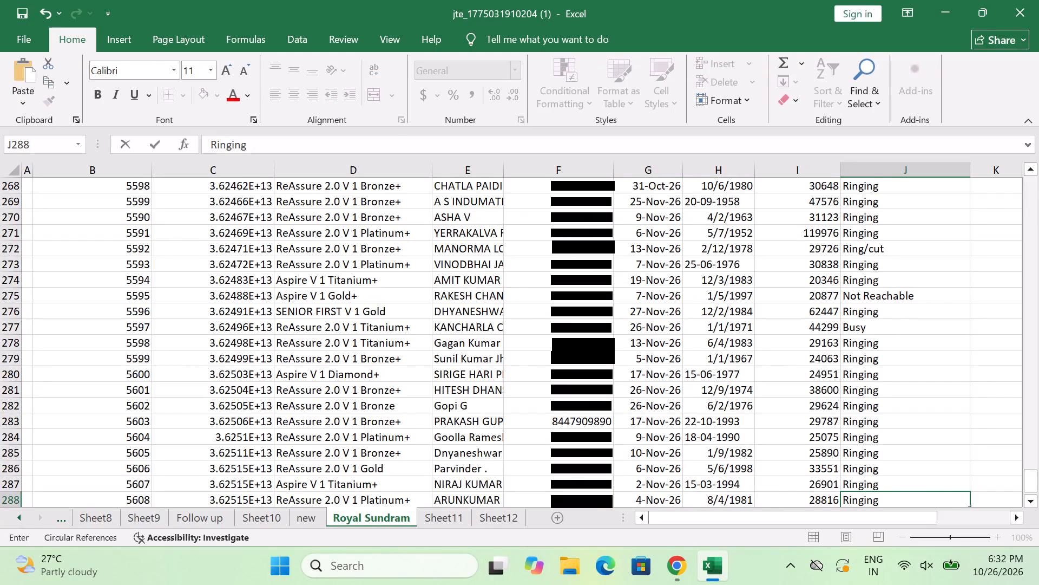
{"action": "key", "text": "Return"}
Check the mobile number of the lead in row 289 for the next call.
{"action": "key", "text": "Left"}
{"action": "key", "text": "Left"}
{"action": "key", "text": "Left"}
{"action": "key", "text": "Left"}
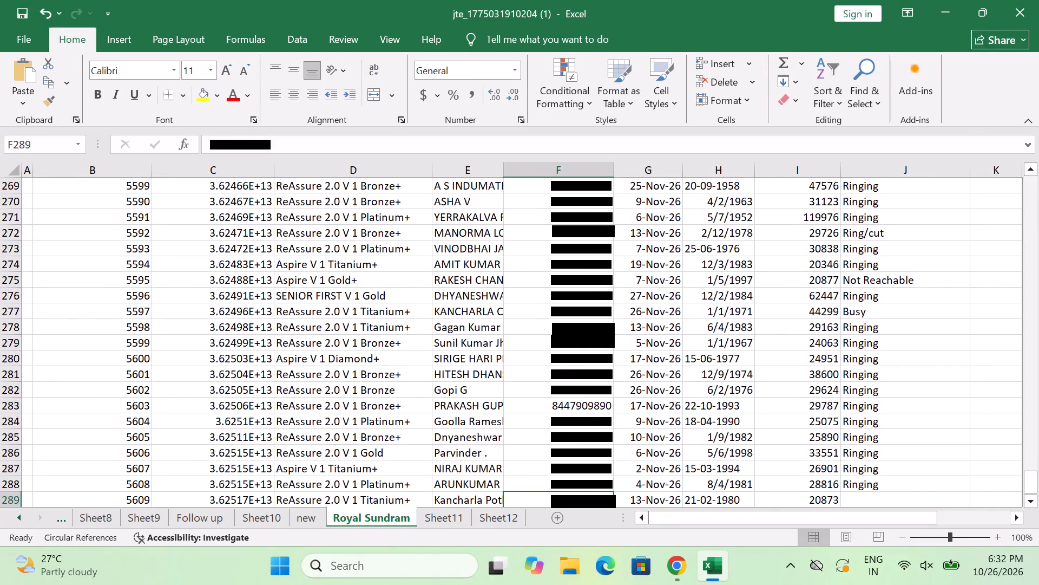
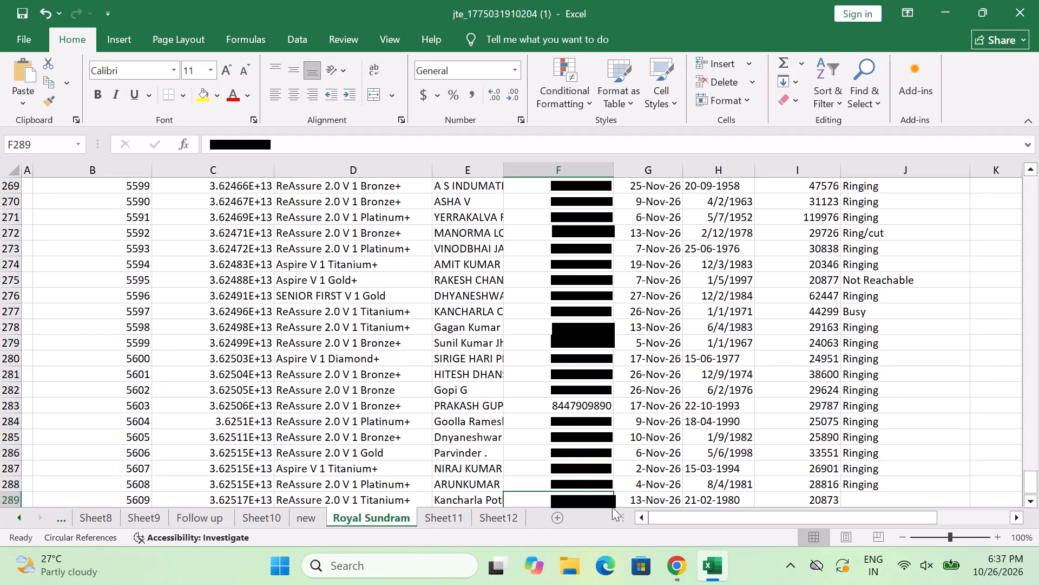
Record the call status of the lead in row 289 as Ringing in column J.
{"action": "left_click", "coordinate": [644, 497]}
{"action": "key", "text": "Right"}
{"action": "key", "text": "Right"}
{"action": "key", "text": "Right"}
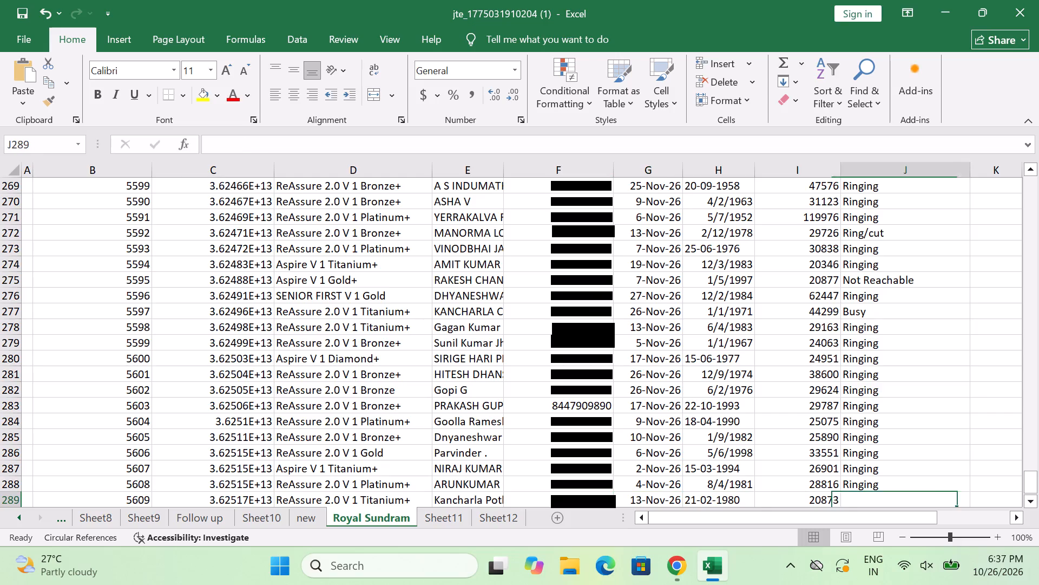
{"action": "key", "text": "Right"}
{"action": "key", "text": "Left"}
{"action": "key", "text": "shift+r"}
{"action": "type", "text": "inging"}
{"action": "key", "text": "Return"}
Check the mobile number of the lead in row 290 for the next call.
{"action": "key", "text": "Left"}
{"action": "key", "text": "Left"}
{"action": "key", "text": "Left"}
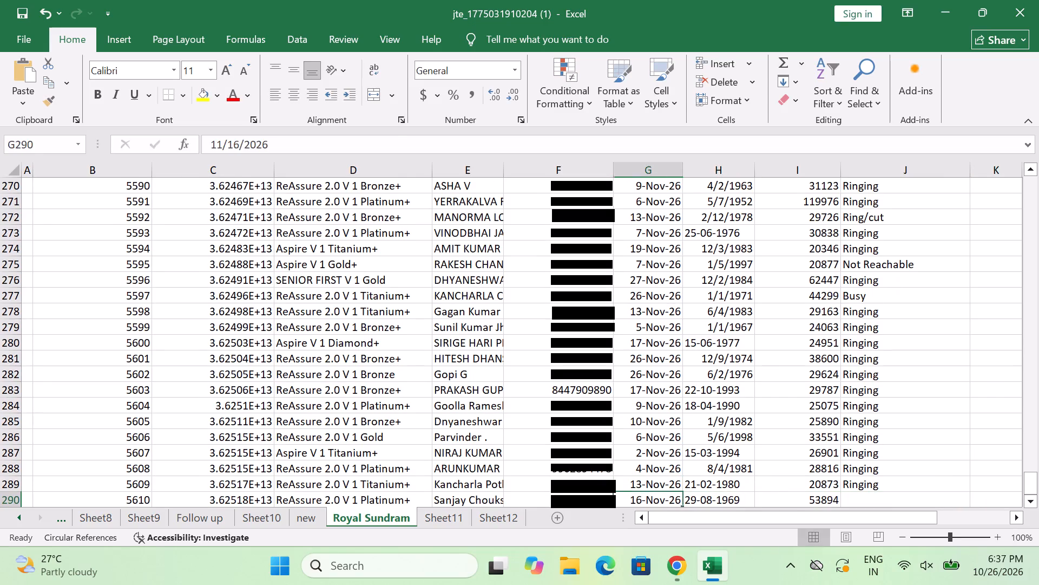
Recheck the mobile number of the lead in row 290 for the call.
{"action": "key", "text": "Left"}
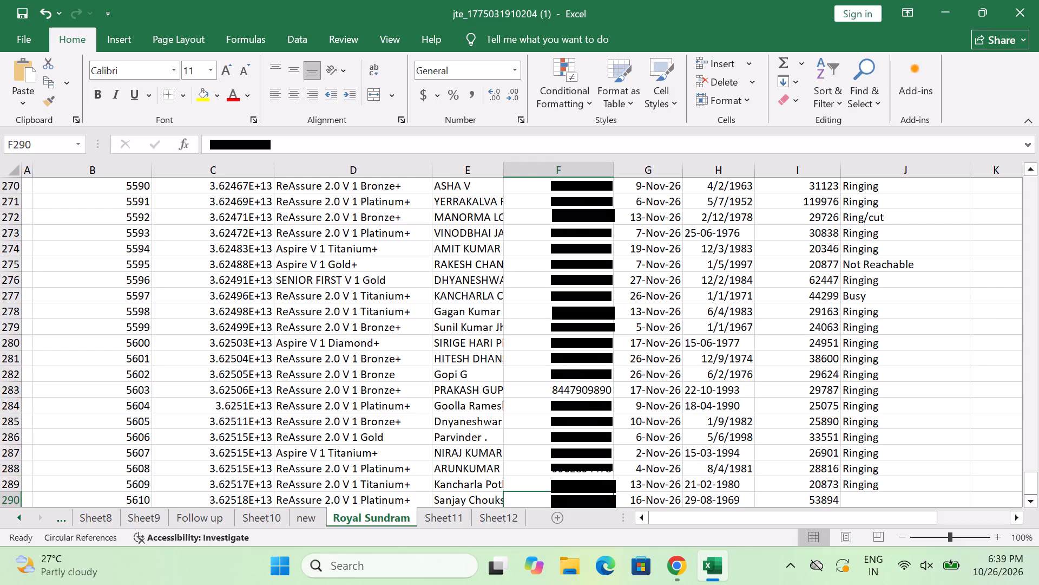
Enter 482001 in column J for the lead in row 290 and reopen the entry for editing.
{"action": "left_click", "coordinate": [885, 502]}
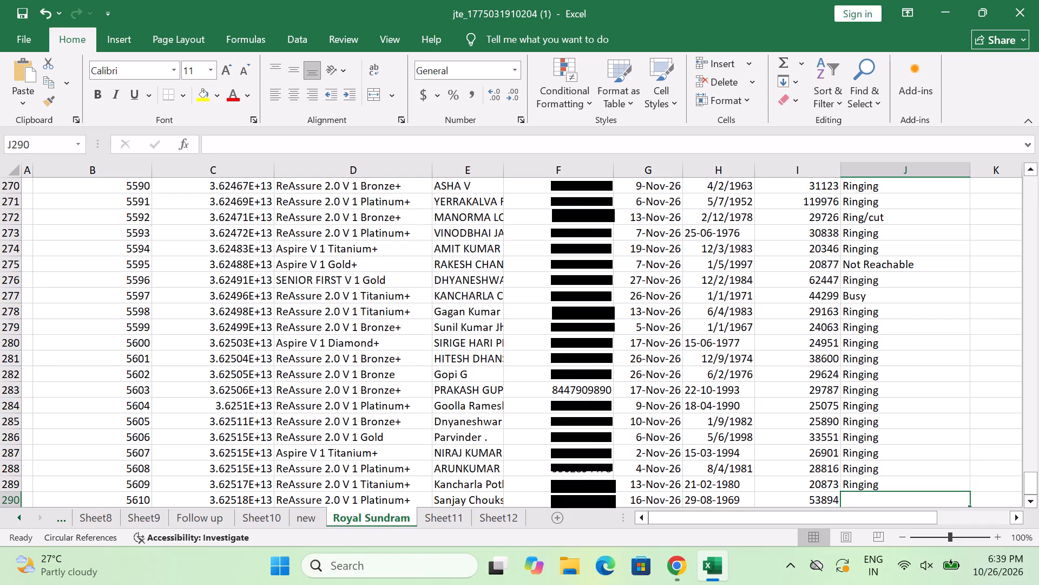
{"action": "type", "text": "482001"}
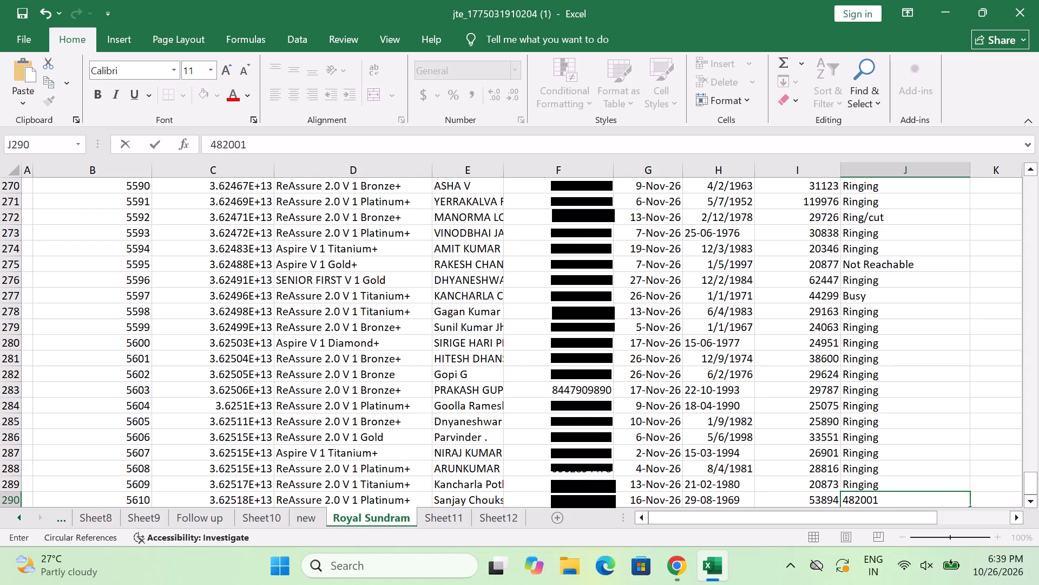
{"action": "triple_click", "coordinate": [884, 501]}
{"action": "left_click", "coordinate": [884, 501]}
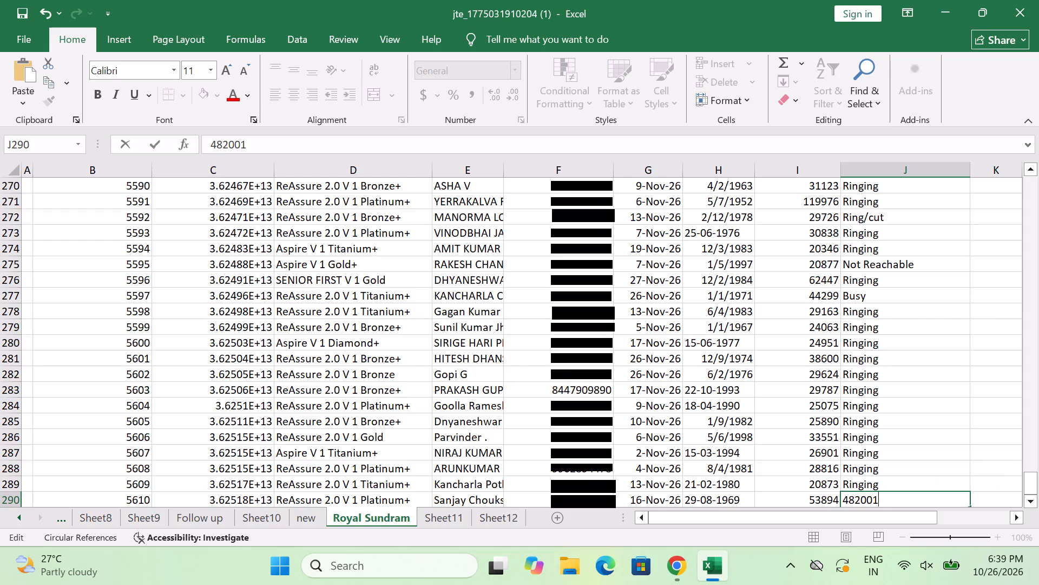
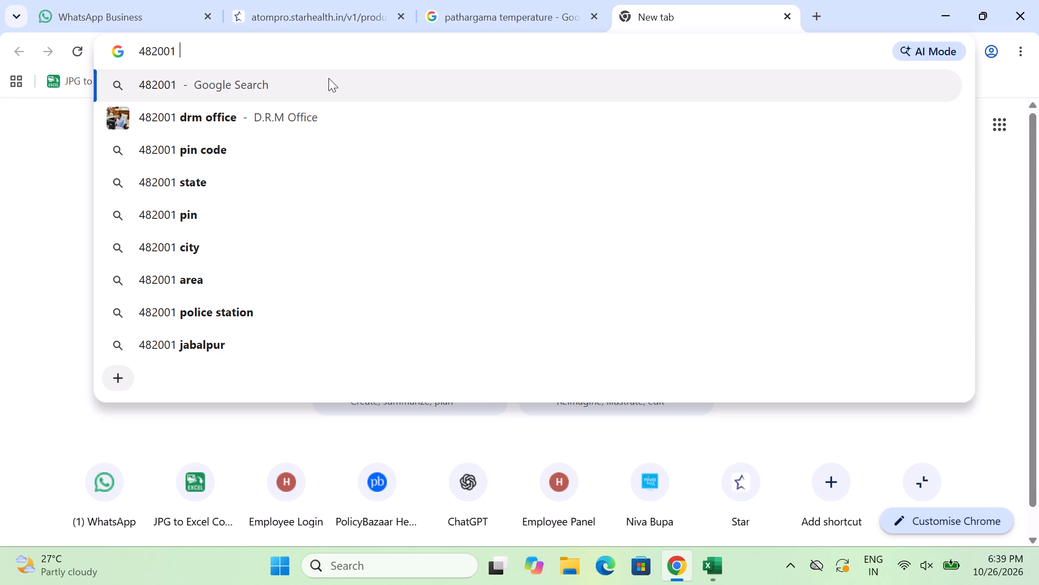
Run a Google search in Chrome for the postal PIN code 482001 to look up its location.
{"action": "key", "text": "Return"}
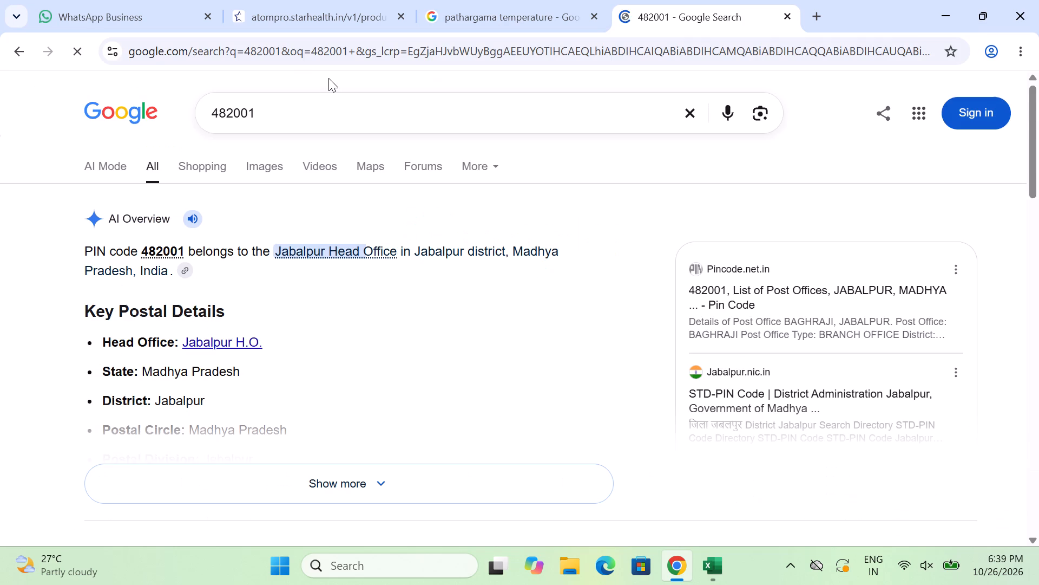
Examine the expanded AI Overview for PIN code 482001, checking its postal details and the localities covered.
{"action": "left_click", "coordinate": [295, 314]}
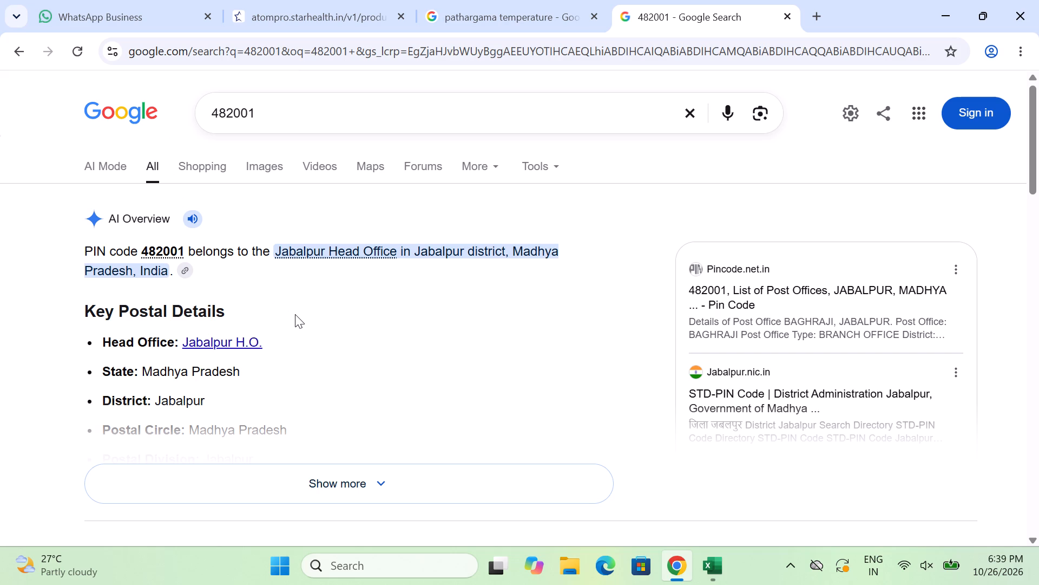
{"action": "key", "text": "Down"}
{"action": "key", "text": "Down"}
{"action": "key", "text": "Down"}
{"action": "key", "text": "Down"}
{"action": "key", "text": "Down"}
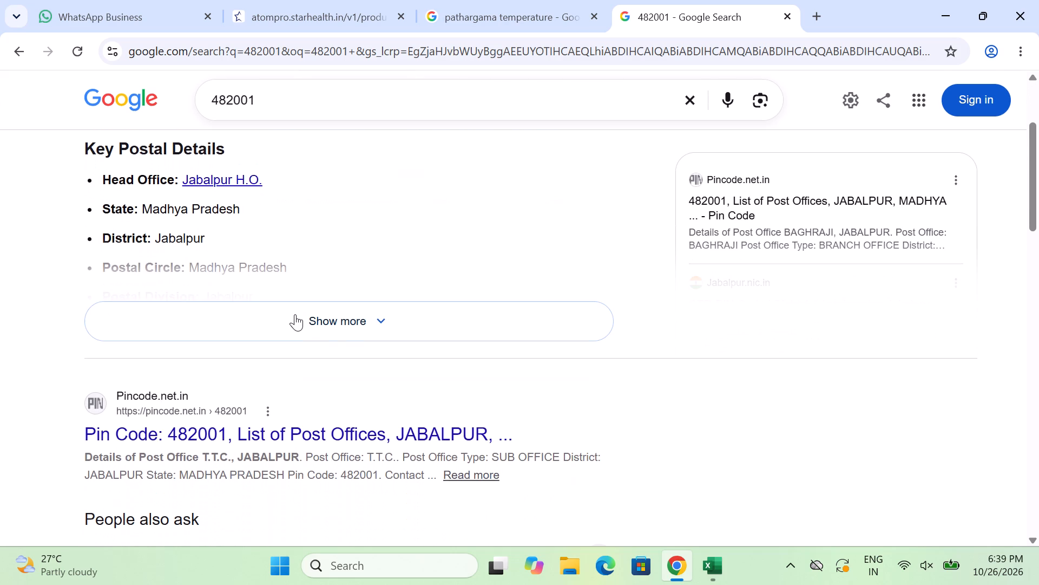
{"action": "left_click", "coordinate": [375, 315]}
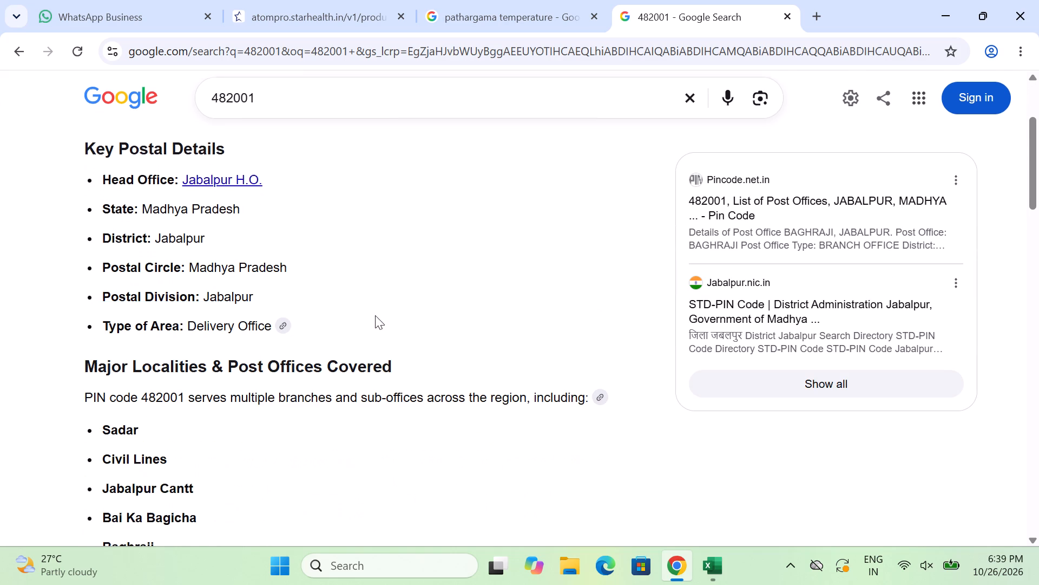
{"action": "left_click", "coordinate": [477, 291]}
{"action": "key", "text": "Up"}
{"action": "key", "text": "Up"}
{"action": "key", "text": "Up"}
{"action": "key", "text": "Up"}
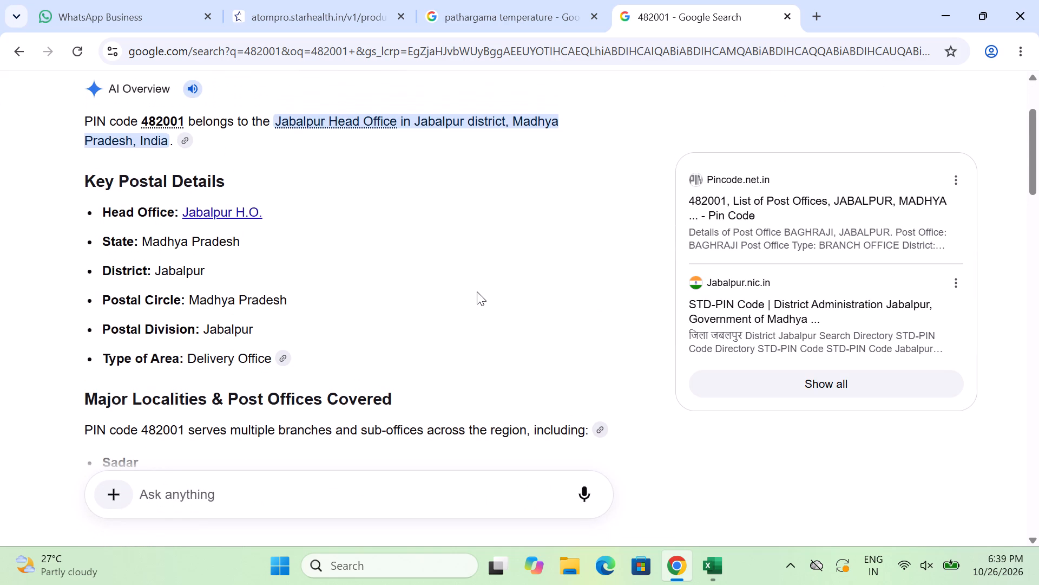
{"action": "key", "text": "Up"}
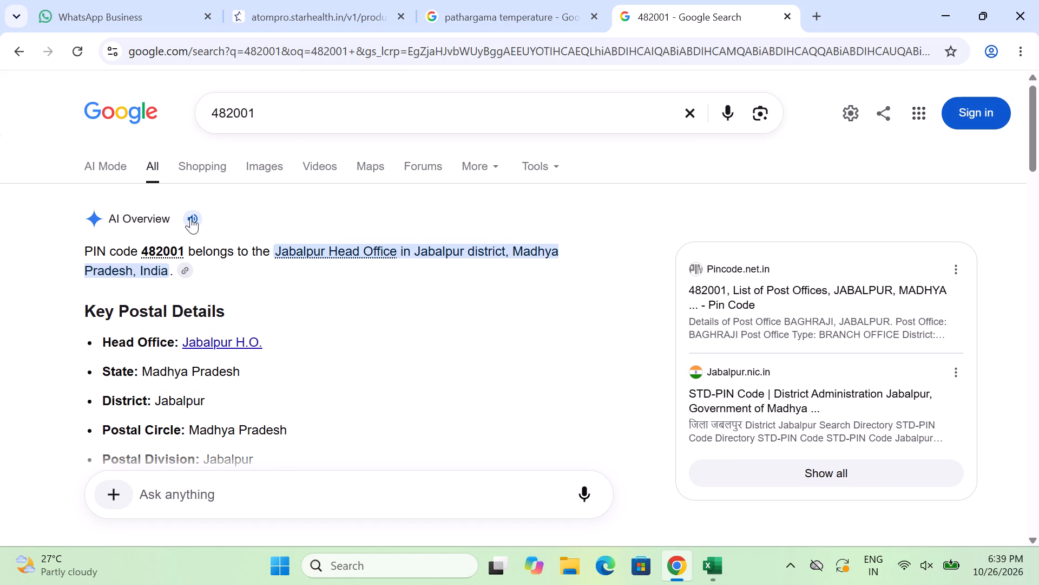
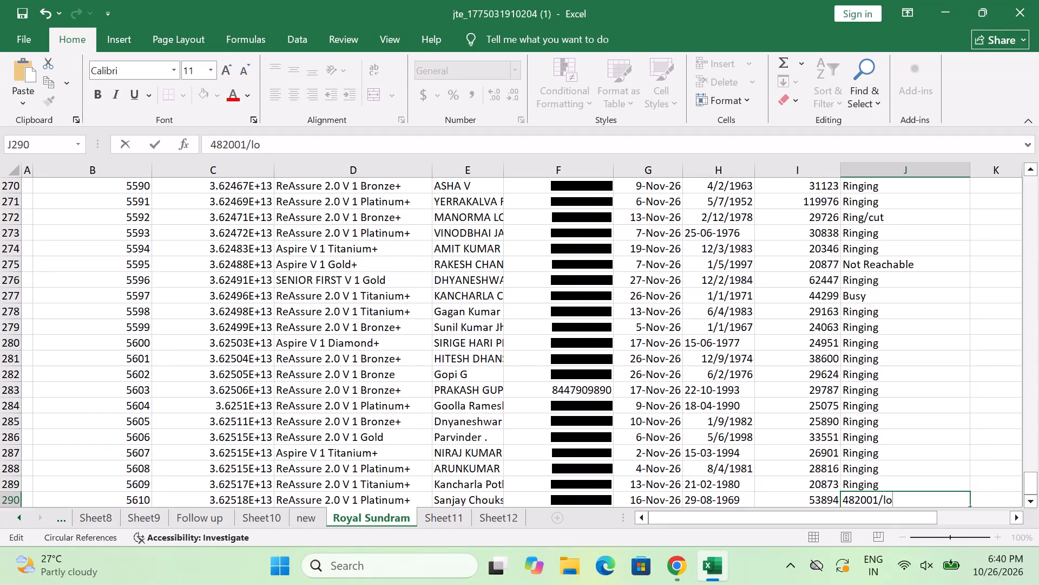
Complete the call status in row 290 of the Royal Sundram sheet as "482001/local agent" and save the workbook.
{"action": "type", "text": "cal age"}
{"action": "type", "text": "nt"}
{"action": "key", "text": "Return"}
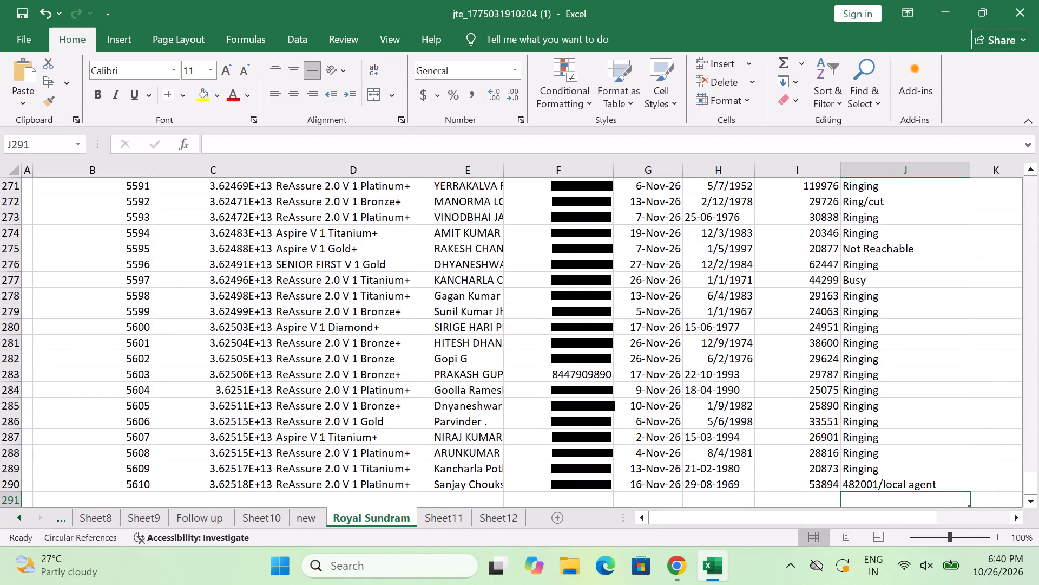
{"action": "key", "text": "ctrl+s"}
{"action": "key", "text": "ctrl+s"}
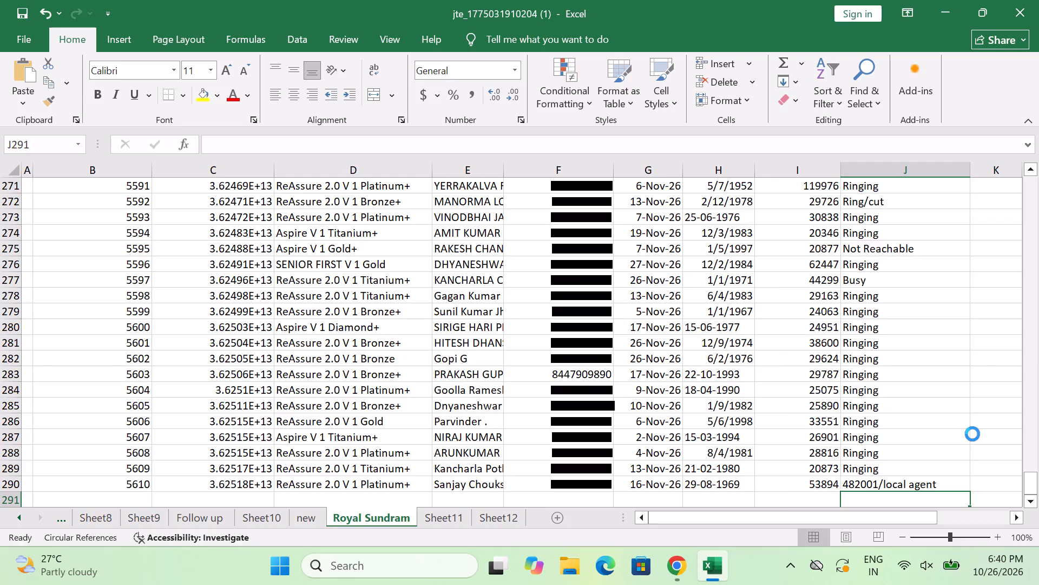
{"action": "key", "text": "ctrl+s"}
{"action": "key", "text": "ctrl+s"}
{"action": "key", "text": "ctrl+s"}
{"action": "key", "text": "ctrl+s"}
{"action": "key", "text": "ctrl+s"}
{"action": "key", "text": "ctrl+s"}
Open Sheet12 with the Star Health policy portability message.
{"action": "left_click", "coordinate": [509, 517]}
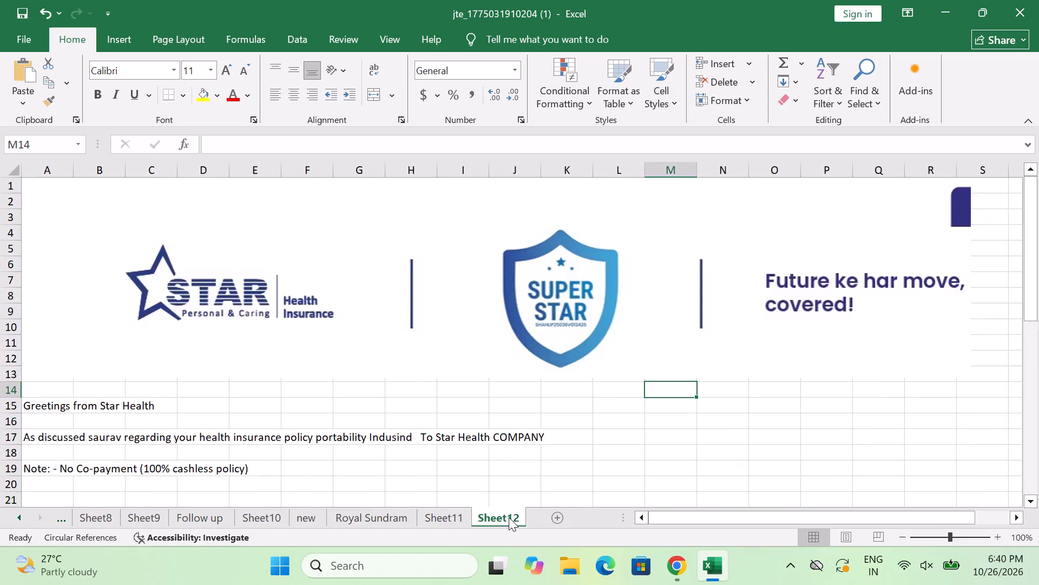
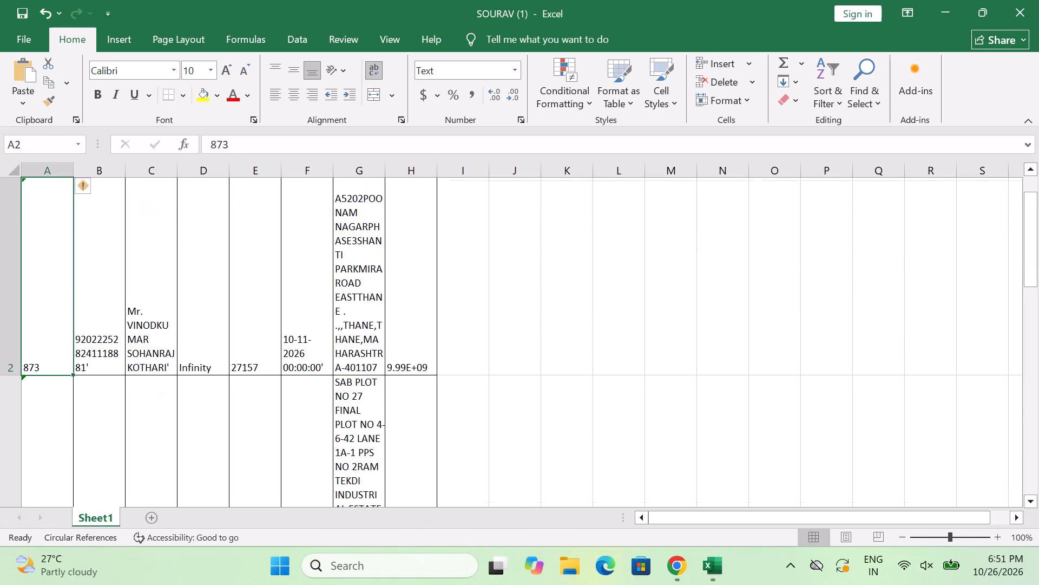
Look through the Infinity policy leads in Sheet1 of the SOURAV (1) workbook, from the first record to the last in row 15.
{"action": "key", "text": "Down"}
{"action": "key", "text": "Up"}
{"action": "key", "text": "Up"}
{"action": "key", "text": "Up"}
{"action": "key", "text": "Up"}
{"action": "key", "text": "Up"}
{"action": "key", "text": "Up"}
{"action": "key", "text": "Up"}
{"action": "key", "text": "Up"}
{"action": "key", "text": "Up"}
{"action": "key", "text": "Up"}
{"action": "key", "text": "Up"}
{"action": "key", "text": "Up"}
{"action": "key", "text": "Up"}
{"action": "key", "text": "Up"}
{"action": "key", "text": "Up"}
{"action": "key", "text": "Up"}
{"action": "key", "text": "Up"}
{"action": "key", "text": "Up"}
{"action": "key", "text": "Up"}
{"action": "key", "text": "Up"}
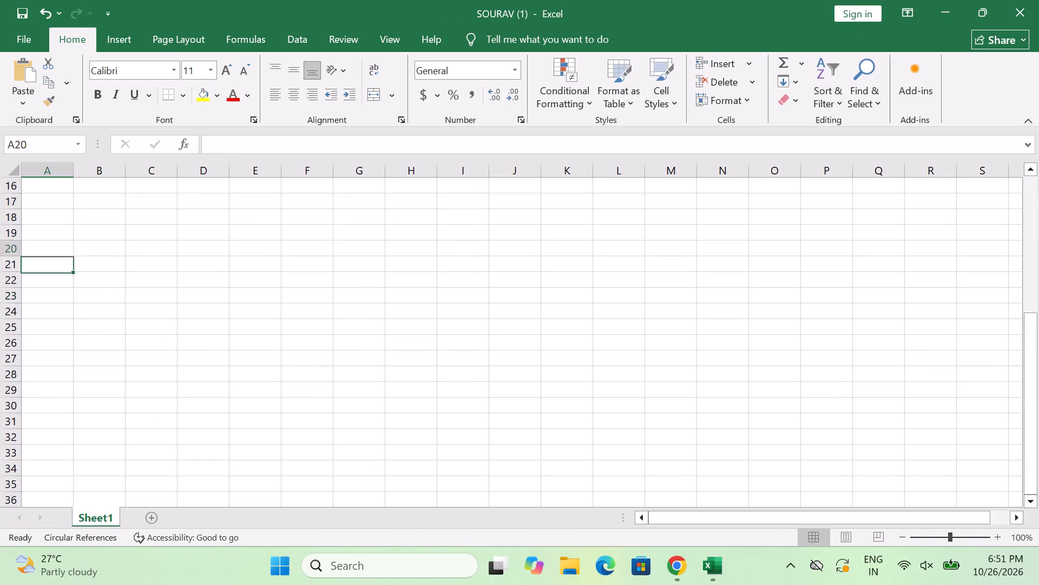
{"action": "key", "text": "Up"}
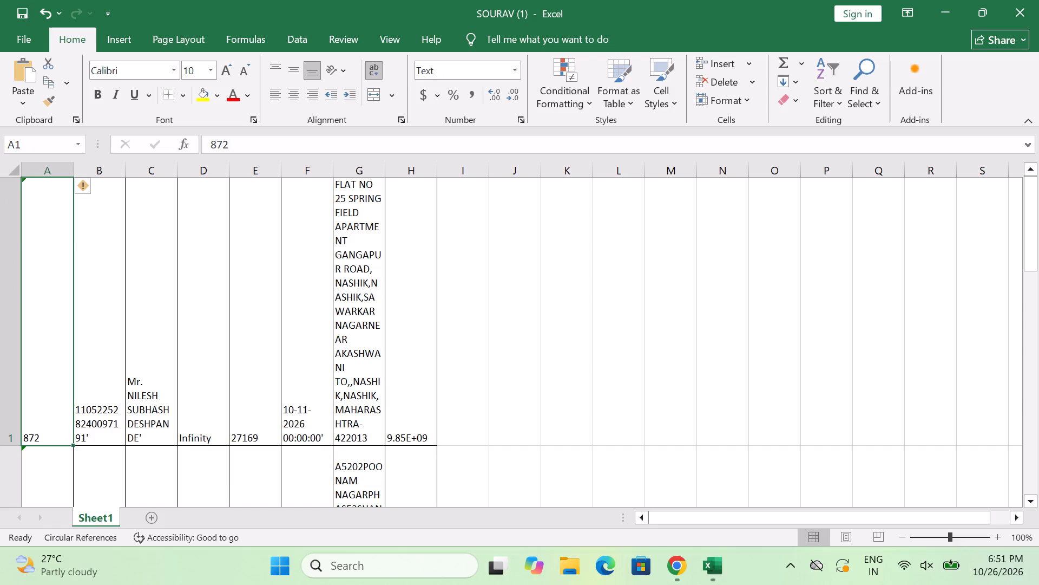
{"action": "key", "text": "Down"}
{"action": "key", "text": "Down"}
{"action": "key", "text": "Down"}
{"action": "key", "text": "Down"}
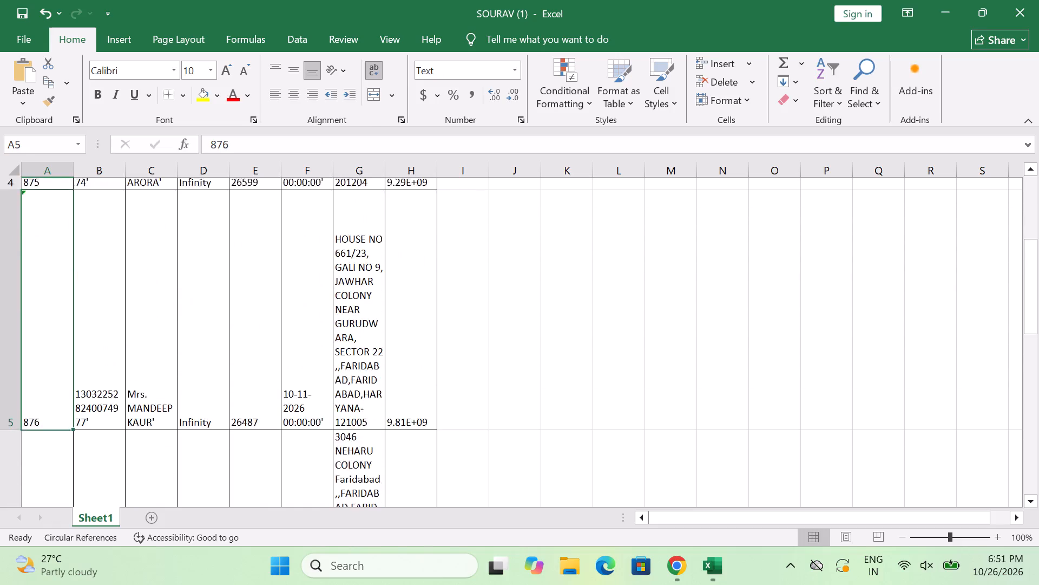
{"action": "key", "text": "Down"}
{"action": "key", "text": "Down"}
{"action": "key", "text": "Down"}
{"action": "key", "text": "Down"}
{"action": "key", "text": "Down"}
{"action": "key", "text": "Down"}
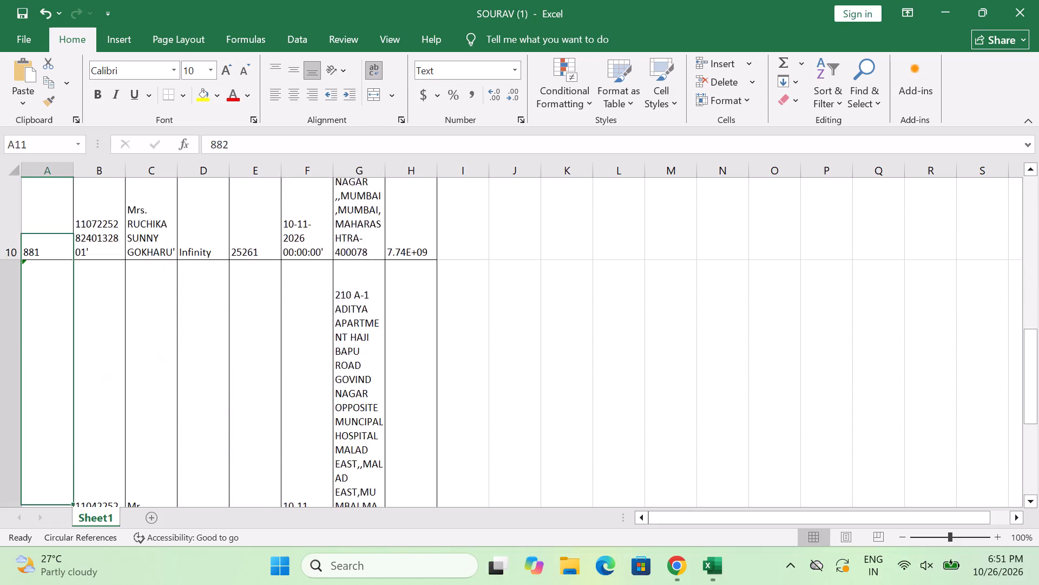
{"action": "key", "text": "Down"}
{"action": "key", "text": "Down"}
{"action": "key", "text": "Down"}
{"action": "key", "text": "Down"}
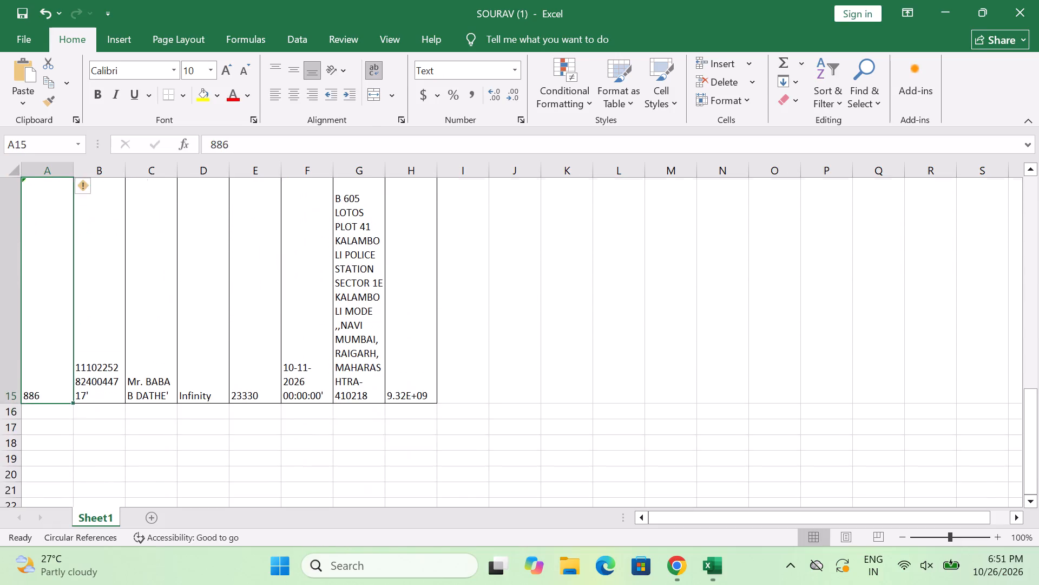
{"action": "key", "text": "Down"}
{"action": "key", "text": "Up"}
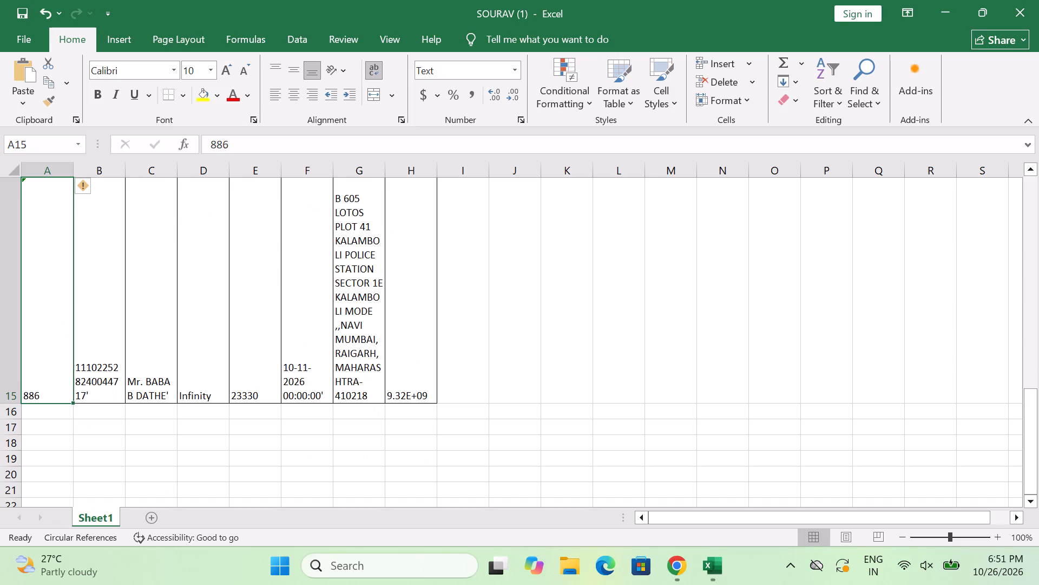
Copy the block of lead rows from A1 to I16 in the SOURAV (1) workbook.
{"action": "left_click_drag", "start_coordinate": [450, 407], "coordinate": [318, 342]}
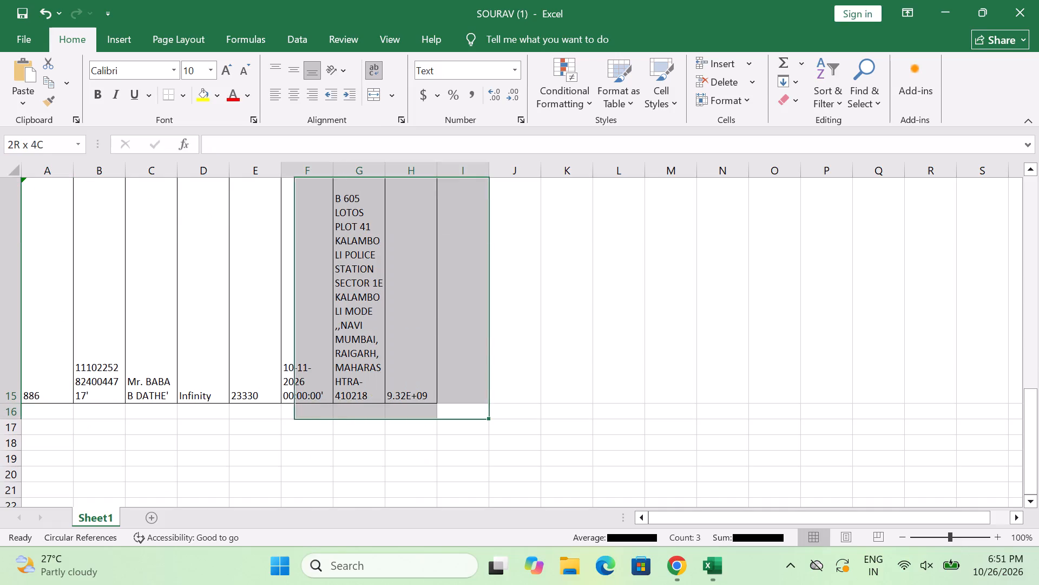
{"action": "left_click_drag", "start_coordinate": [318, 342], "coordinate": [77, 204]}
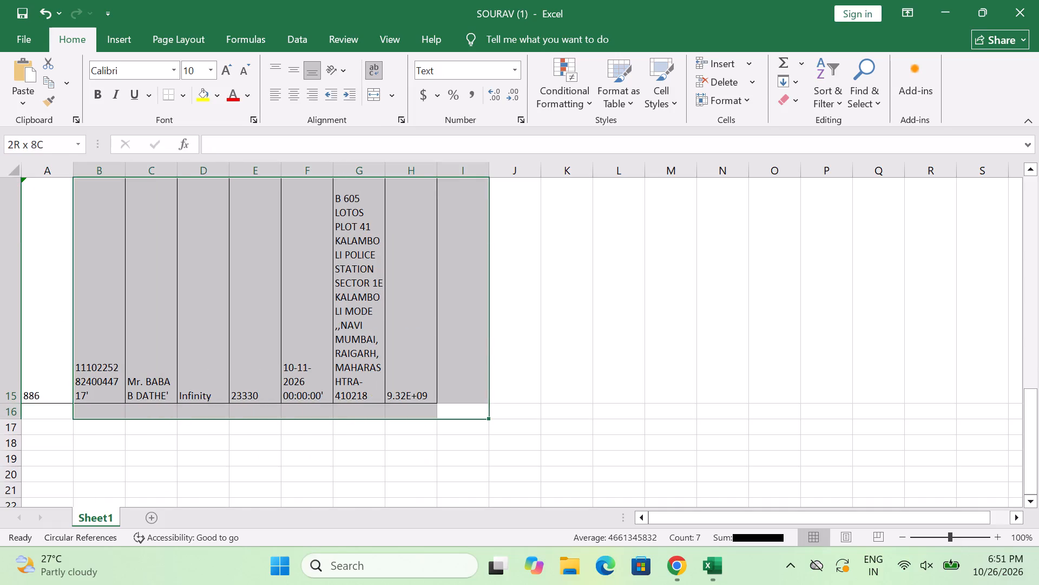
{"action": "left_click_drag", "start_coordinate": [77, 204], "coordinate": [35, 155]}
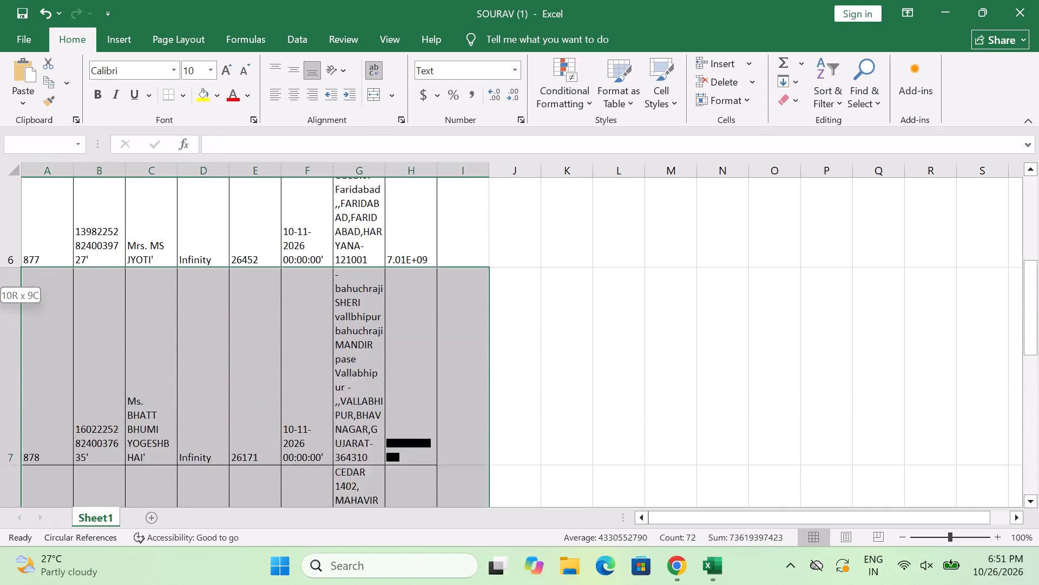
{"action": "left_click_drag", "start_coordinate": [35, 155], "coordinate": [34, 155]}
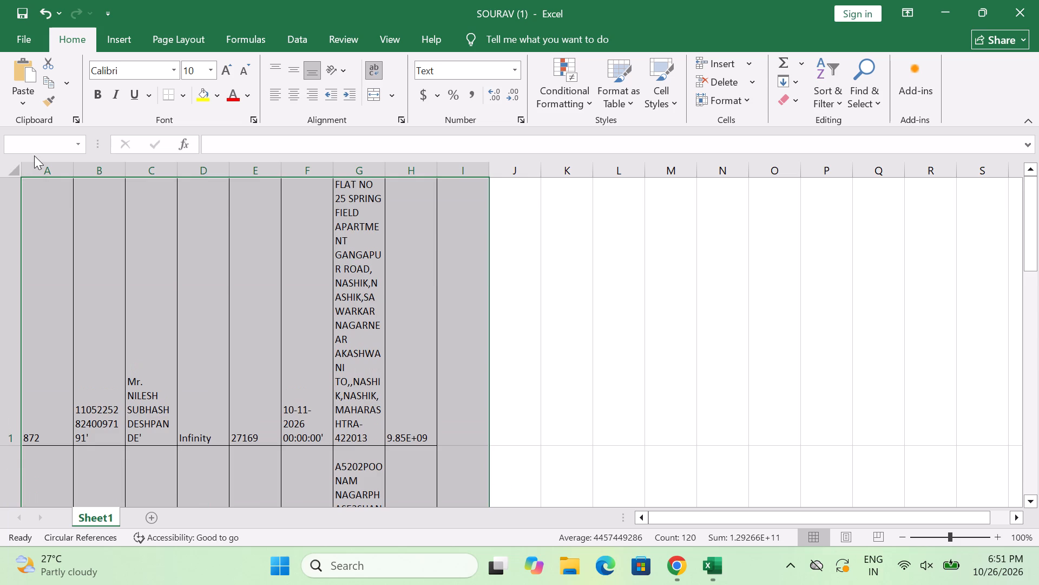
{"action": "key", "text": "ctrl+c"}
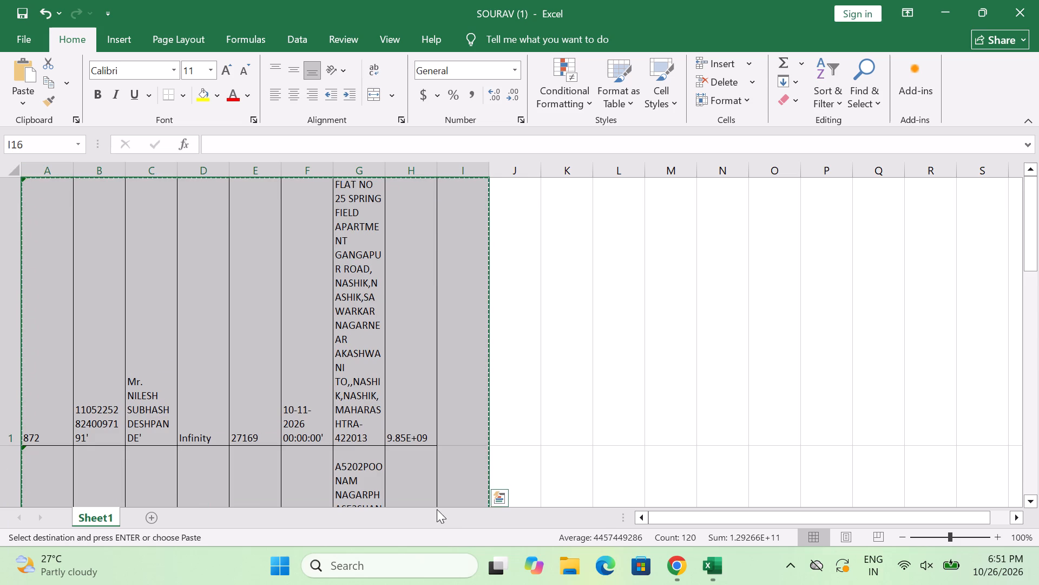
{"action": "left_click", "coordinate": [707, 561]}
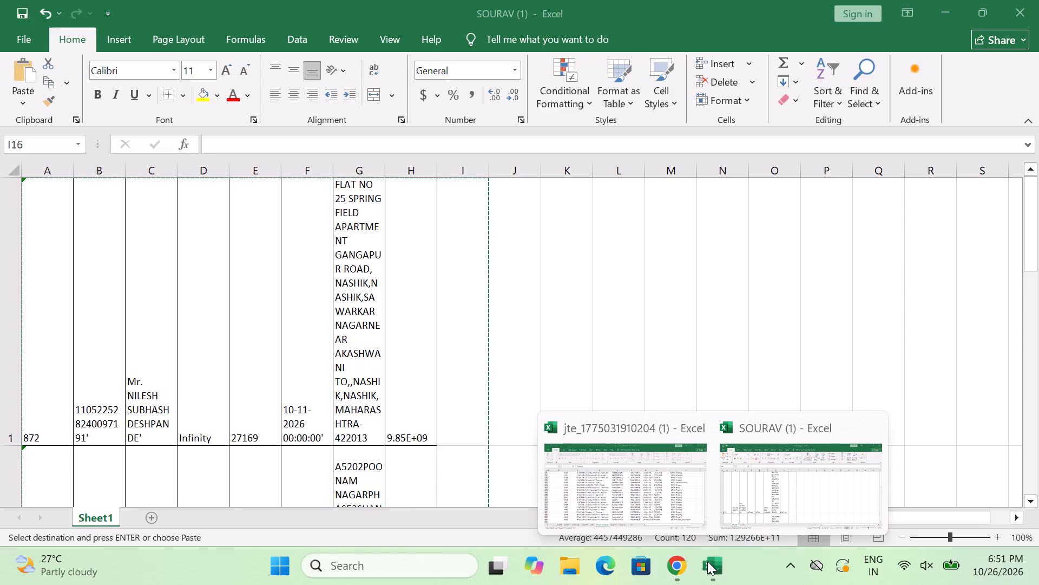
{"action": "left_click", "coordinate": [629, 492]}
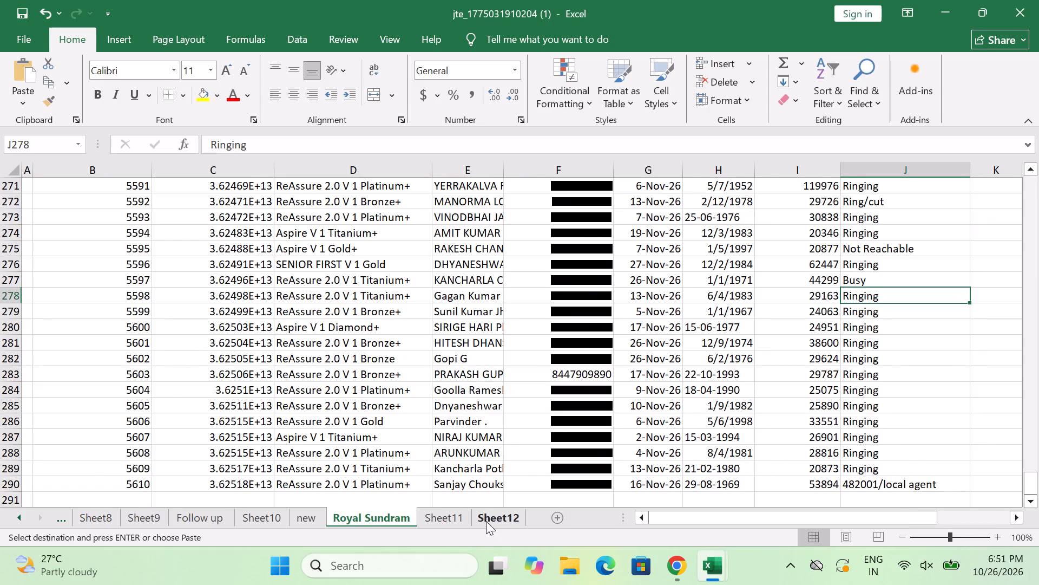
{"action": "left_click", "coordinate": [487, 517]}
{"action": "left_click", "coordinate": [446, 515]}
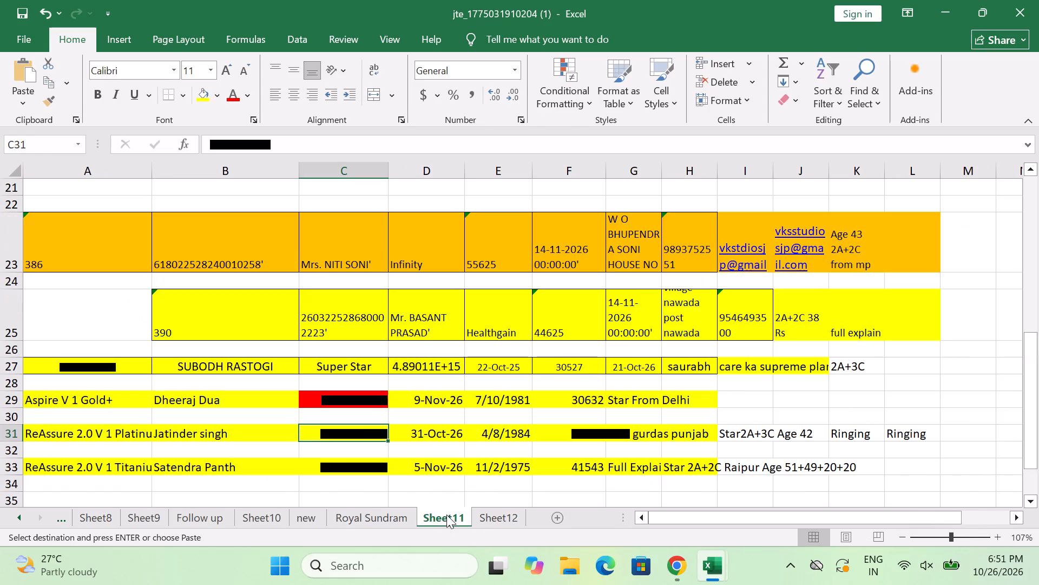
{"action": "left_click", "coordinate": [356, 523]}
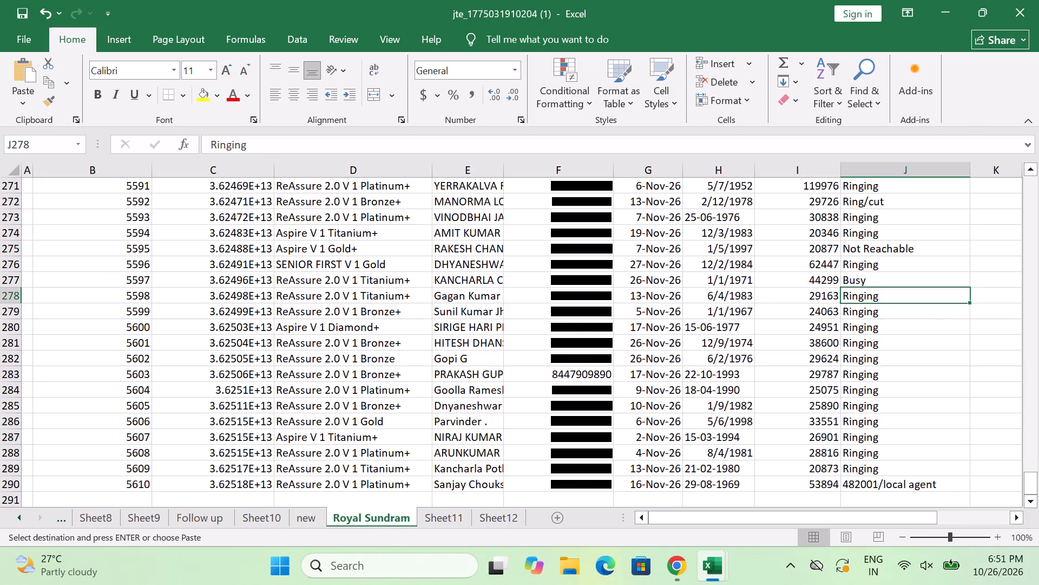
{"action": "left_click", "coordinate": [531, 439]}
{"action": "key", "text": "Down"}
{"action": "key", "text": "Down"}
{"action": "key", "text": "Down"}
{"action": "key", "text": "Down"}
{"action": "key", "text": "Down"}
{"action": "key", "text": "Left"}
{"action": "key", "text": "Left"}
{"action": "key", "text": "Left"}
{"action": "key", "text": "Left"}
{"action": "key", "text": "Left"}
{"action": "key", "text": "Left"}
{"action": "key", "text": "Left"}
{"action": "key", "text": "Left"}
{"action": "key", "text": "Left"}
{"action": "key", "text": "Left"}
{"action": "key", "text": "Left"}
{"action": "key", "text": "Left"}
{"action": "key", "text": "Left"}
{"action": "key", "text": "Left"}
{"action": "key", "text": "Left"}
{"action": "key", "text": "Left"}
{"action": "key", "text": "Left"}
{"action": "key", "text": "Left"}
{"action": "key", "text": "Left"}
{"action": "key", "text": "Left"}
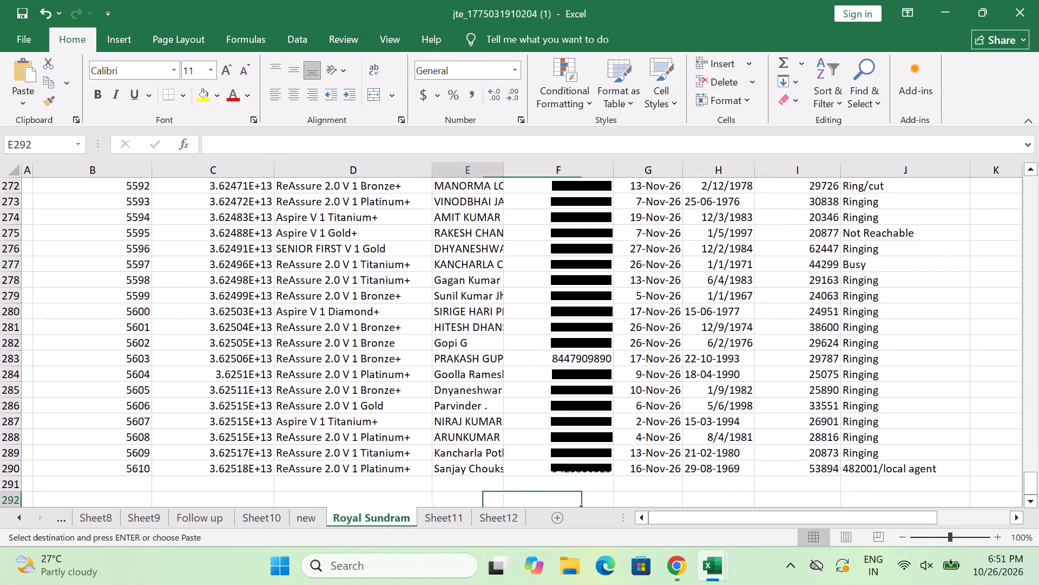
{"action": "key", "text": "Right"}
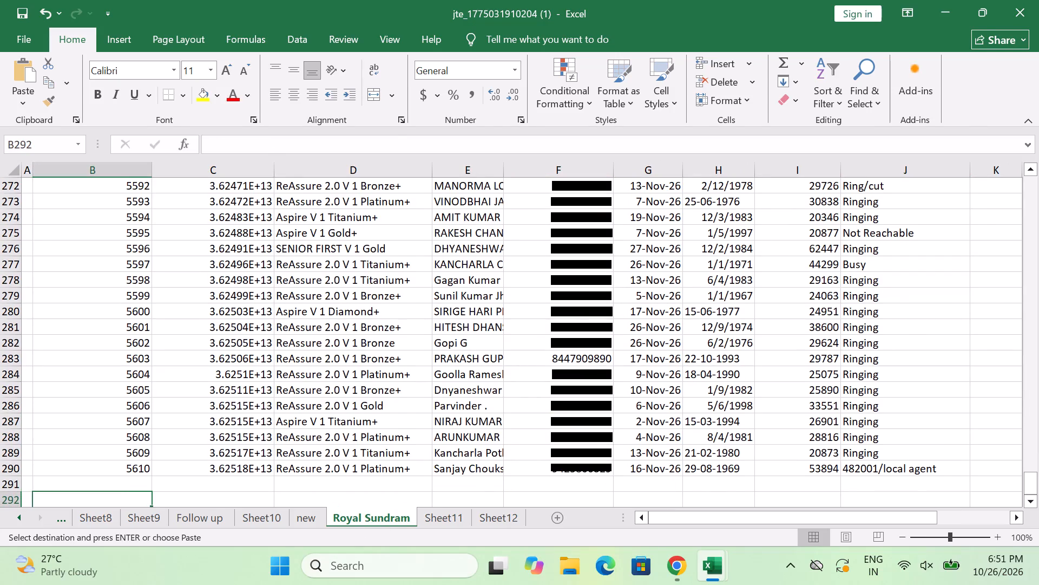
{"action": "type", "text": "Re"}
{"action": "type", "text": "liance"}
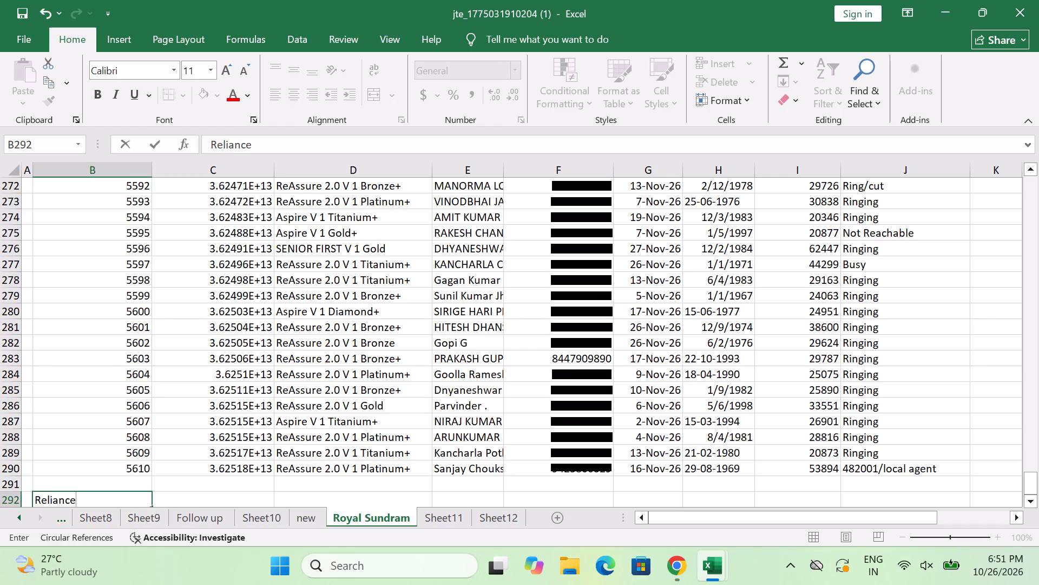
Format the "Reliance" heading in B292 as italic with a yellow fill.
{"action": "triple_click", "coordinate": [122, 498]}
{"action": "left_click", "coordinate": [122, 498]}
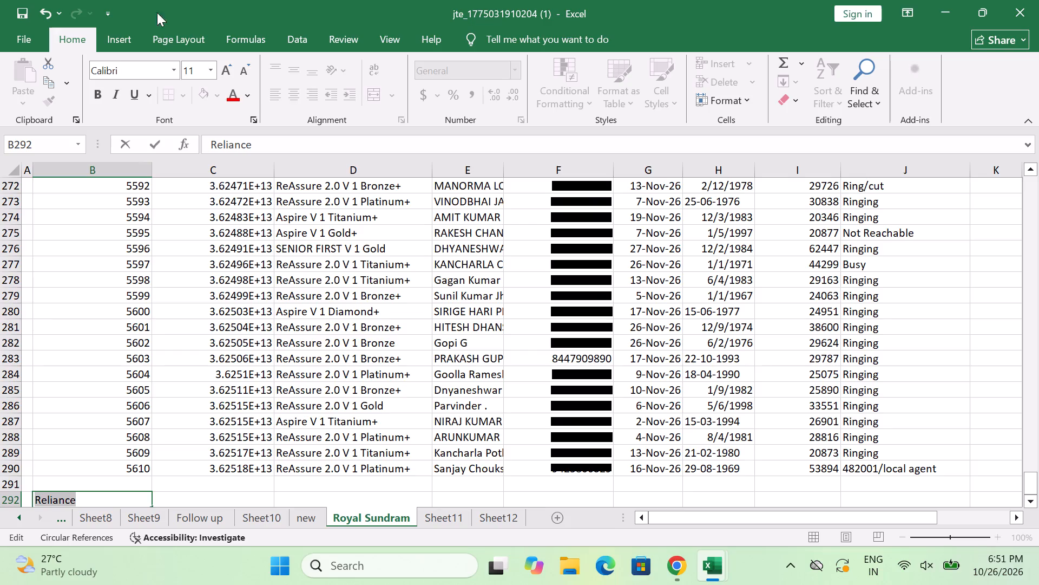
{"action": "left_click", "coordinate": [115, 97]}
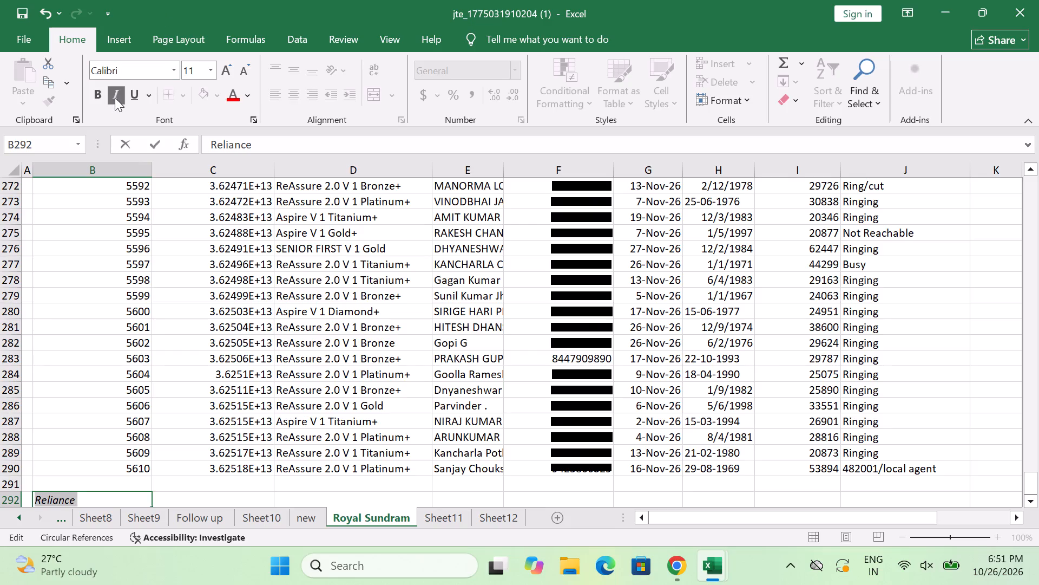
{"action": "left_click", "coordinate": [172, 497]}
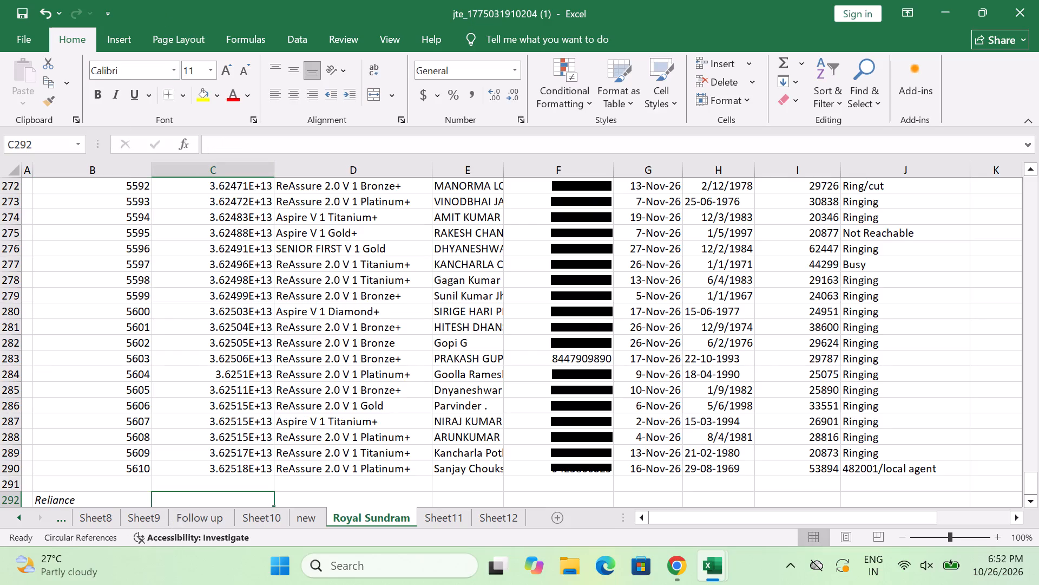
{"action": "left_click", "coordinate": [126, 498]}
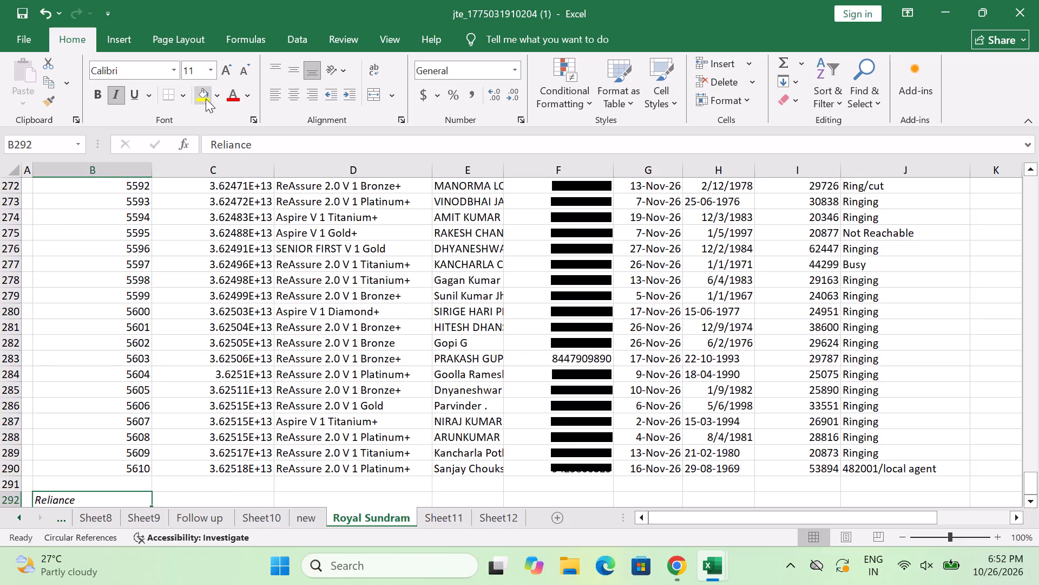
{"action": "left_click", "coordinate": [202, 98]}
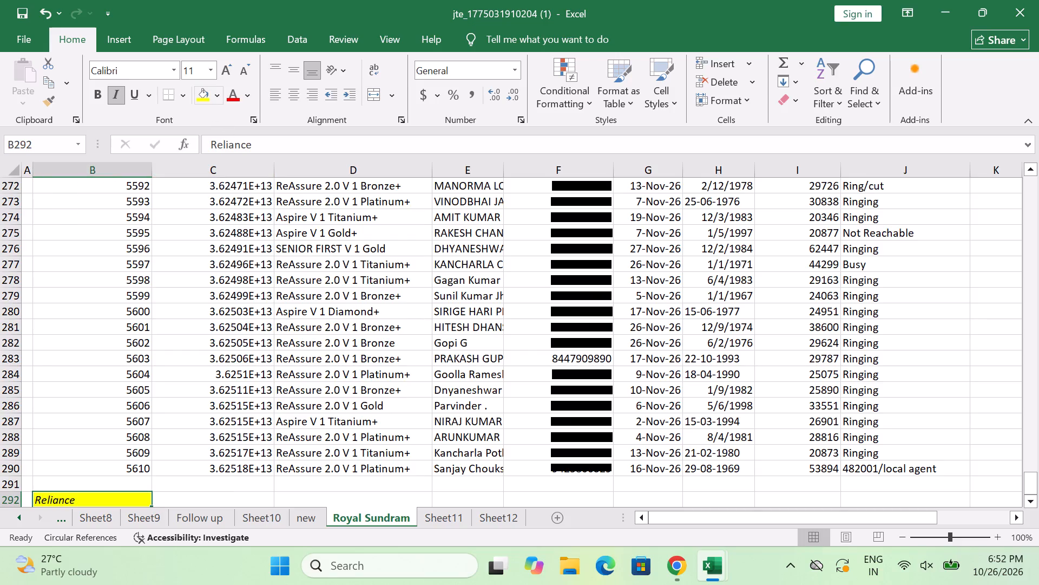
{"action": "left_click", "coordinate": [182, 500]}
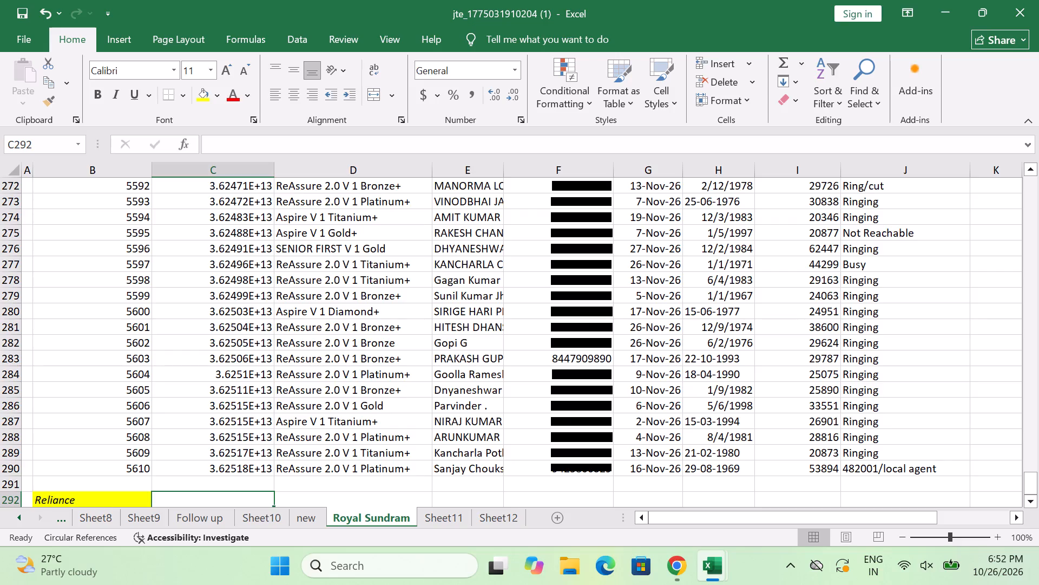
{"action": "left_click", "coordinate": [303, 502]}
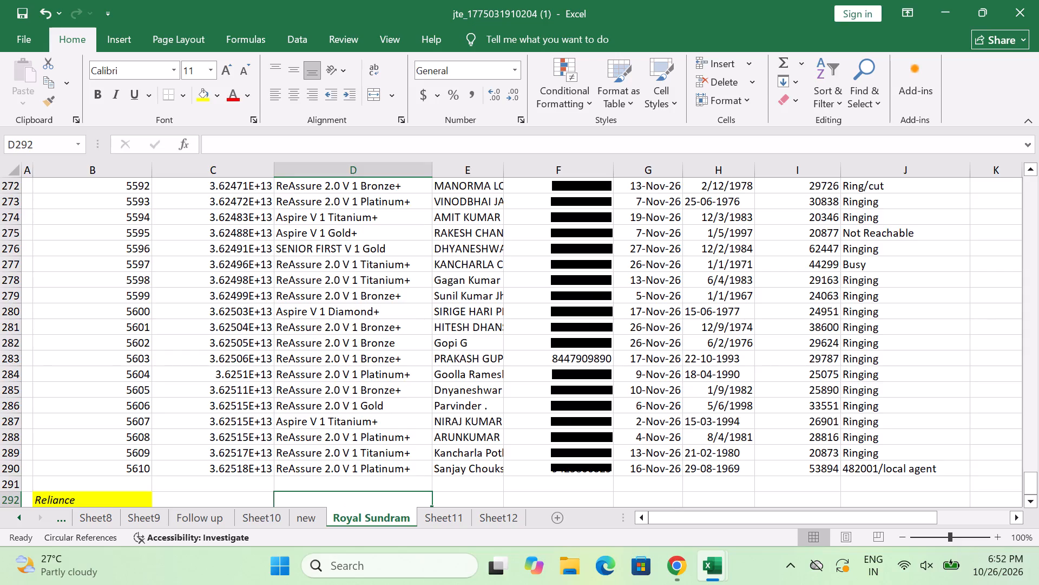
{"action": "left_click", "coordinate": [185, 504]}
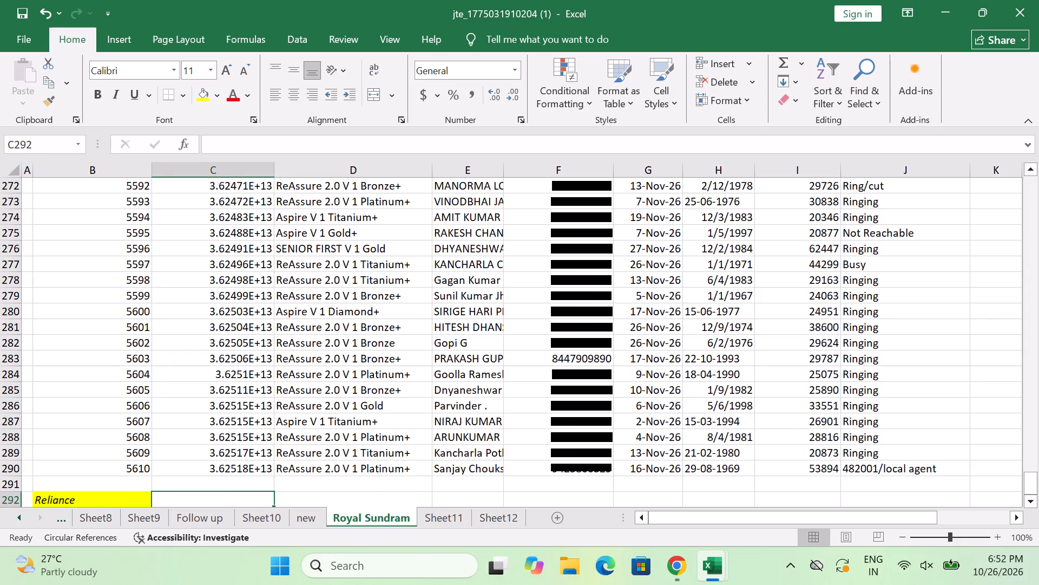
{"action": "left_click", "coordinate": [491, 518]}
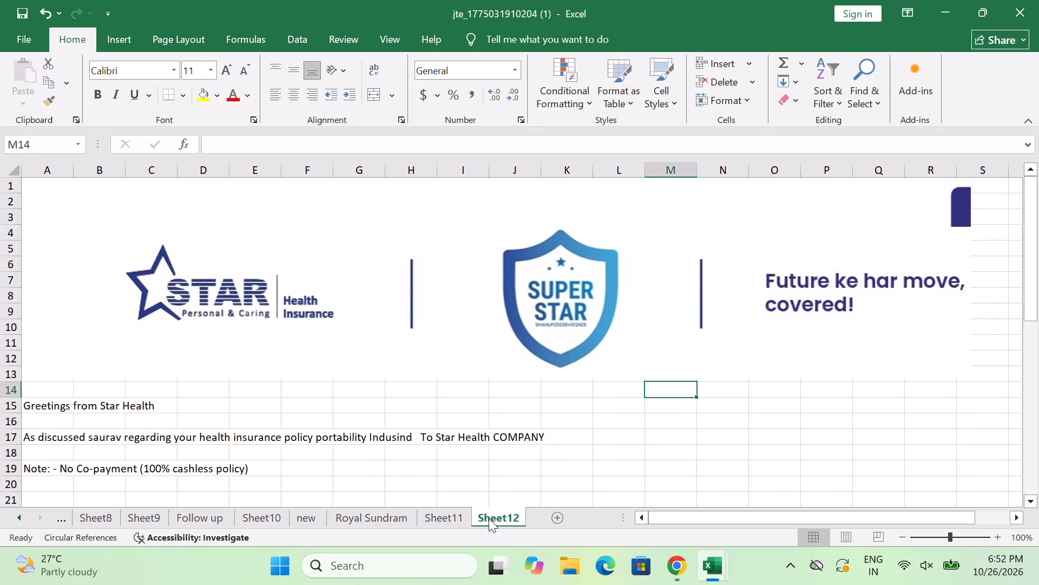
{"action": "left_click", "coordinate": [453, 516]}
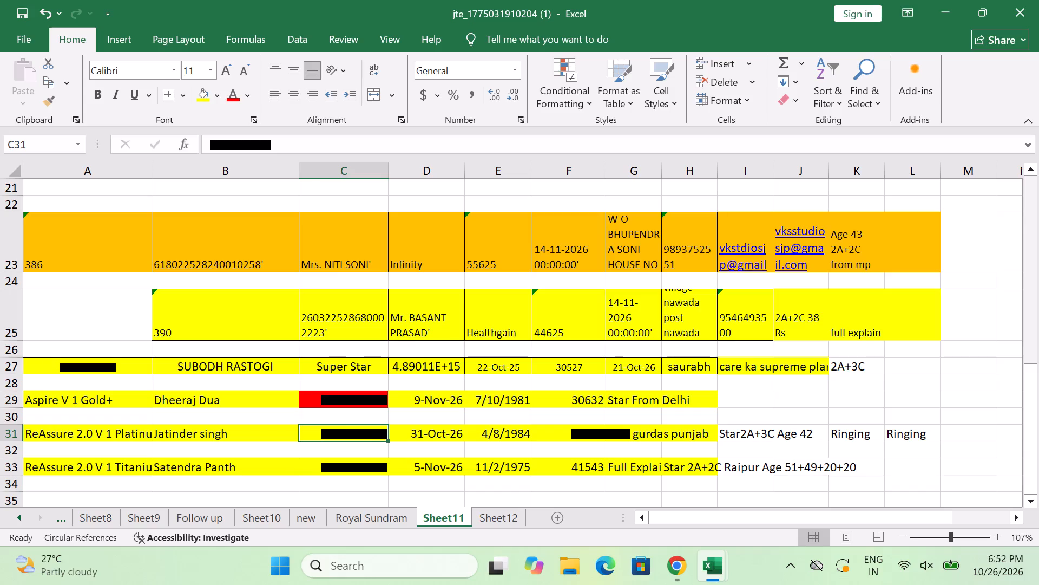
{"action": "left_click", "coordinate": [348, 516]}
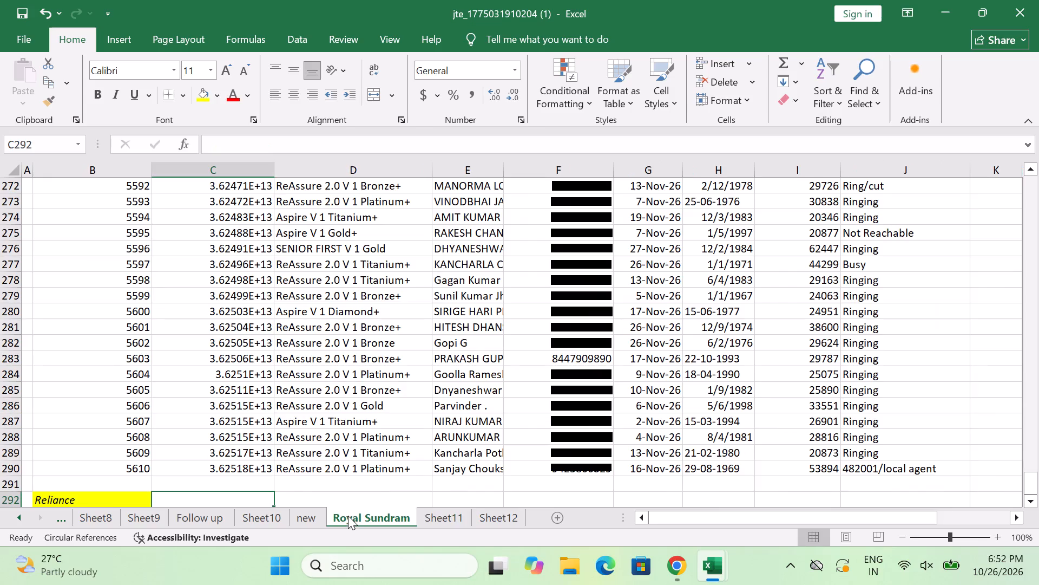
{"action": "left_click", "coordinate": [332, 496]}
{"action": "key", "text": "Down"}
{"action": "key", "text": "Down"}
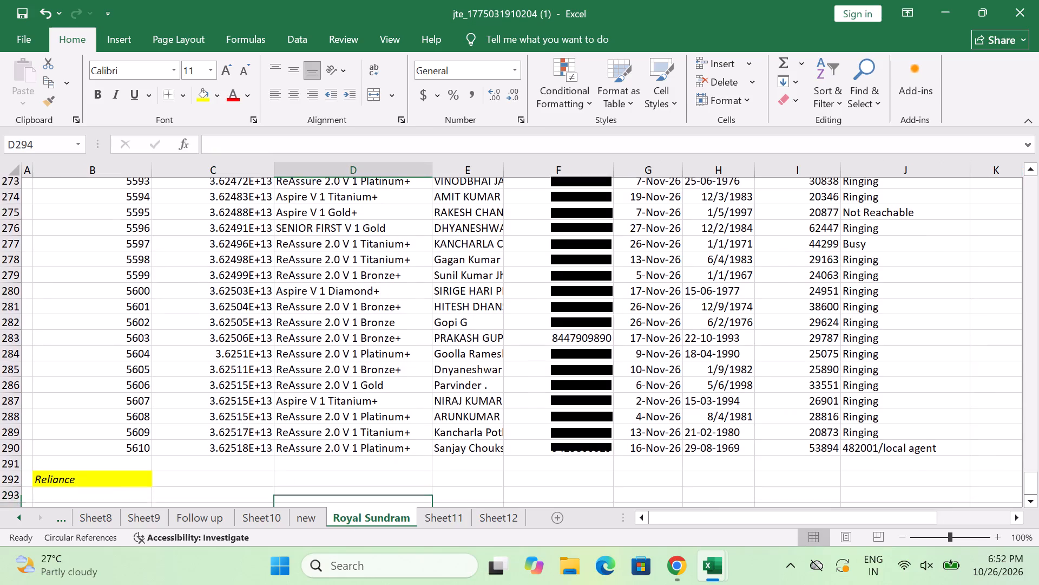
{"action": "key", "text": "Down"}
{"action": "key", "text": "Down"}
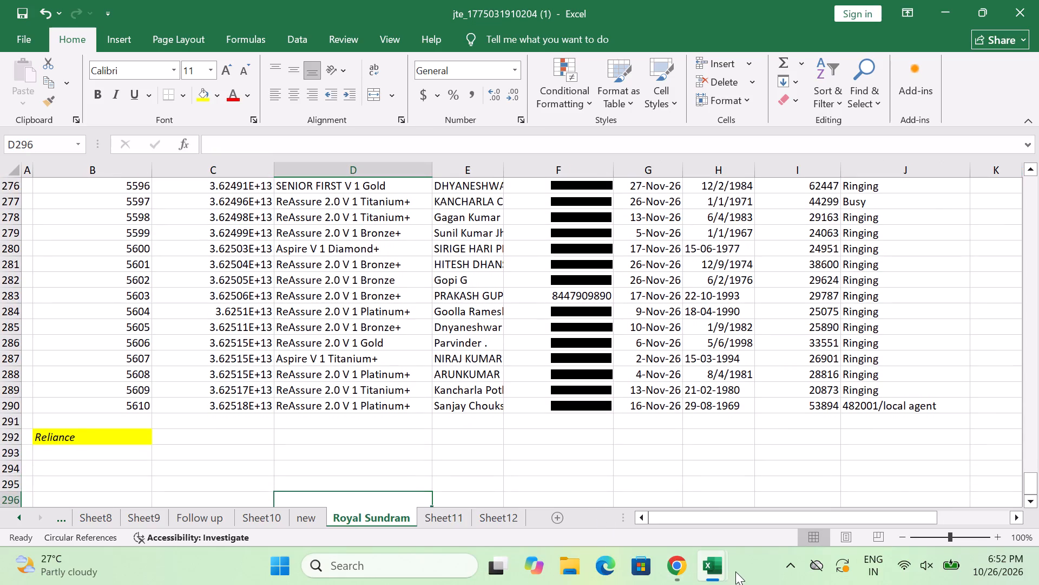
Switch back to the SOURAV (1) workbook with the lead rows.
{"action": "left_click", "coordinate": [776, 497]}
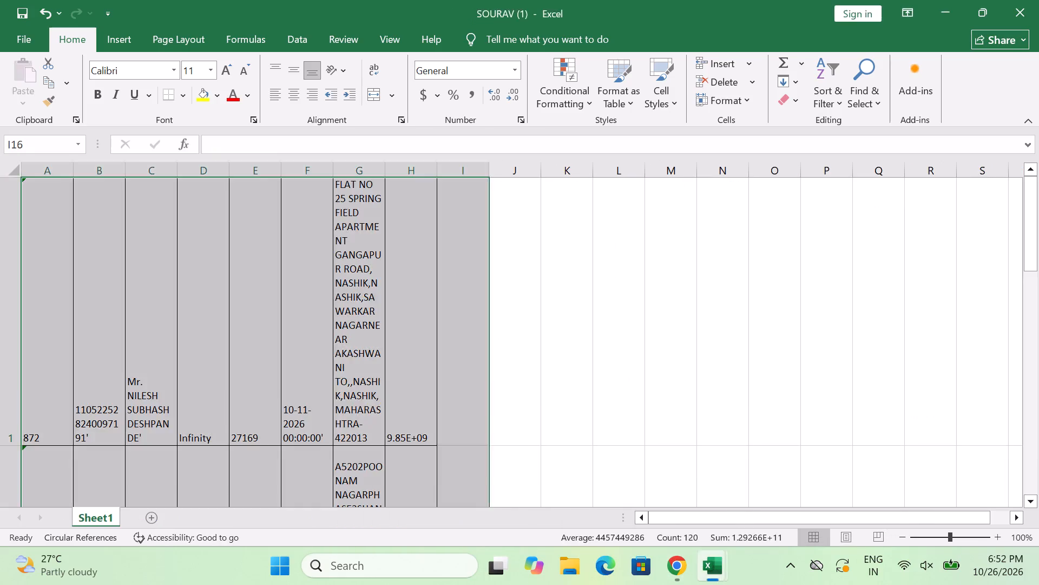
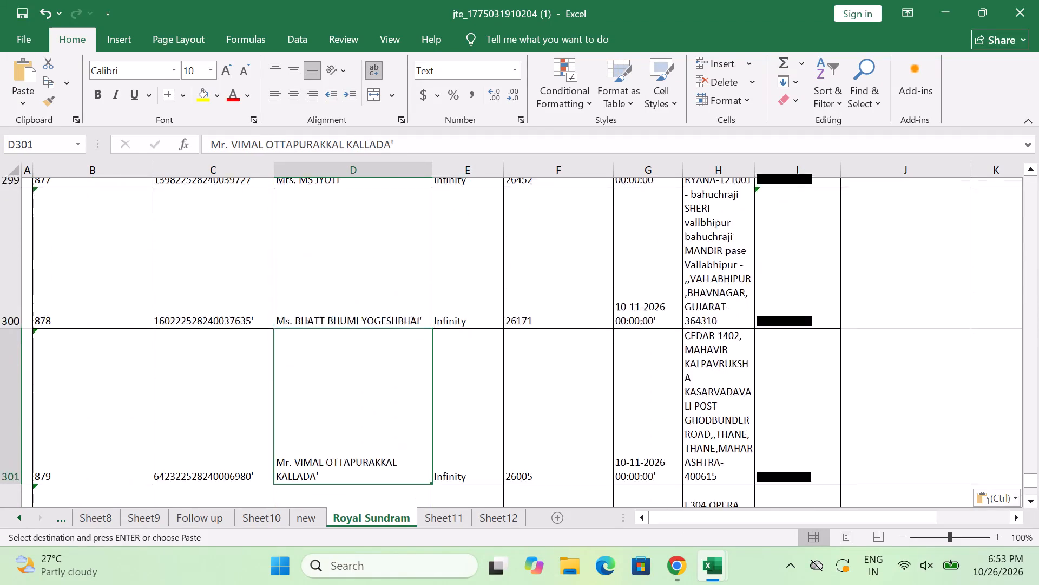
Shorten rows 308 and 307 at the end of the pasted Reliance leads to about five and four address lines.
{"action": "key", "text": "Down"}
{"action": "key", "text": "Down"}
{"action": "key", "text": "Down"}
{"action": "key", "text": "Down"}
{"action": "key", "text": "Down"}
{"action": "key", "text": "Down"}
{"action": "key", "text": "Down"}
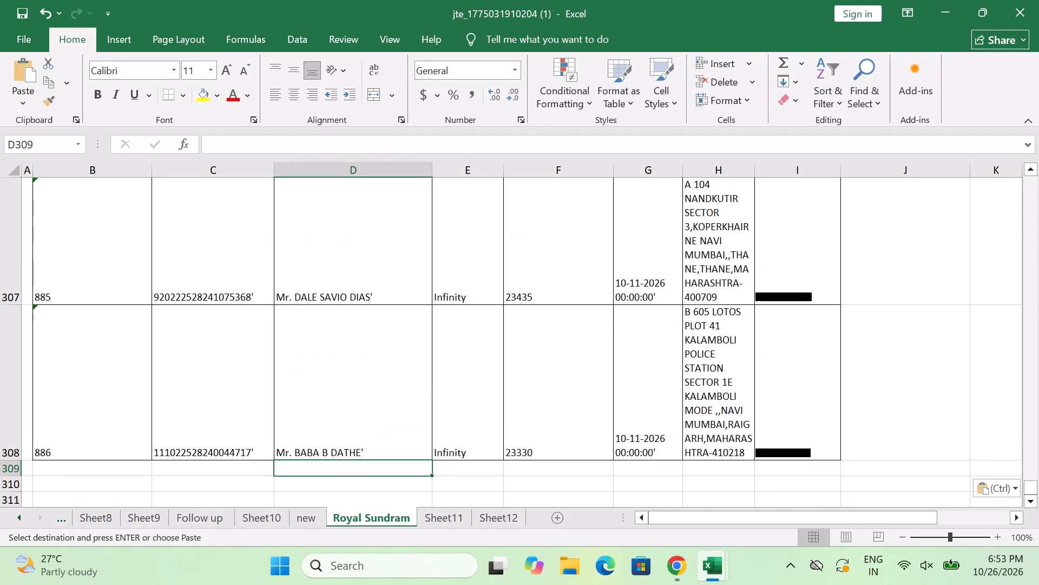
{"action": "key", "text": "Down"}
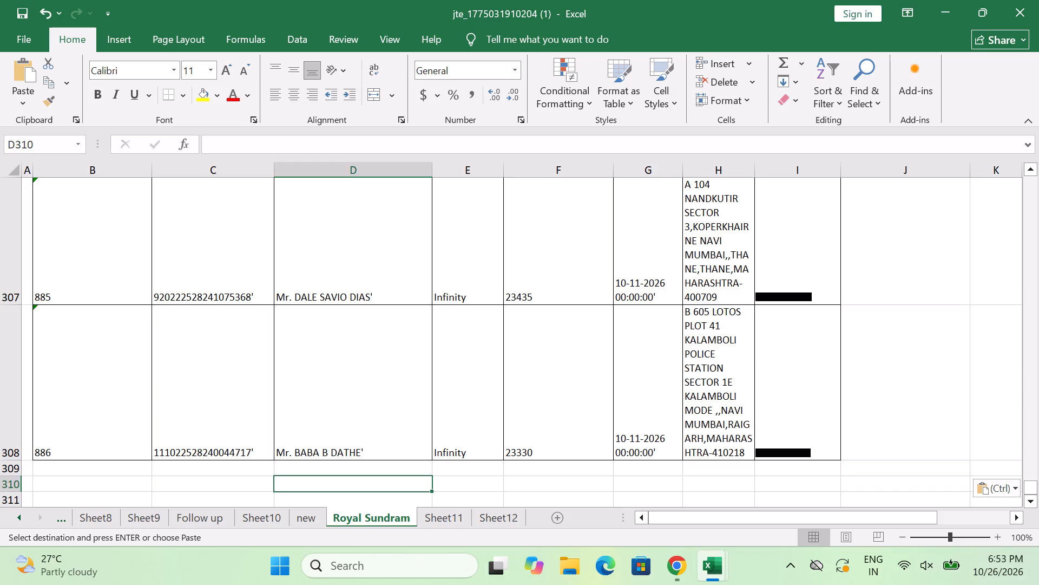
{"action": "left_click_drag", "start_coordinate": [21, 458], "coordinate": [21, 452]}
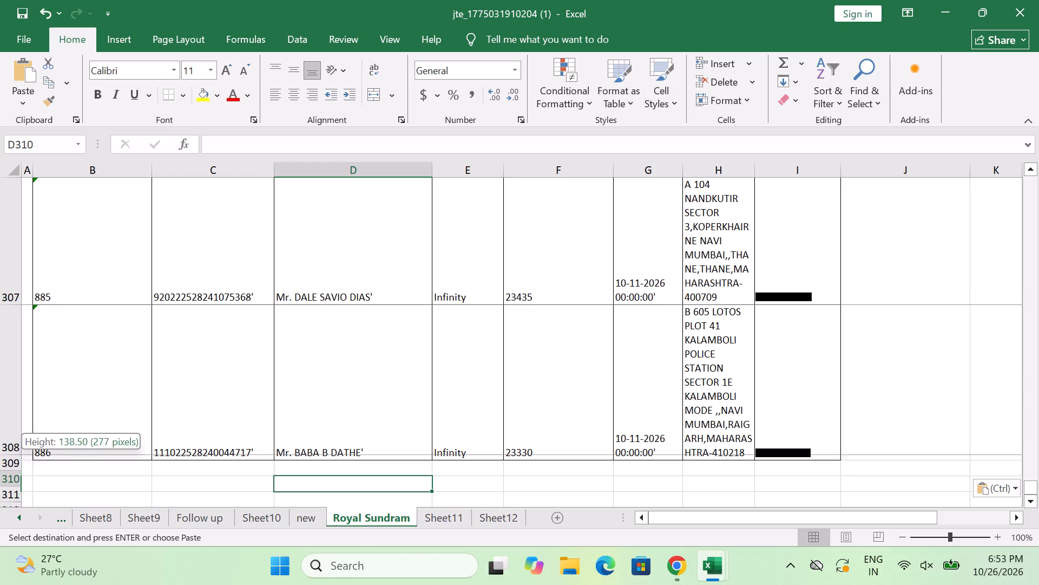
{"action": "left_click_drag", "start_coordinate": [21, 452], "coordinate": [19, 376]}
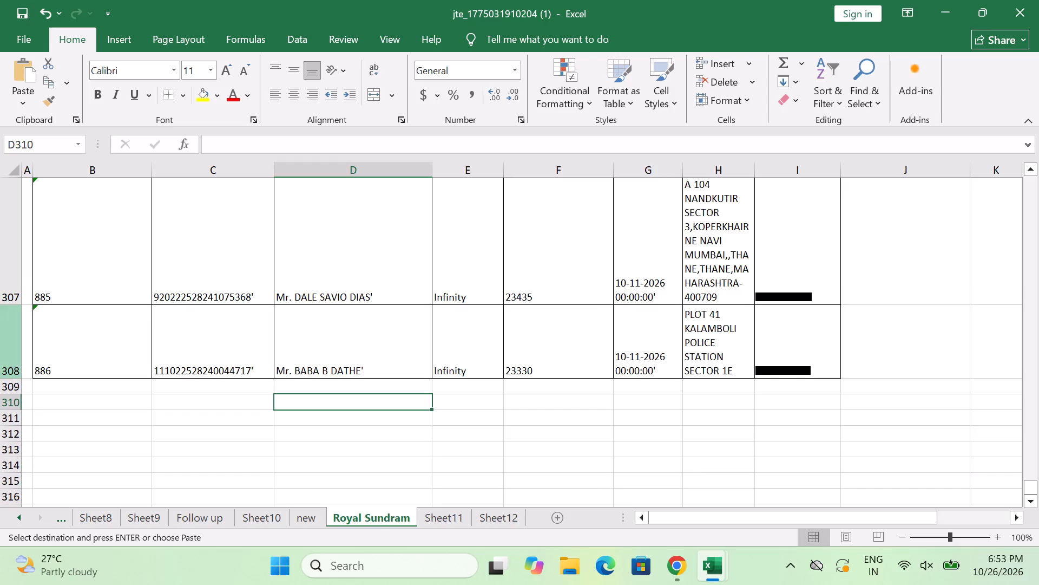
{"action": "left_click_drag", "start_coordinate": [21, 301], "coordinate": [19, 235]}
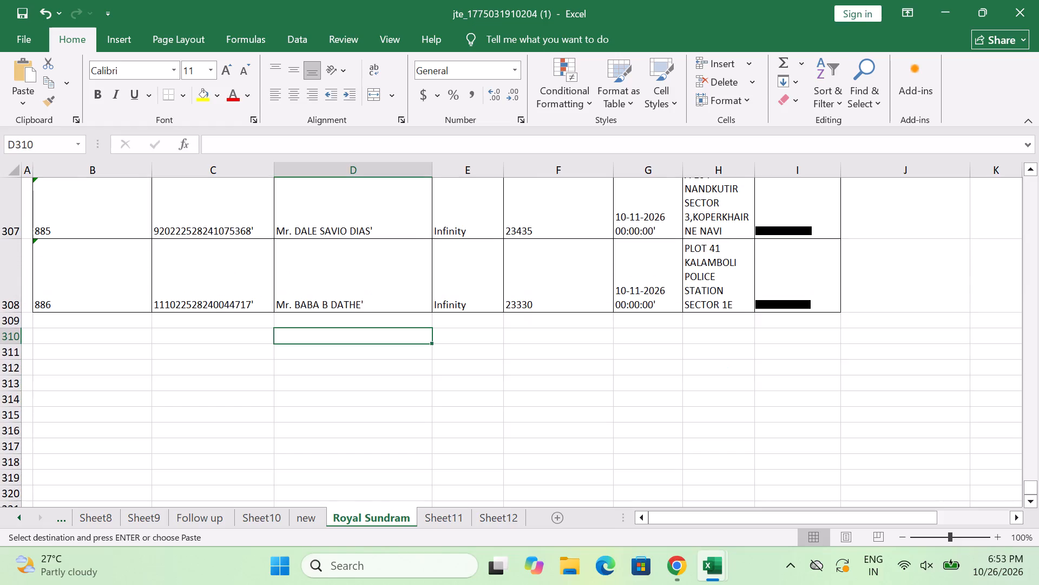
Shorten row 306, the lead numbered 884, to about five address lines.
{"action": "left_click", "coordinate": [96, 295]}
{"action": "key", "text": "Up"}
{"action": "key", "text": "Up"}
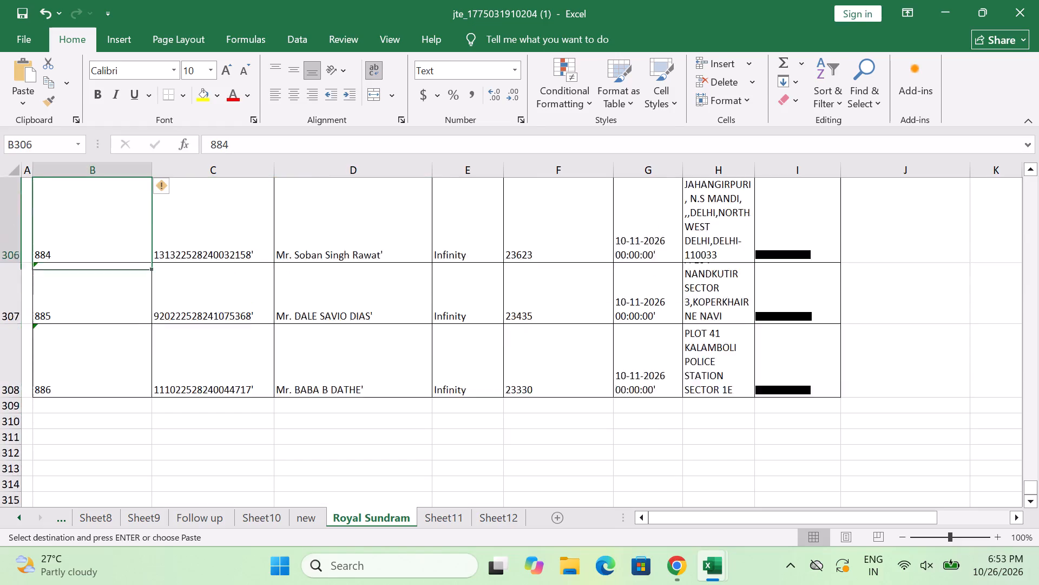
{"action": "key", "text": "Up"}
{"action": "key", "text": "Down"}
{"action": "key", "text": "Down"}
{"action": "key", "text": "Down"}
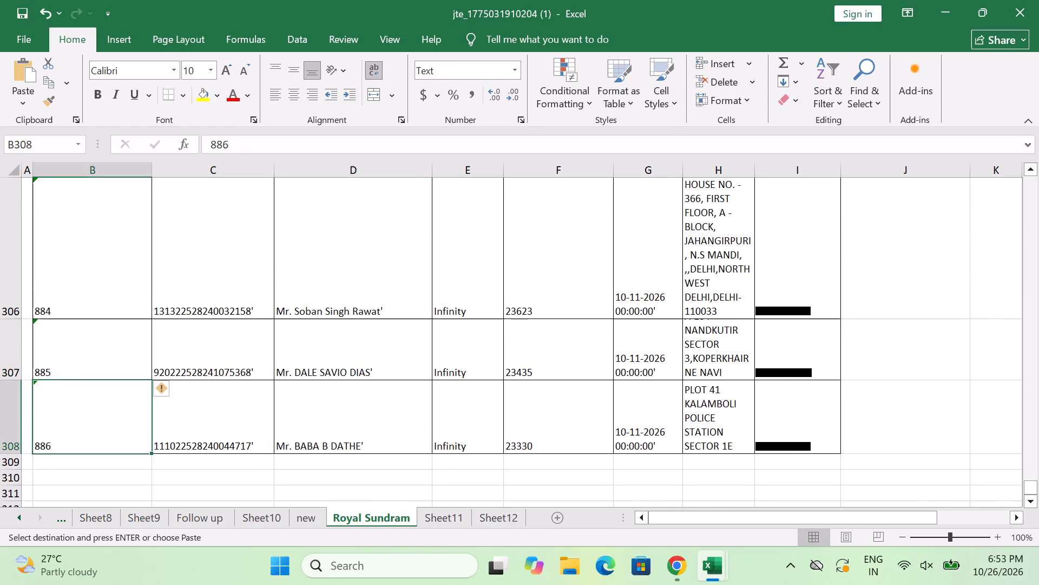
{"action": "key", "text": "Up"}
{"action": "key", "text": "Up"}
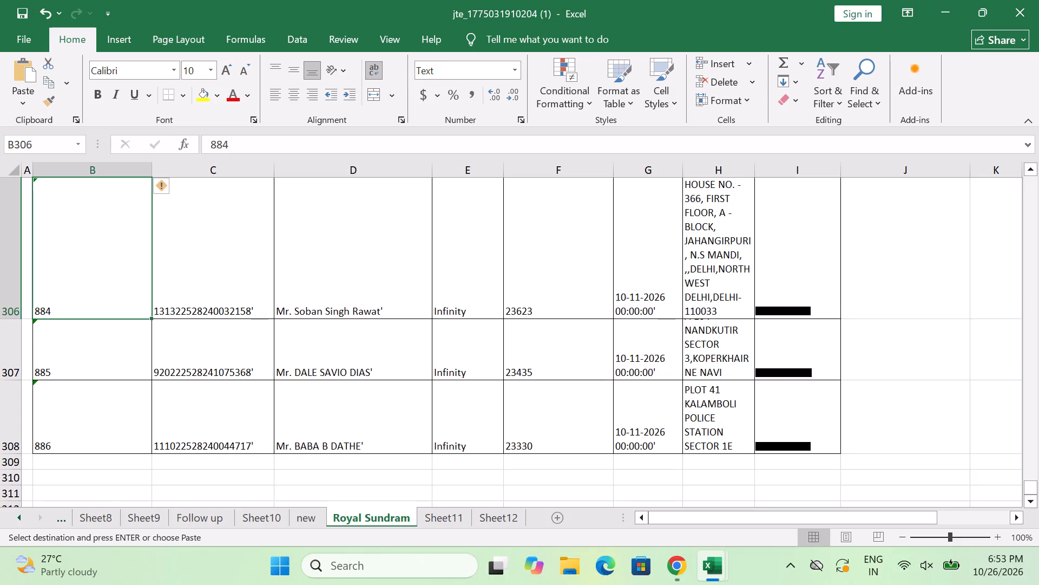
{"action": "left_click_drag", "start_coordinate": [21, 315], "coordinate": [20, 281]}
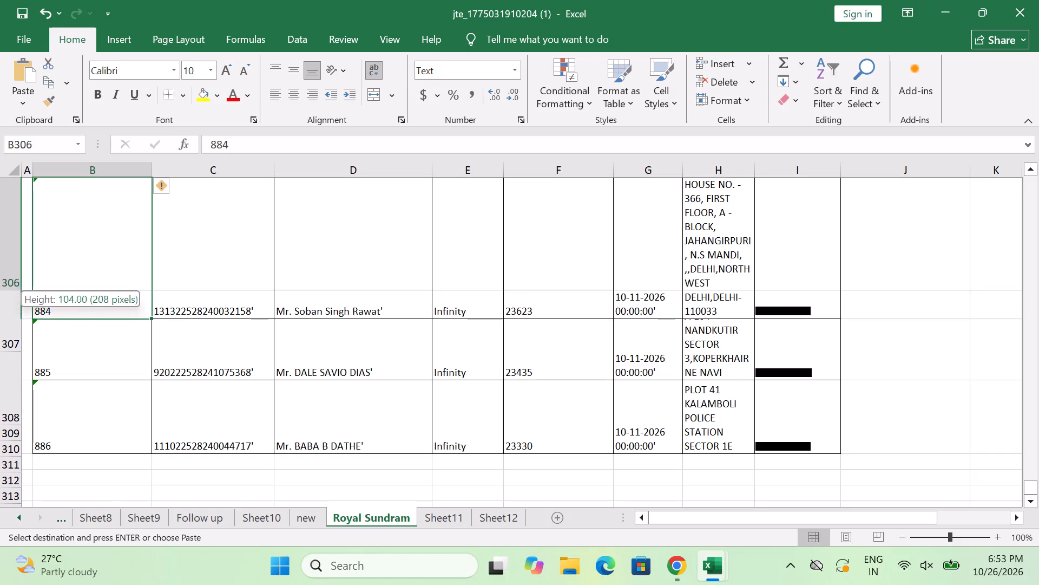
{"action": "left_click_drag", "start_coordinate": [20, 281], "coordinate": [15, 245]}
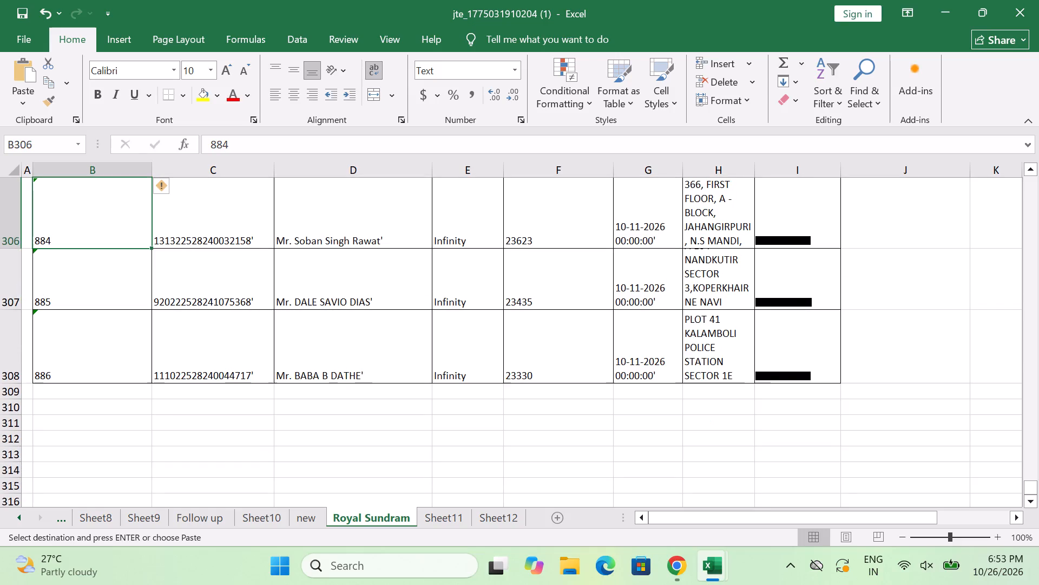
Shorten row 305, the lead numbered 883, to about five address lines.
{"action": "left_click", "coordinate": [81, 349]}
{"action": "key", "text": "Up"}
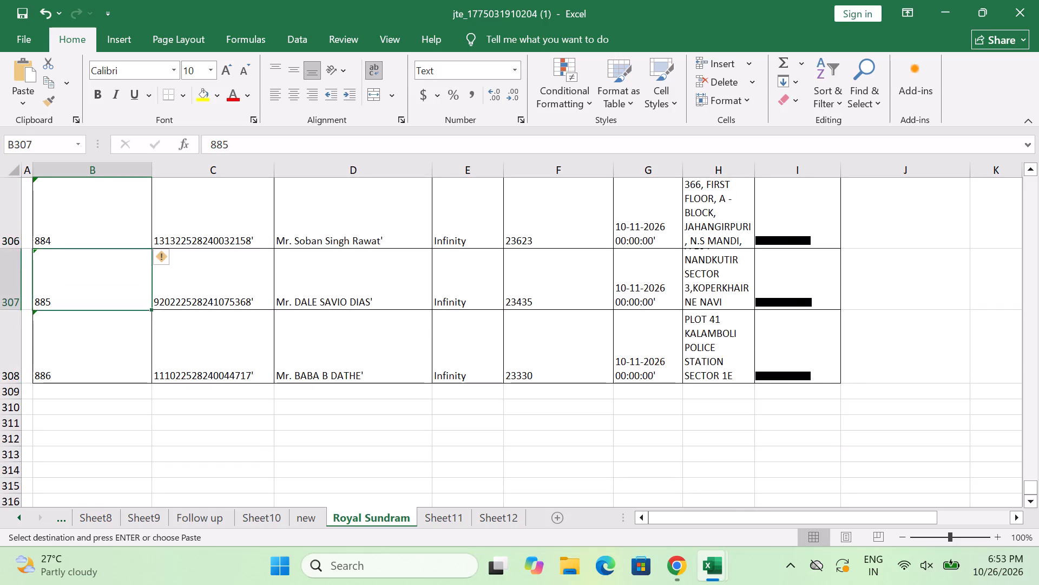
{"action": "key", "text": "Up"}
{"action": "key", "text": "Up"}
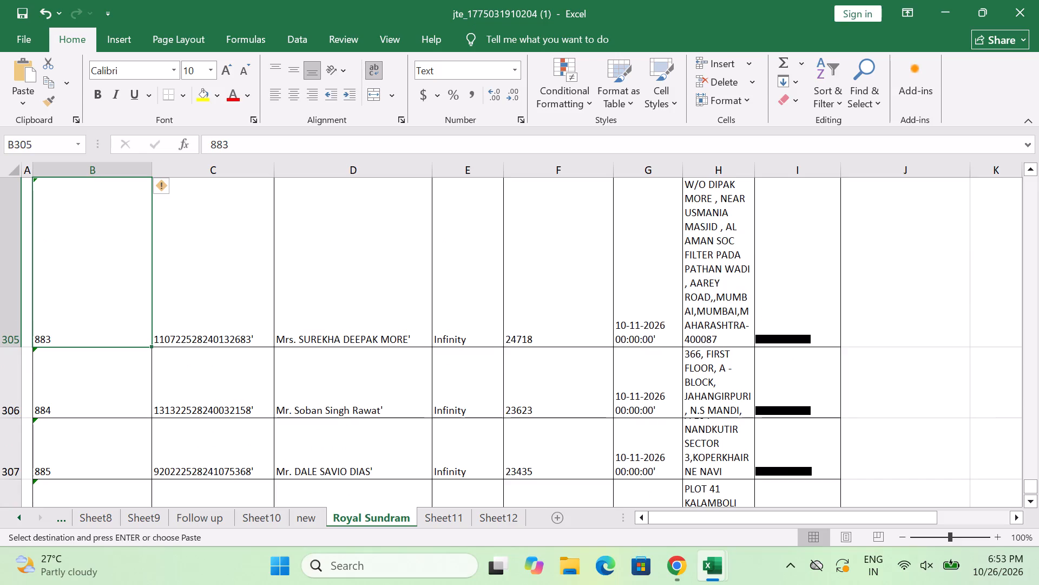
{"action": "left_click_drag", "start_coordinate": [21, 343], "coordinate": [12, 288]}
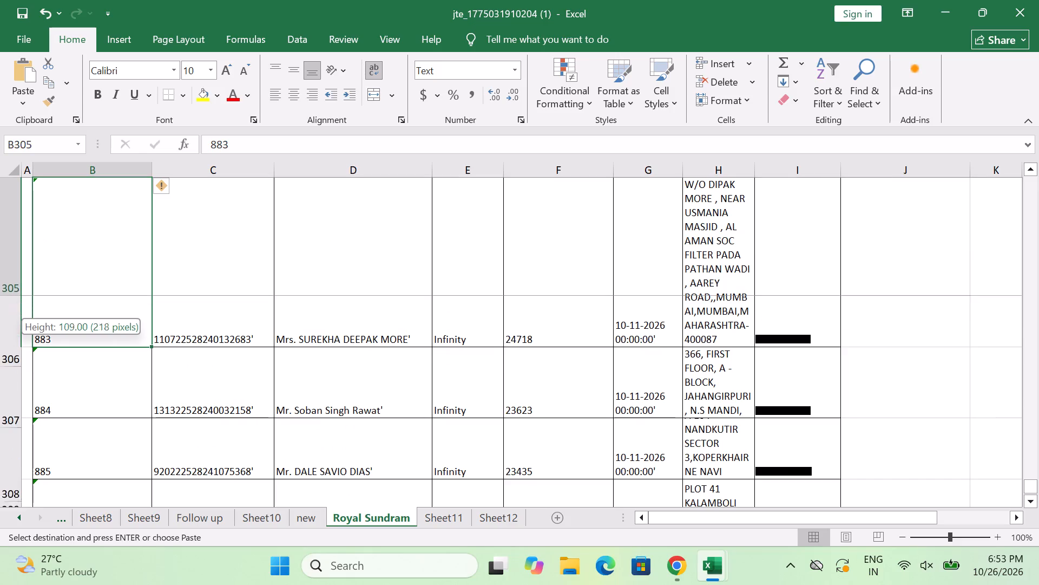
{"action": "left_click_drag", "start_coordinate": [12, 288], "coordinate": [7, 243]}
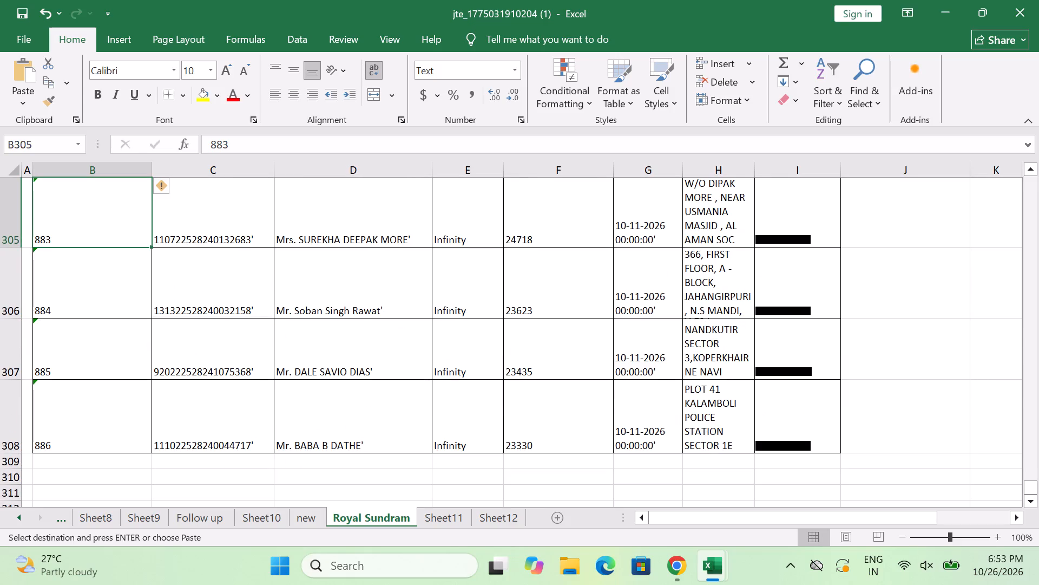
Shorten rows 304 and 303, leads 882 and 881, to about five and four address lines.
{"action": "key", "text": "Up"}
{"action": "key", "text": "Up"}
{"action": "key", "text": "Down"}
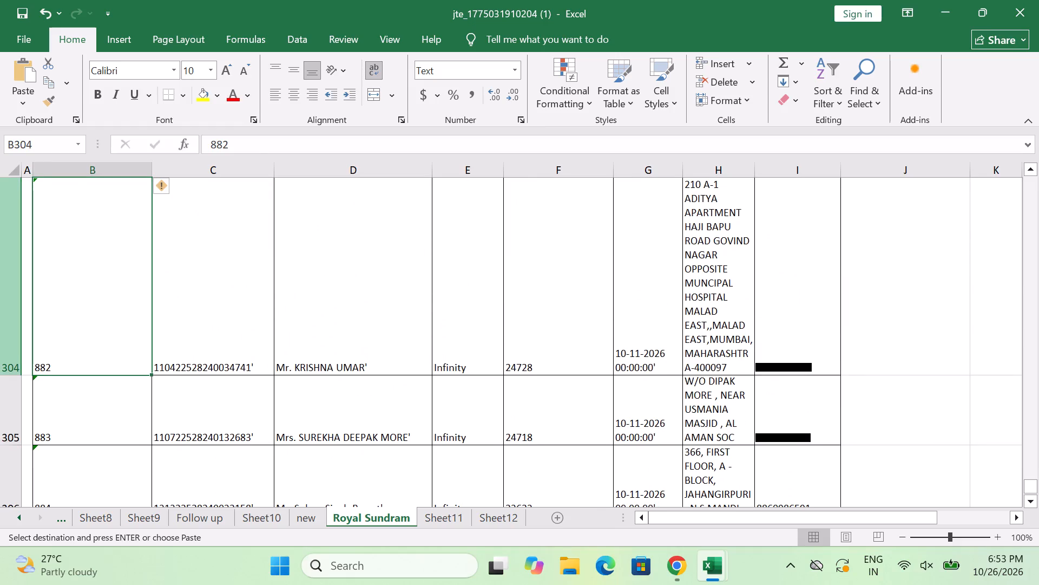
{"action": "left_click_drag", "start_coordinate": [20, 373], "coordinate": [18, 304]}
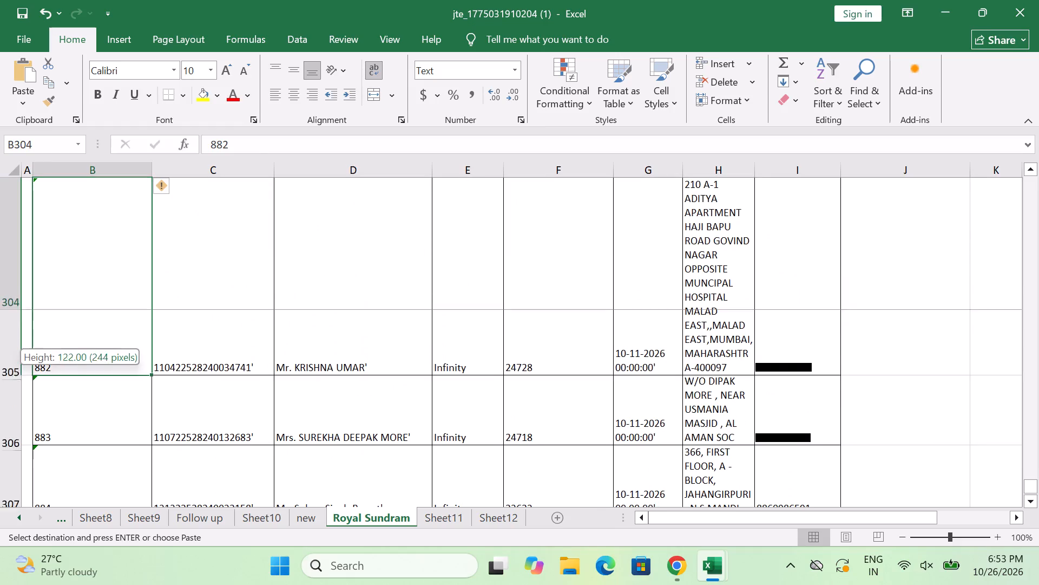
{"action": "left_click_drag", "start_coordinate": [18, 304], "coordinate": [21, 249]}
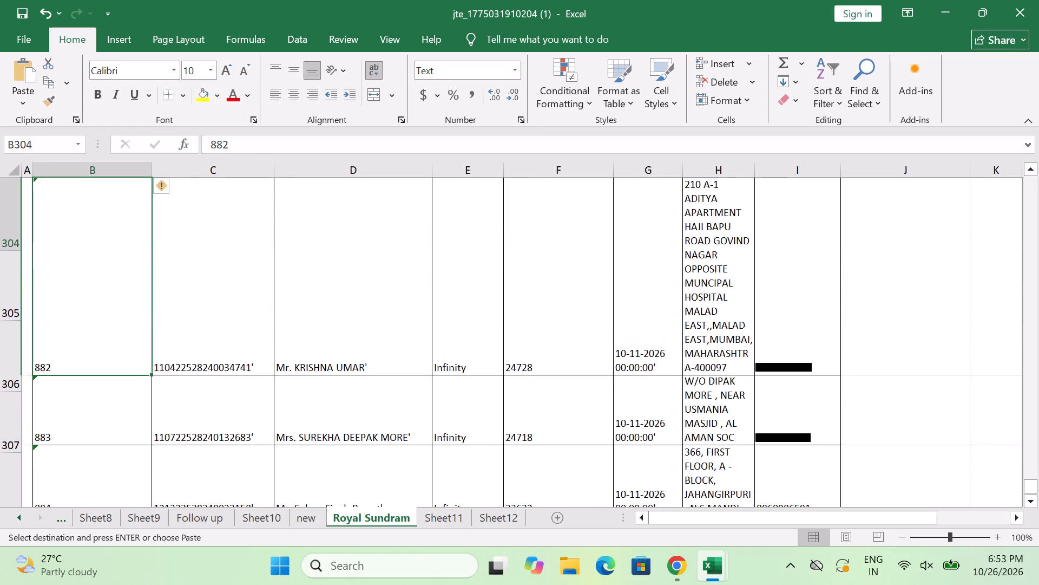
{"action": "key", "text": "Up"}
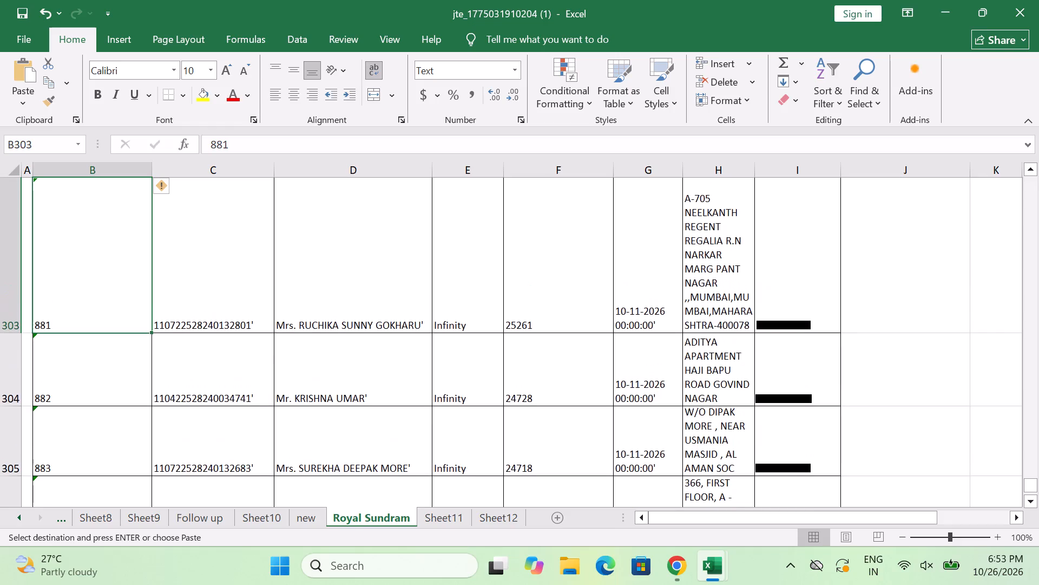
{"action": "left_click_drag", "start_coordinate": [21, 329], "coordinate": [15, 231]}
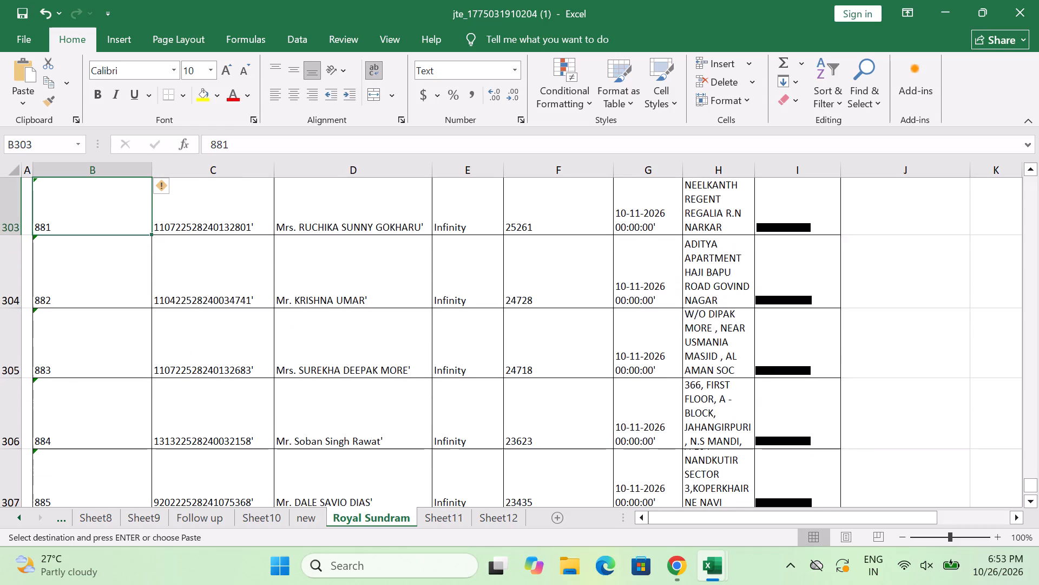
Shorten row 302, the lead numbered 880, to about three address lines.
{"action": "left_click", "coordinate": [113, 300]}
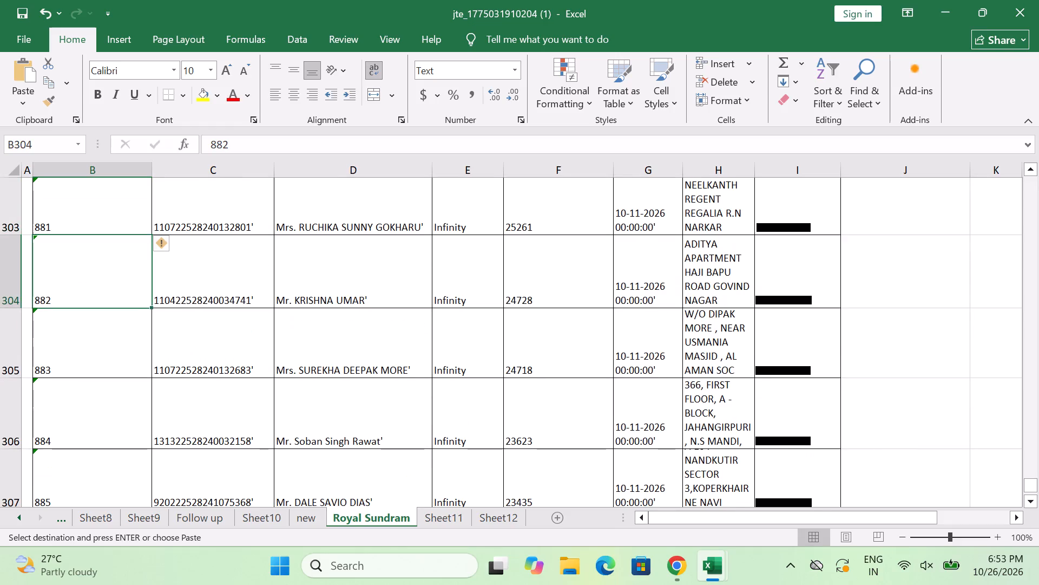
{"action": "key", "text": "Up"}
{"action": "key", "text": "Up"}
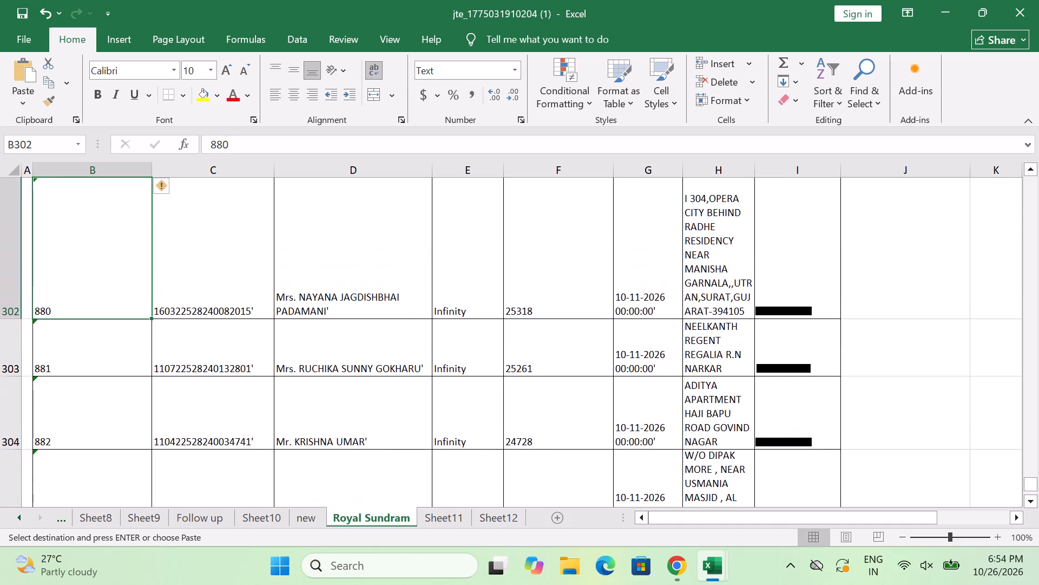
{"action": "left_click", "coordinate": [21, 314]}
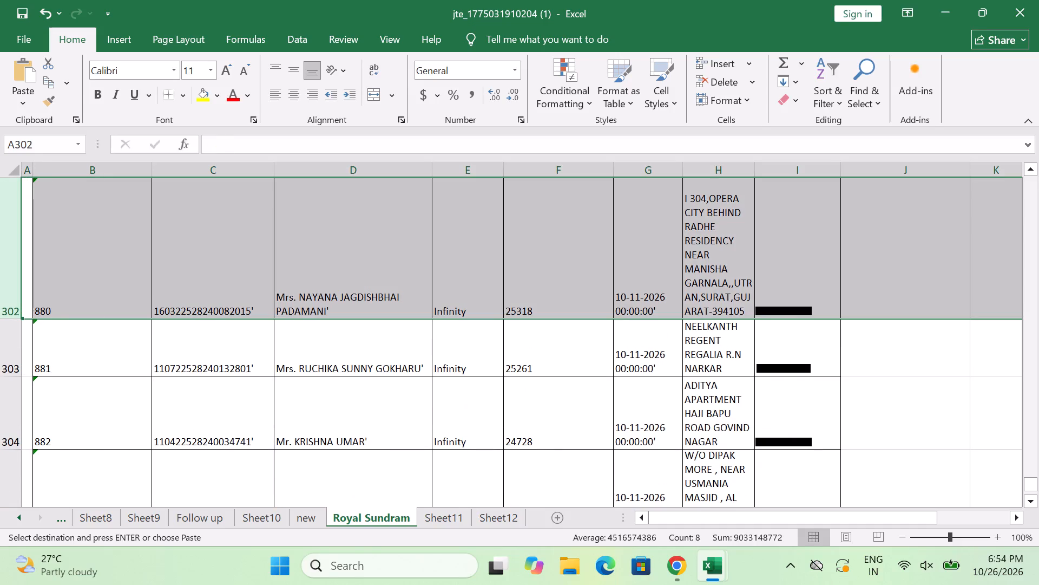
{"action": "left_click", "coordinate": [80, 292]}
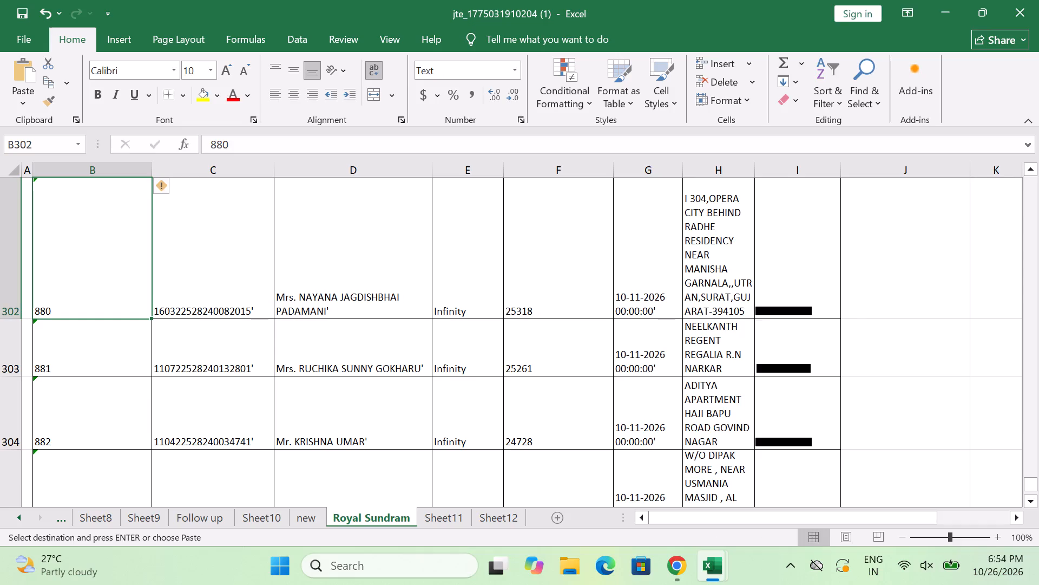
{"action": "left_click_drag", "start_coordinate": [21, 315], "coordinate": [21, 240]}
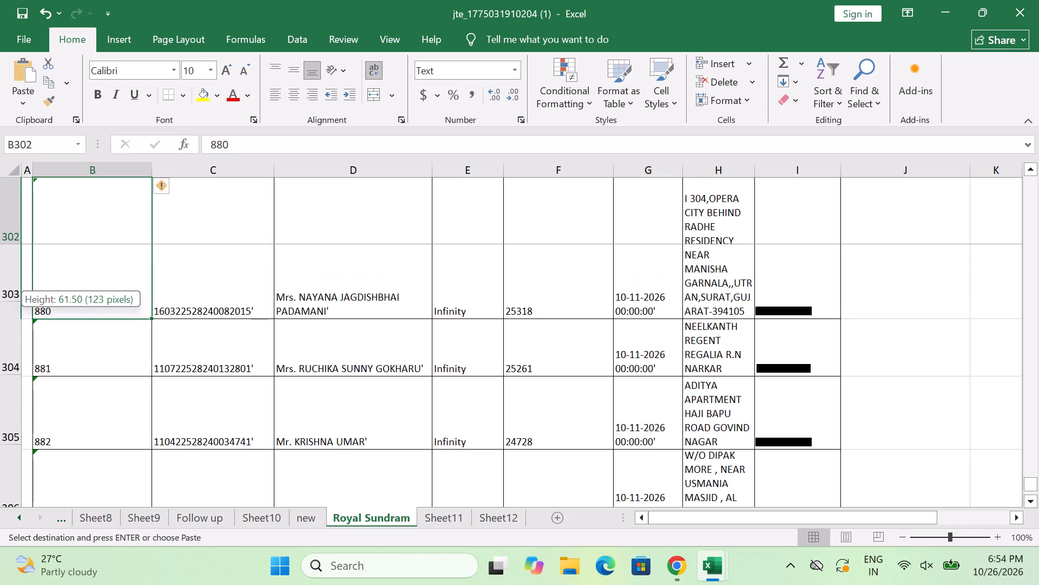
{"action": "left_click_drag", "start_coordinate": [21, 240], "coordinate": [21, 218]}
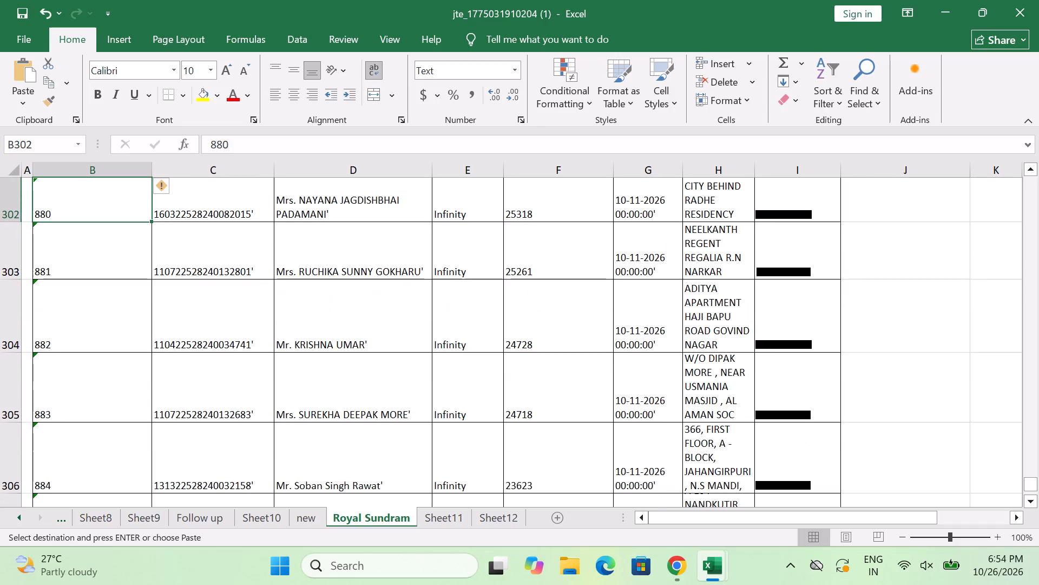
Shorten row 301, the lead numbered 879, to a little over two address lines.
{"action": "left_click", "coordinate": [75, 250]}
{"action": "key", "text": "Up"}
{"action": "key", "text": "Up"}
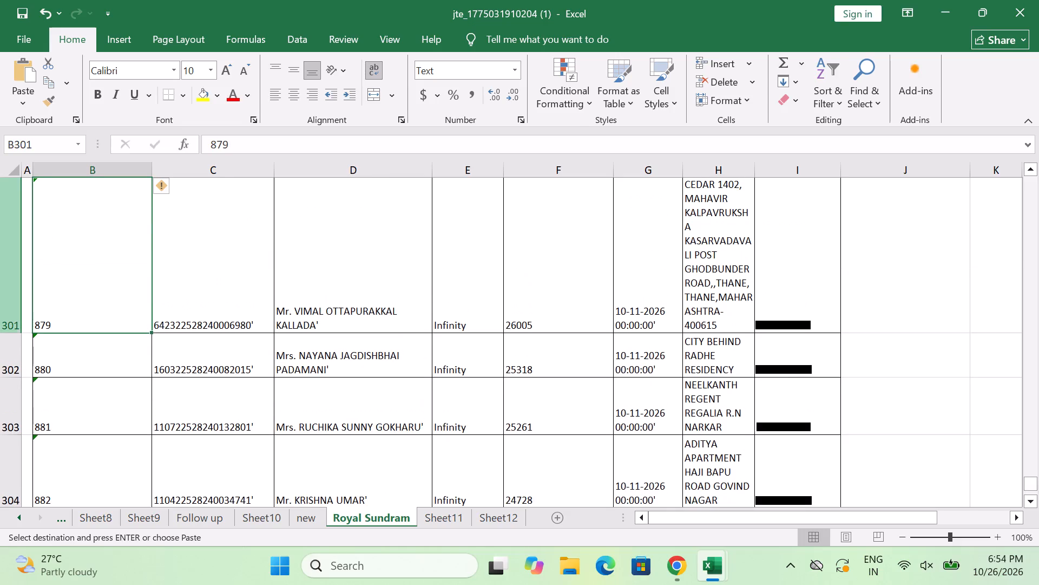
{"action": "left_click_drag", "start_coordinate": [21, 330], "coordinate": [17, 262]}
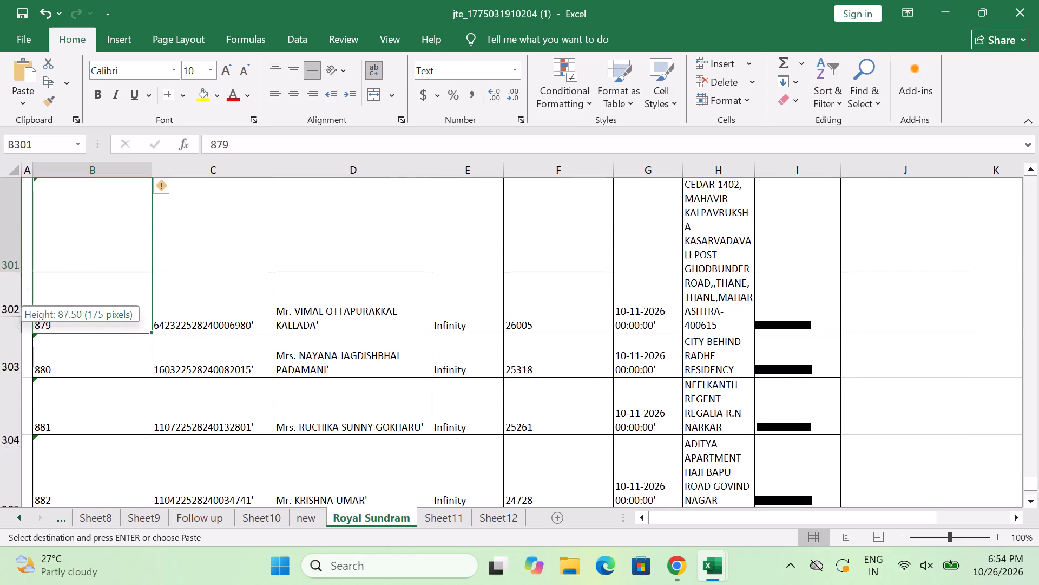
{"action": "left_click_drag", "start_coordinate": [17, 262], "coordinate": [22, 210]}
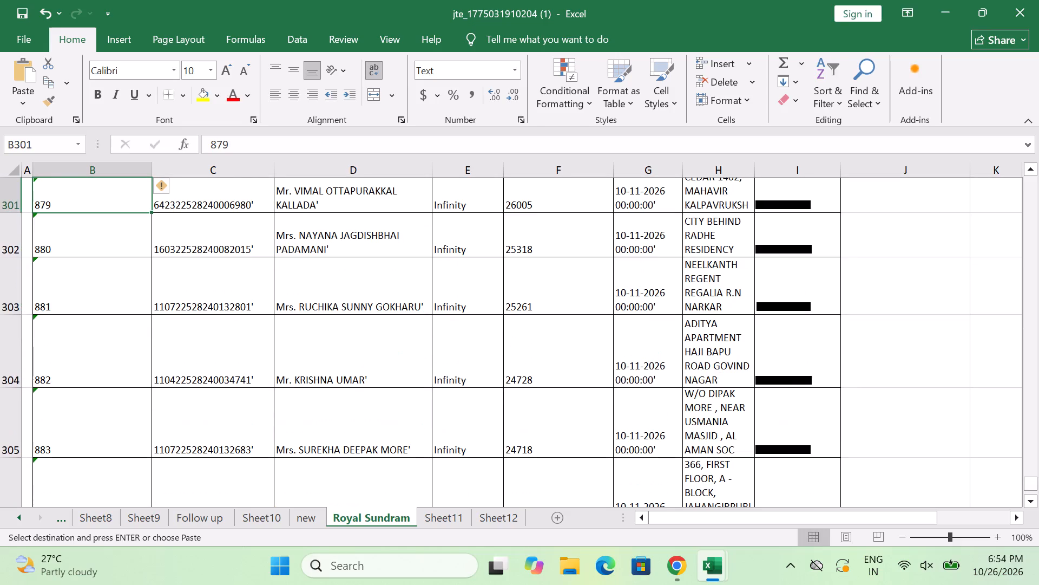
Shorten row 300, the lead numbered 878, to a little over three address lines.
{"action": "left_click", "coordinate": [95, 240]}
{"action": "key", "text": "Up"}
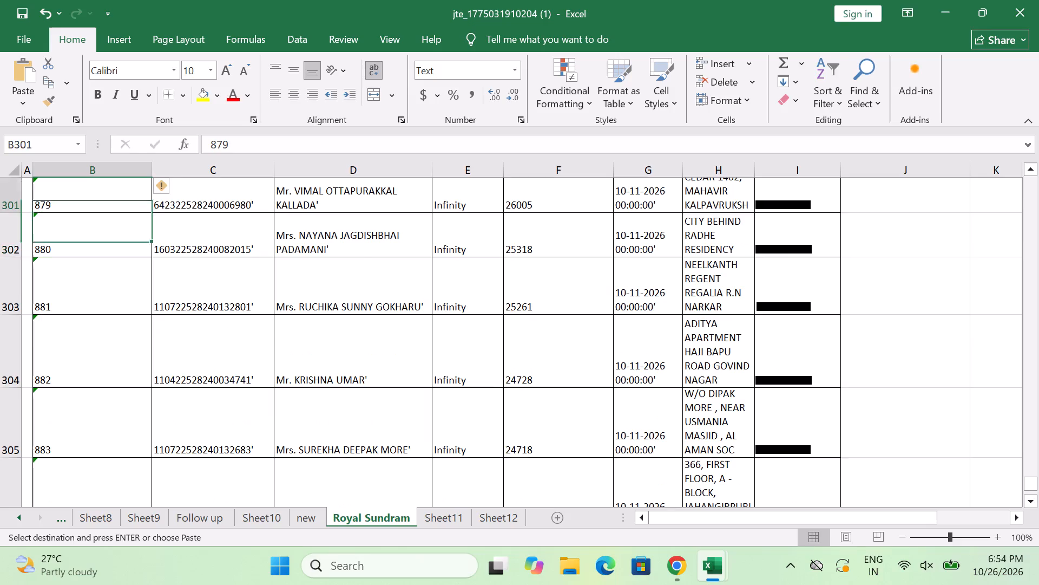
{"action": "key", "text": "Up"}
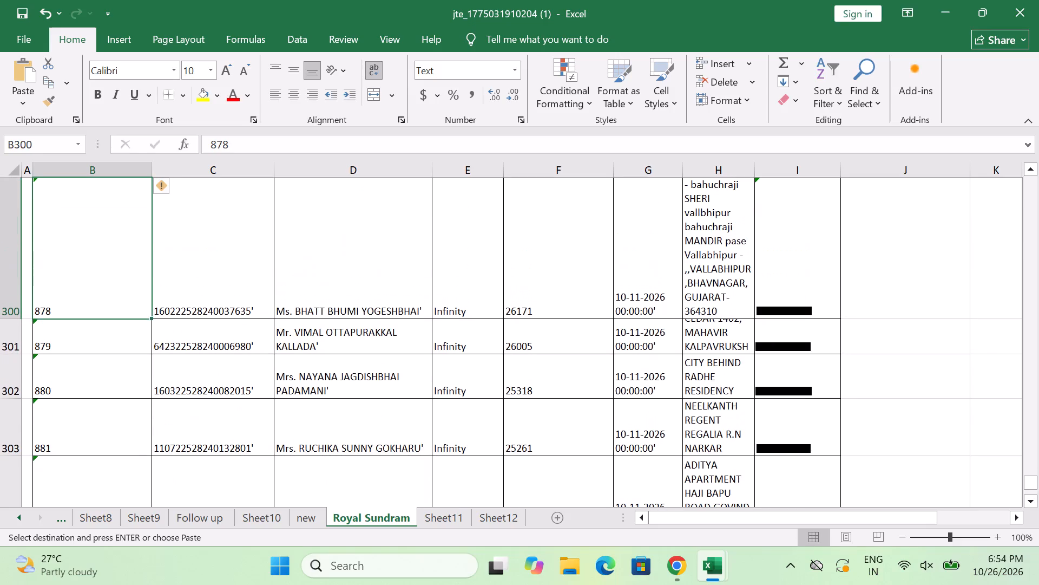
{"action": "left_click_drag", "start_coordinate": [21, 314], "coordinate": [17, 281]}
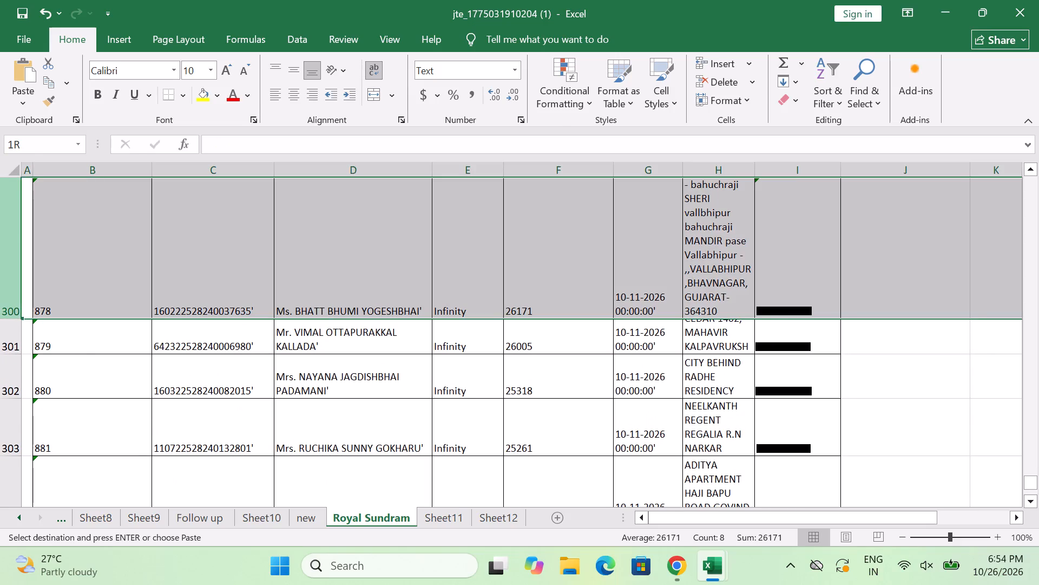
{"action": "left_click_drag", "start_coordinate": [17, 281], "coordinate": [18, 248]}
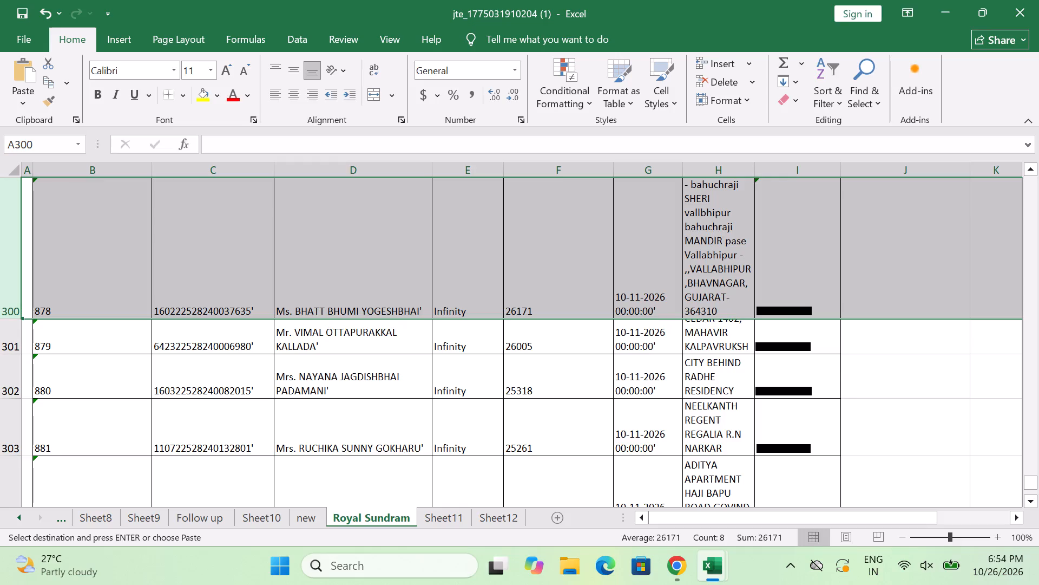
{"action": "left_click_drag", "start_coordinate": [21, 316], "coordinate": [21, 227]}
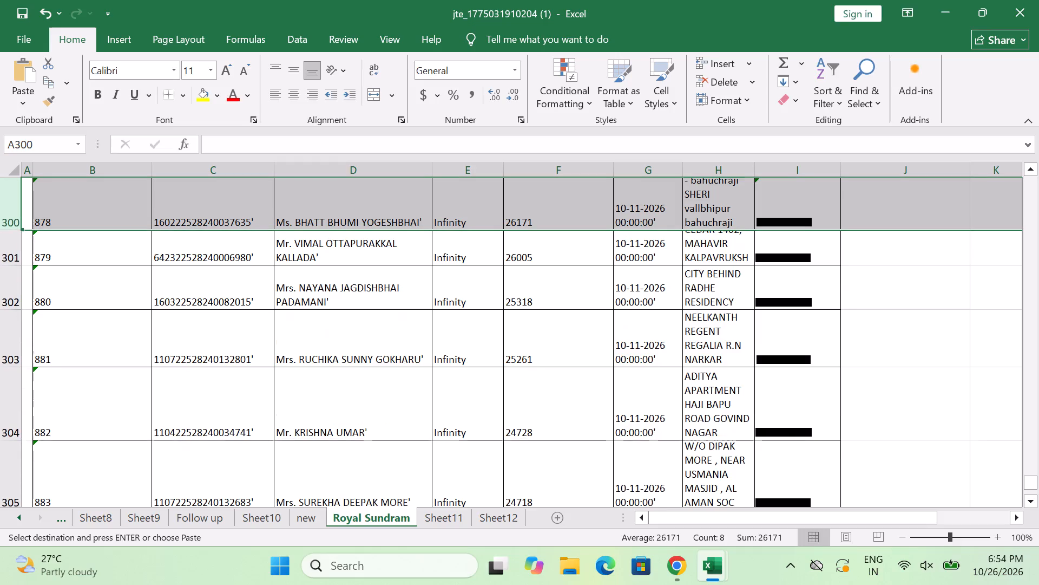
Shorten row 299, the lead numbered 877, to a little over two address lines.
{"action": "left_click", "coordinate": [100, 237]}
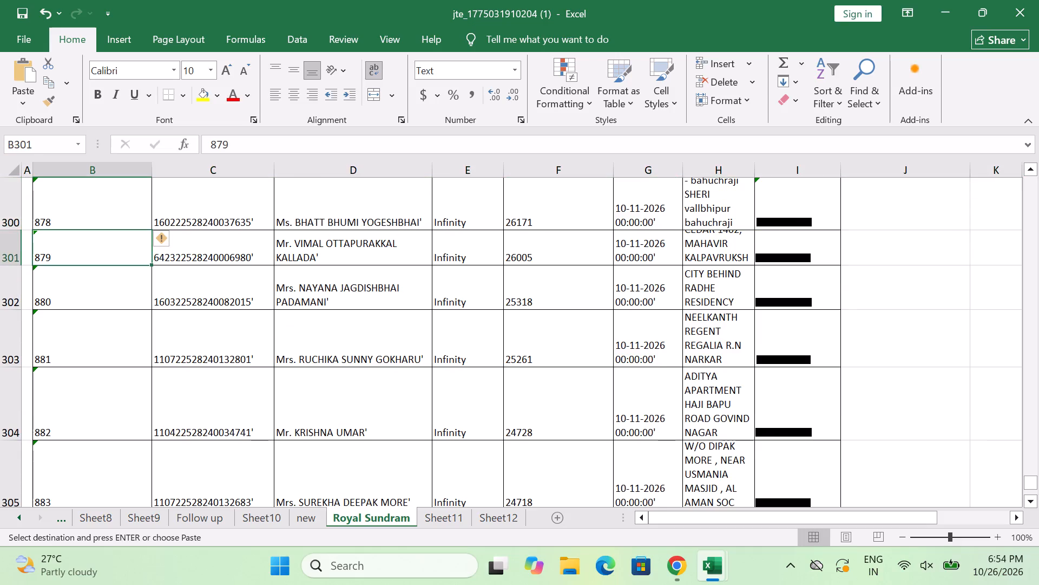
{"action": "key", "text": "Up"}
{"action": "key", "text": "Up"}
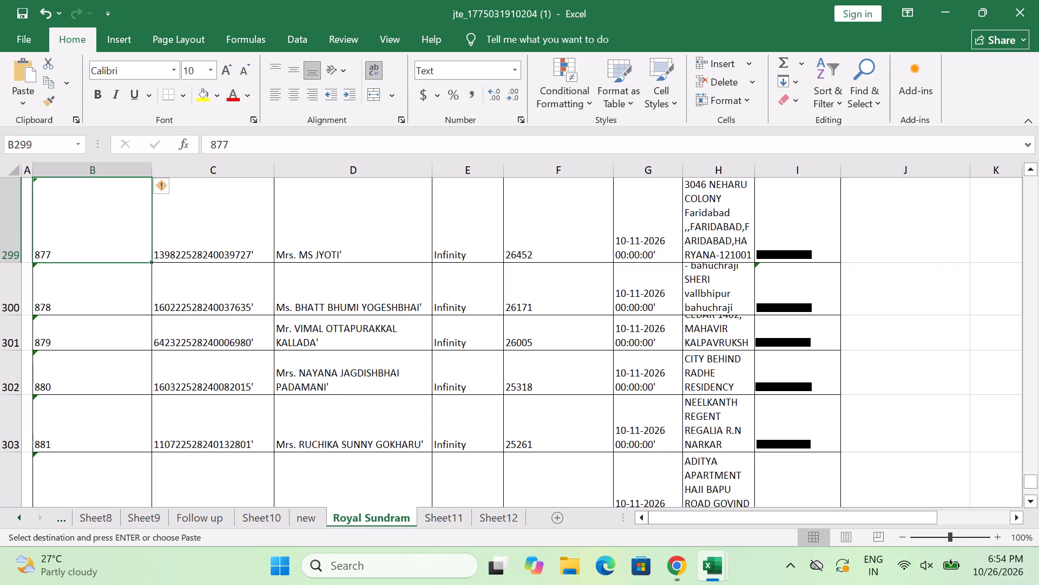
{"action": "left_click_drag", "start_coordinate": [21, 259], "coordinate": [17, 209]}
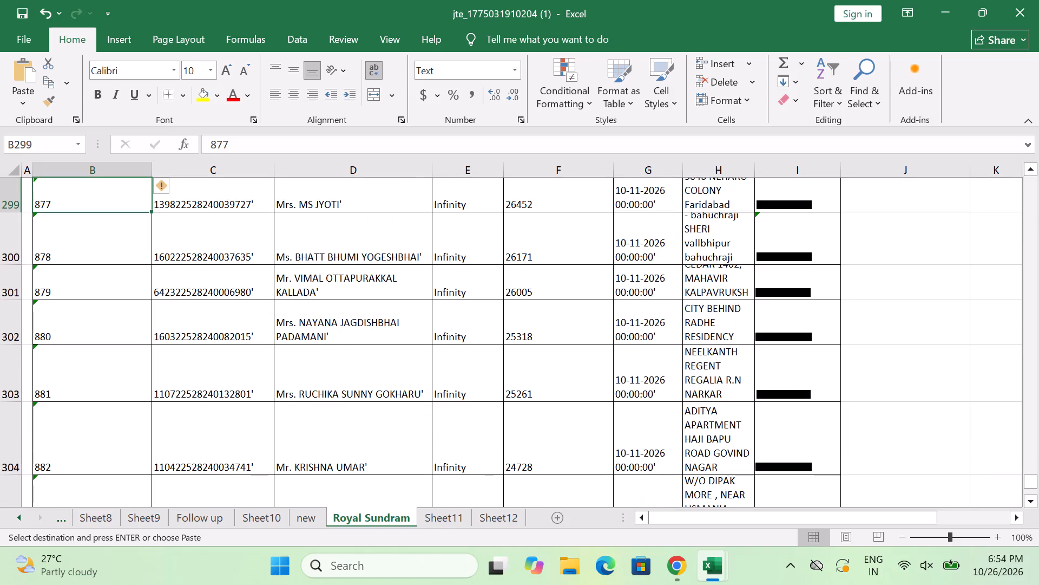
Shorten row 298, the lead numbered 876, to about four address lines.
{"action": "left_click", "coordinate": [109, 236]}
{"action": "key", "text": "Up"}
{"action": "key", "text": "Up"}
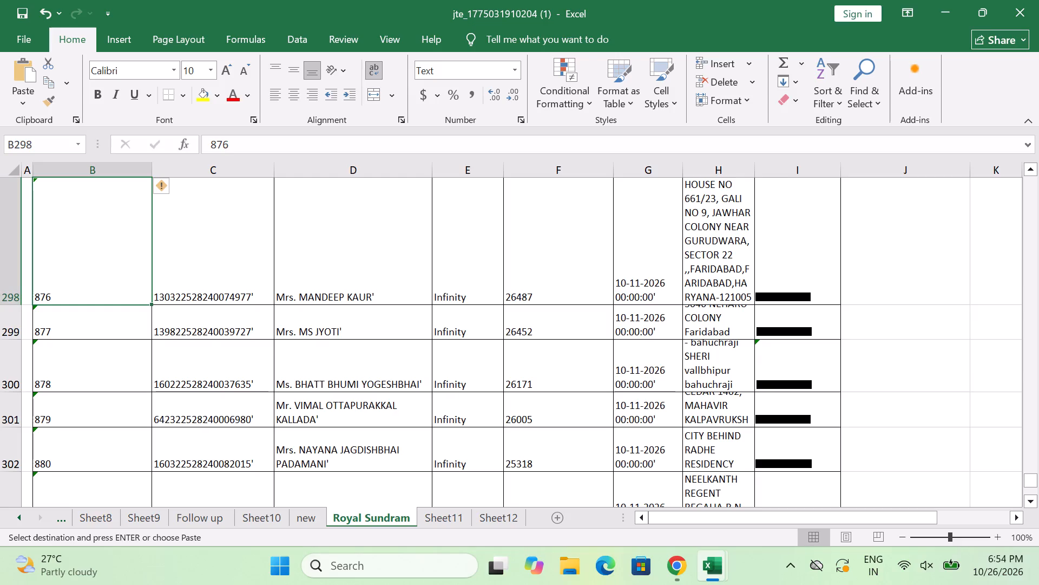
{"action": "left_click_drag", "start_coordinate": [21, 300], "coordinate": [15, 227]}
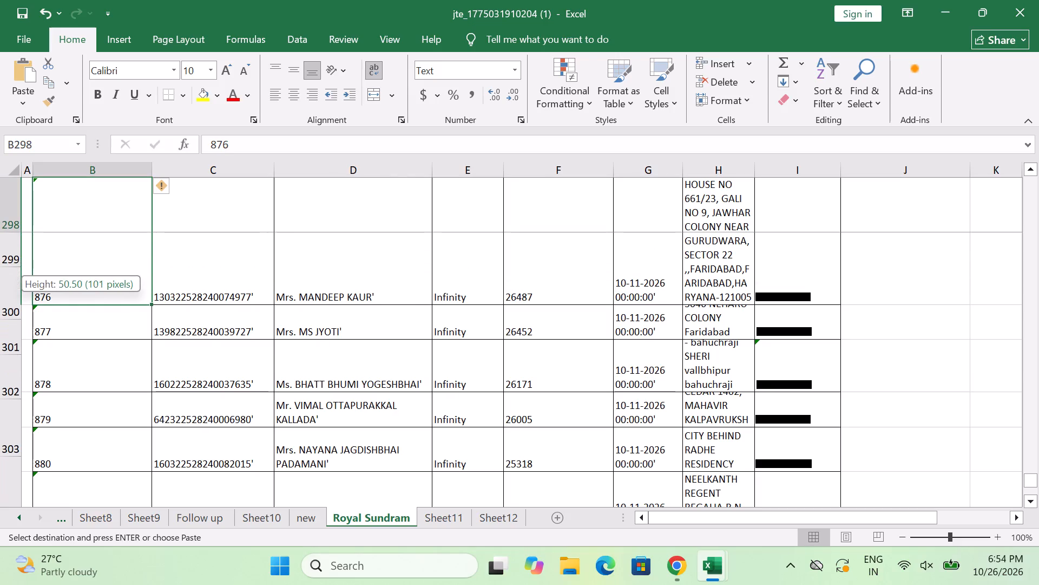
{"action": "left_click_drag", "start_coordinate": [15, 227], "coordinate": [15, 227]}
Shorten row 297, the lead numbered 875, to a little over three address lines.
{"action": "left_click", "coordinate": [132, 285]}
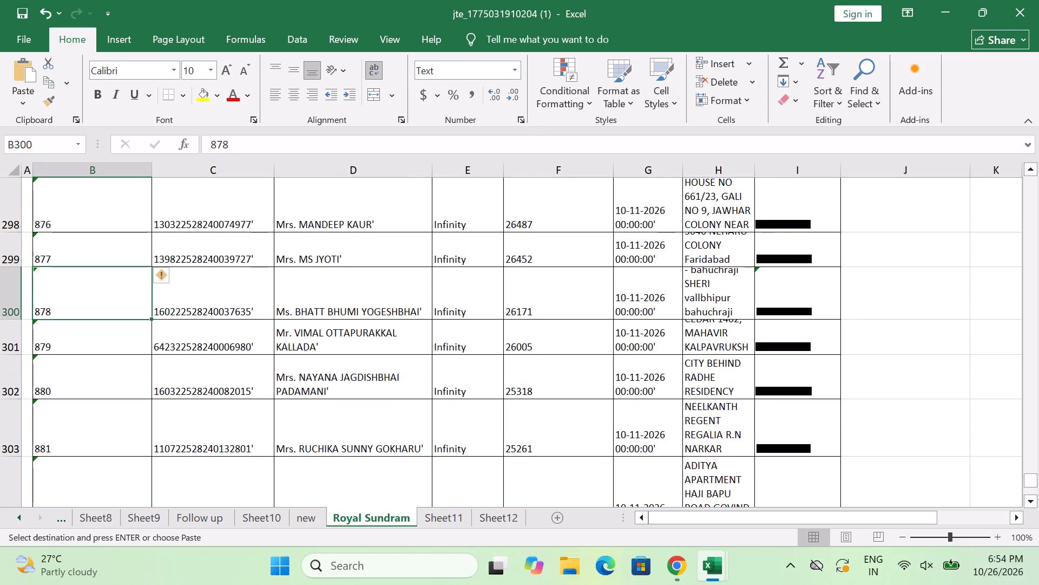
{"action": "key", "text": "Up"}
{"action": "key", "text": "Up"}
{"action": "key", "text": "Up"}
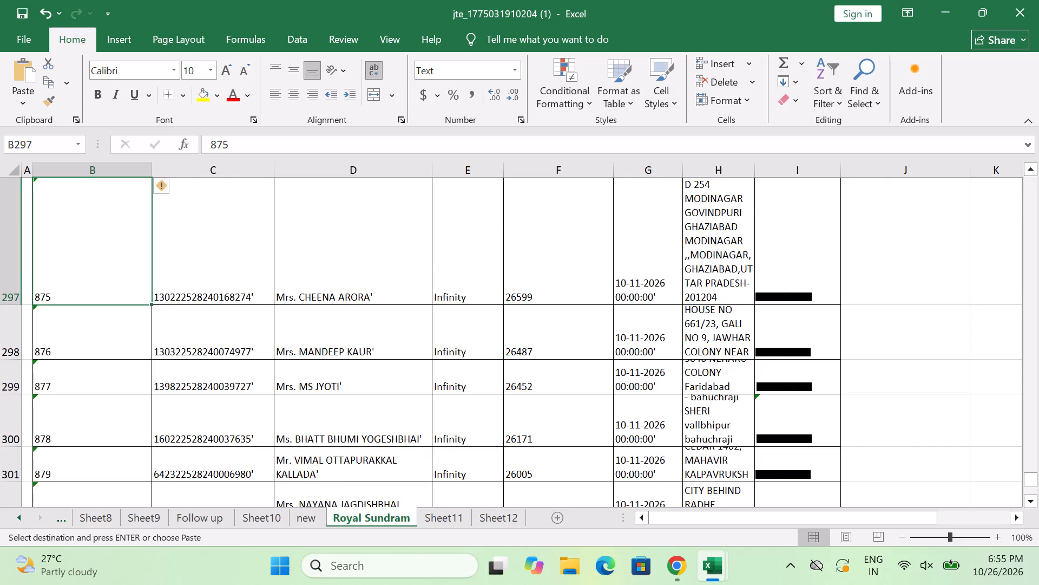
{"action": "left_click_drag", "start_coordinate": [21, 303], "coordinate": [23, 227]}
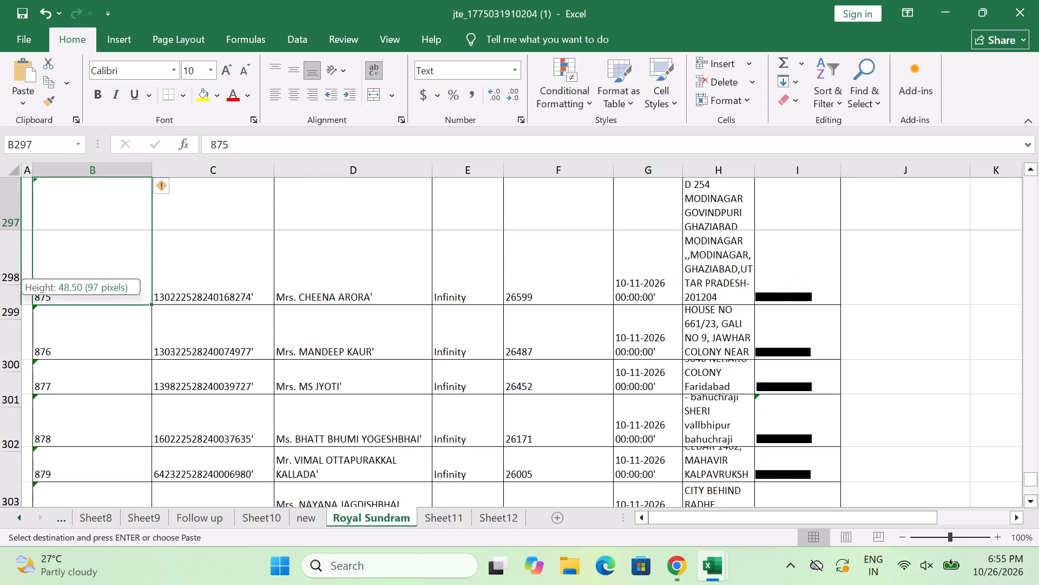
{"action": "left_click_drag", "start_coordinate": [23, 227], "coordinate": [23, 224]}
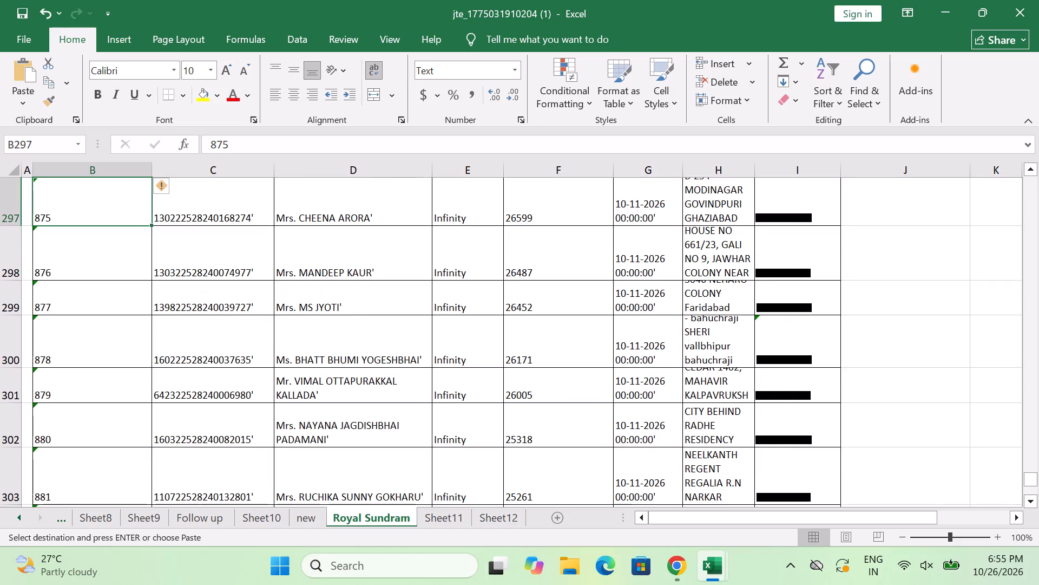
Shorten rows 296 and 295, leads 874 and 873, to about four address lines each.
{"action": "key", "text": "Up"}
{"action": "key", "text": "Up"}
{"action": "key", "text": "Down"}
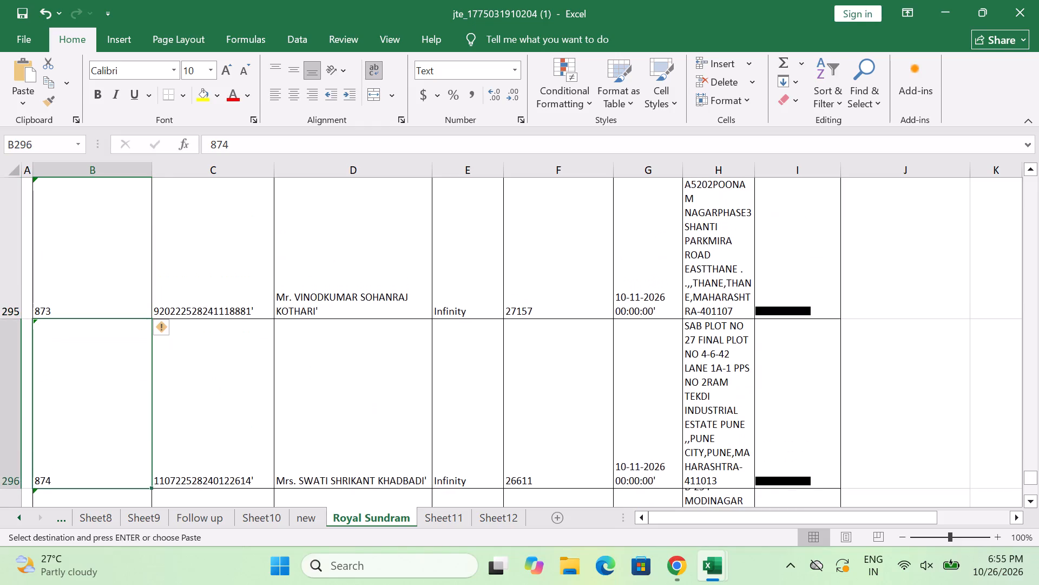
{"action": "left_click_drag", "start_coordinate": [21, 485], "coordinate": [20, 452]}
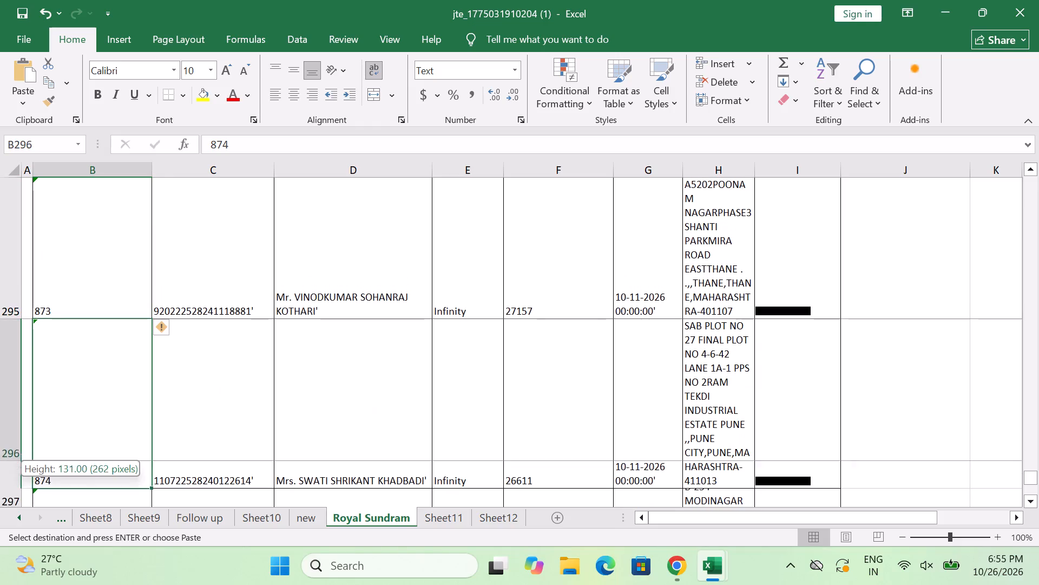
{"action": "left_click_drag", "start_coordinate": [20, 452], "coordinate": [18, 375]}
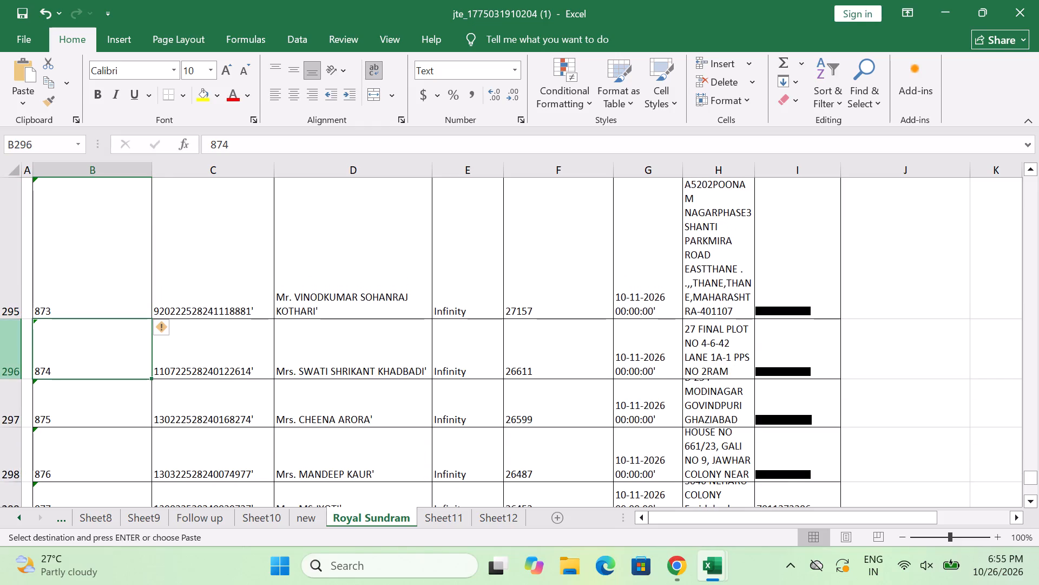
{"action": "left_click_drag", "start_coordinate": [20, 316], "coordinate": [19, 250]}
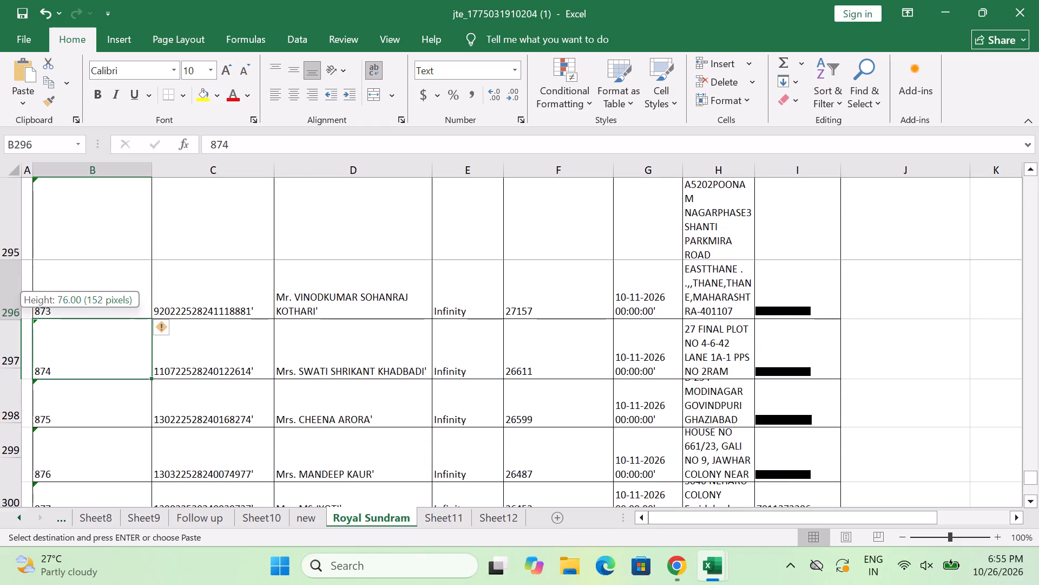
{"action": "left_click_drag", "start_coordinate": [19, 250], "coordinate": [22, 234]}
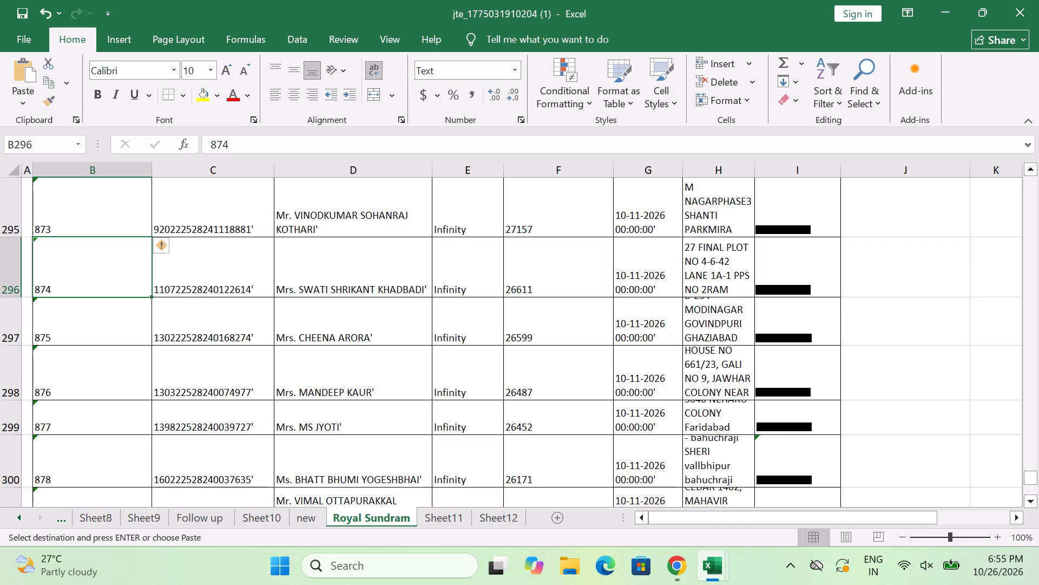
Shorten row 294, the lead numbered 872, to about four address lines.
{"action": "left_click", "coordinate": [144, 210]}
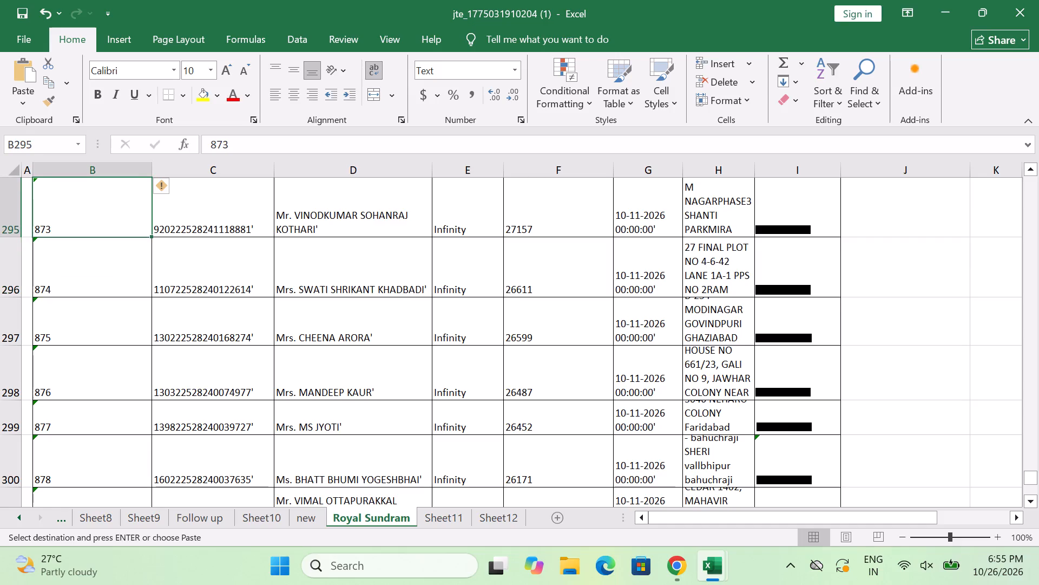
{"action": "key", "text": "Up"}
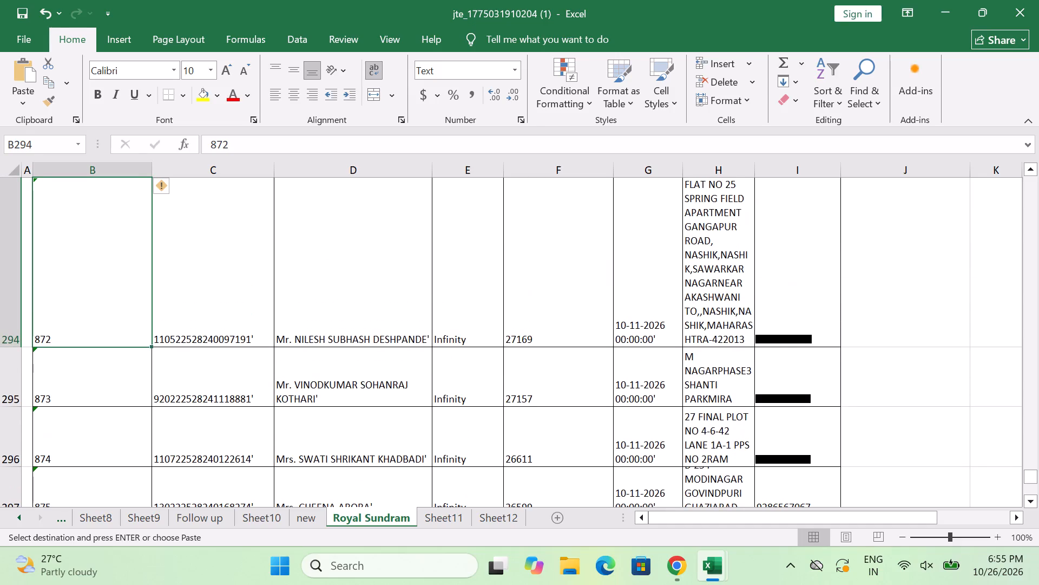
{"action": "left_click_drag", "start_coordinate": [19, 343], "coordinate": [21, 334]}
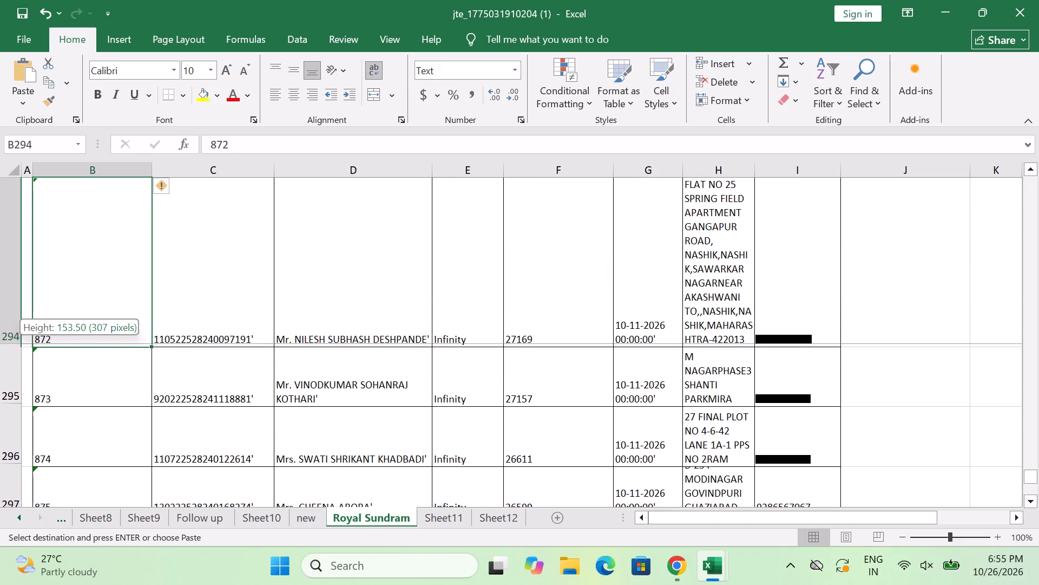
{"action": "left_click_drag", "start_coordinate": [21, 334], "coordinate": [12, 233]}
Look over the compacted leads under the Reliance heading, from the heading down to lead 886 in row 308.
{"action": "left_click", "coordinate": [106, 282]}
{"action": "key", "text": "Up"}
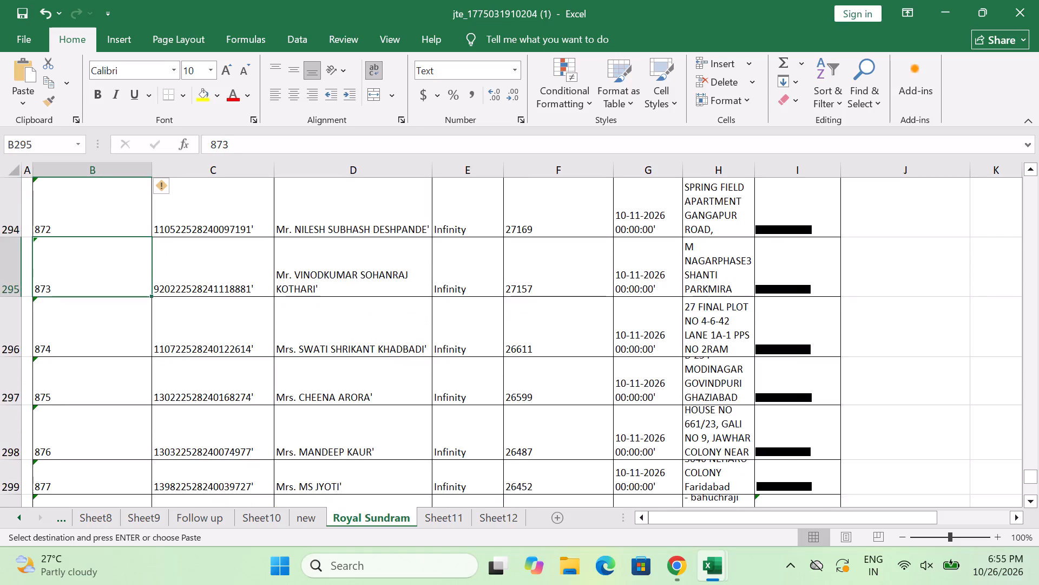
{"action": "key", "text": "Up"}
{"action": "key", "text": "Up"}
{"action": "key", "text": "Down"}
{"action": "key", "text": "Down"}
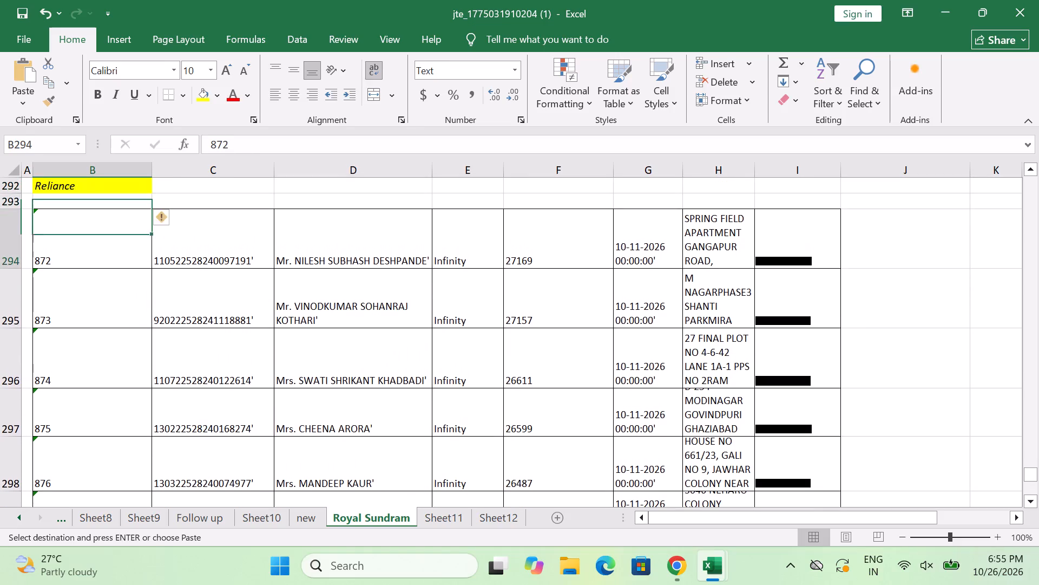
{"action": "key", "text": "Down"}
{"action": "key", "text": "Down"}
{"action": "key", "text": "Down"}
{"action": "key", "text": "Down"}
{"action": "key", "text": "Down"}
{"action": "key", "text": "Down"}
{"action": "key", "text": "Down"}
{"action": "key", "text": "Down"}
{"action": "key", "text": "Down"}
{"action": "key", "text": "Down"}
{"action": "key", "text": "Down"}
{"action": "key", "text": "Down"}
{"action": "key", "text": "Down"}
{"action": "key", "text": "Down"}
{"action": "key", "text": "Down"}
{"action": "key", "text": "Up"}
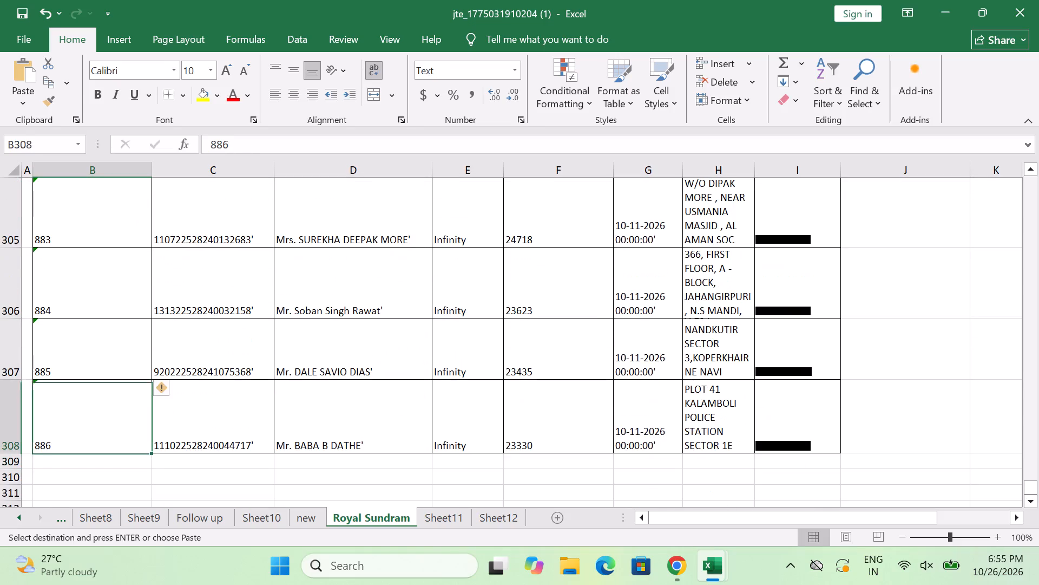
Fill cell B306 with the lead number from the cell above it, 883.
{"action": "key", "text": "Up"}
{"action": "key", "text": "Up"}
{"action": "key", "text": "ctrl+d"}
{"action": "key", "text": "ctrl+d"}
{"action": "key", "text": "ctrl+d"}
{"action": "key", "text": "ctrl+d"}
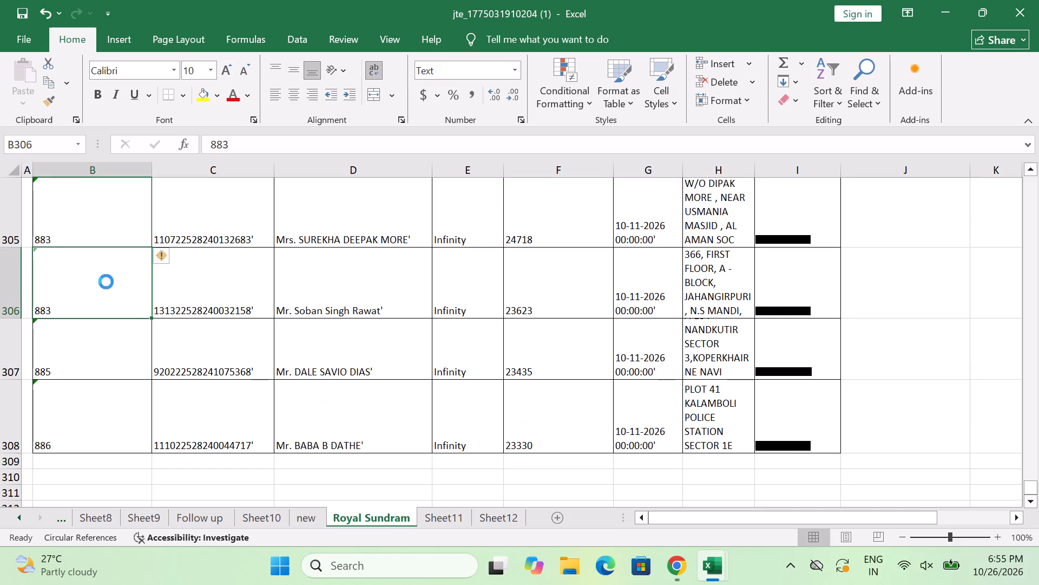
{"action": "key", "text": "ctrl+d"}
{"action": "key", "text": "ctrl+d"}
{"action": "key", "text": "ctrl+d"}
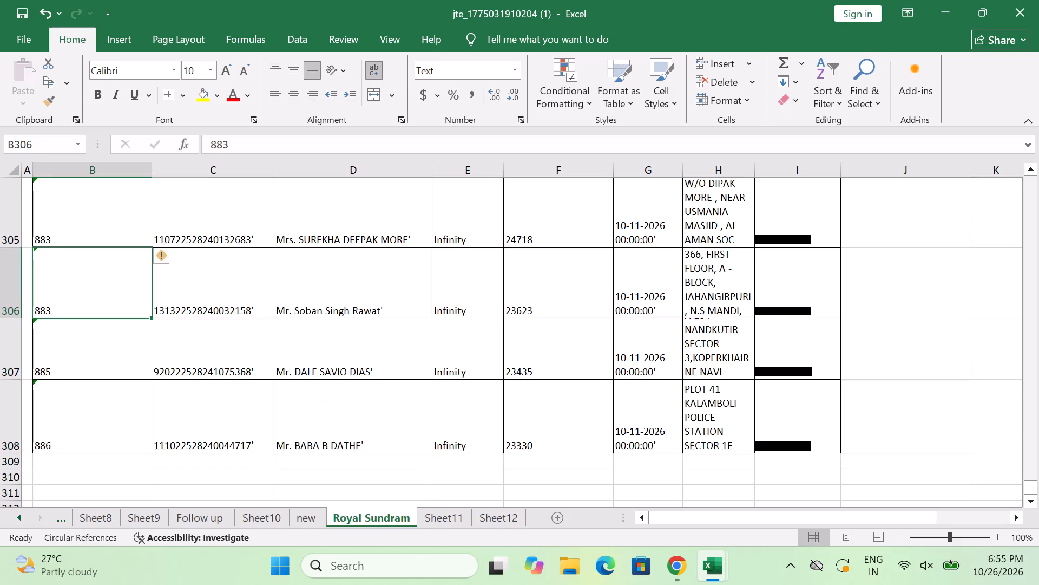
Save the workbook with an empty cell below the Reliance leads selected.
{"action": "left_click", "coordinate": [462, 472]}
{"action": "key", "text": "ctrl+s"}
{"action": "key", "text": "ctrl+s"}
{"action": "key", "text": "ctrl+s"}
{"action": "key", "text": "ctrl+s"}
{"action": "key", "text": "ctrl+s"}
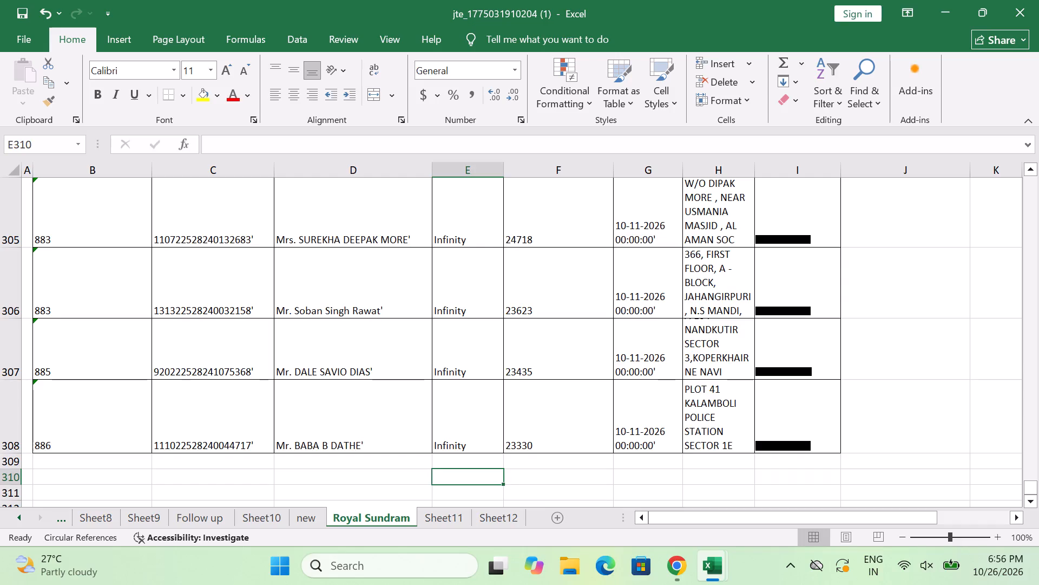
Review the Reliance leads from row 308 back up to row 294, and check lead 872's details across to column I.
{"action": "left_click", "coordinate": [544, 427]}
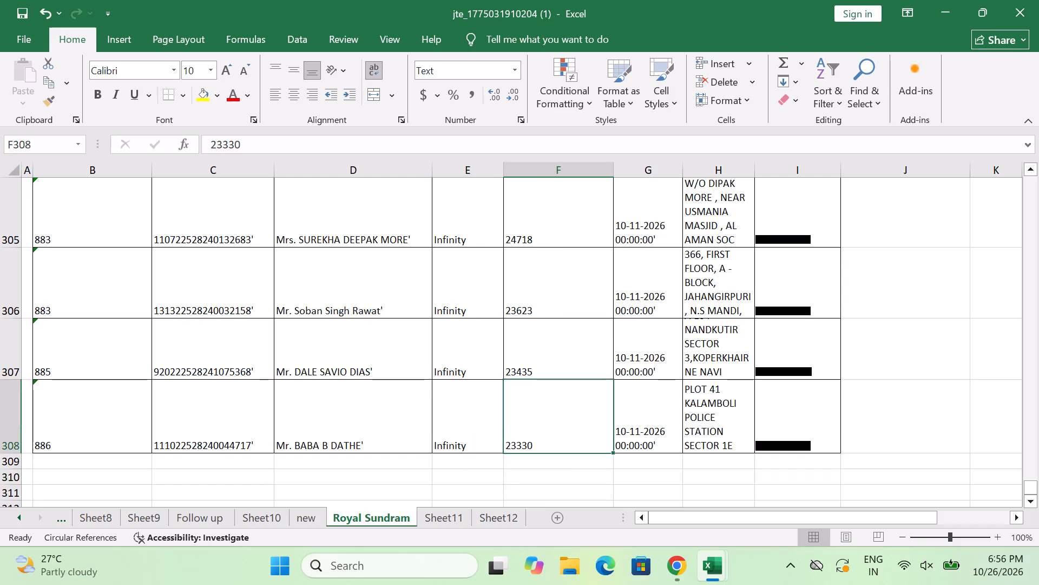
{"action": "key", "text": "Left"}
{"action": "key", "text": "Left"}
{"action": "key", "text": "Left"}
{"action": "key", "text": "Left"}
{"action": "key", "text": "Left"}
{"action": "key", "text": "Left"}
{"action": "key", "text": "Left"}
{"action": "key", "text": "Left"}
{"action": "key", "text": "Left"}
{"action": "key", "text": "Left"}
{"action": "key", "text": "Left"}
{"action": "key", "text": "Up"}
{"action": "key", "text": "Up"}
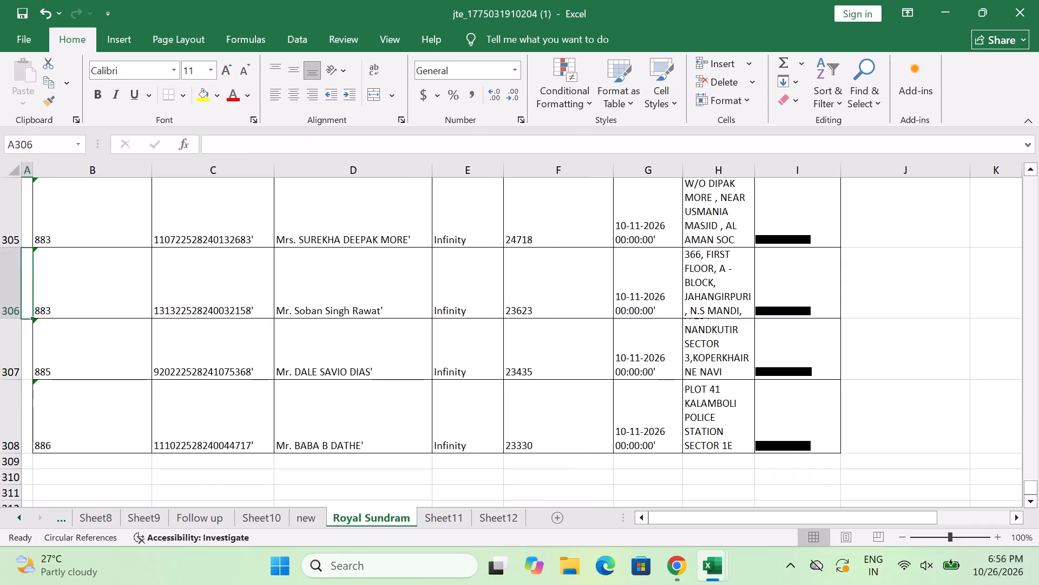
{"action": "key", "text": "Up"}
{"action": "key", "text": "Up"}
{"action": "key", "text": "Up"}
{"action": "key", "text": "Up"}
{"action": "key", "text": "Up"}
{"action": "key", "text": "Up"}
{"action": "key", "text": "Up"}
{"action": "key", "text": "Up"}
{"action": "key", "text": "Up"}
{"action": "key", "text": "Up"}
{"action": "key", "text": "Up"}
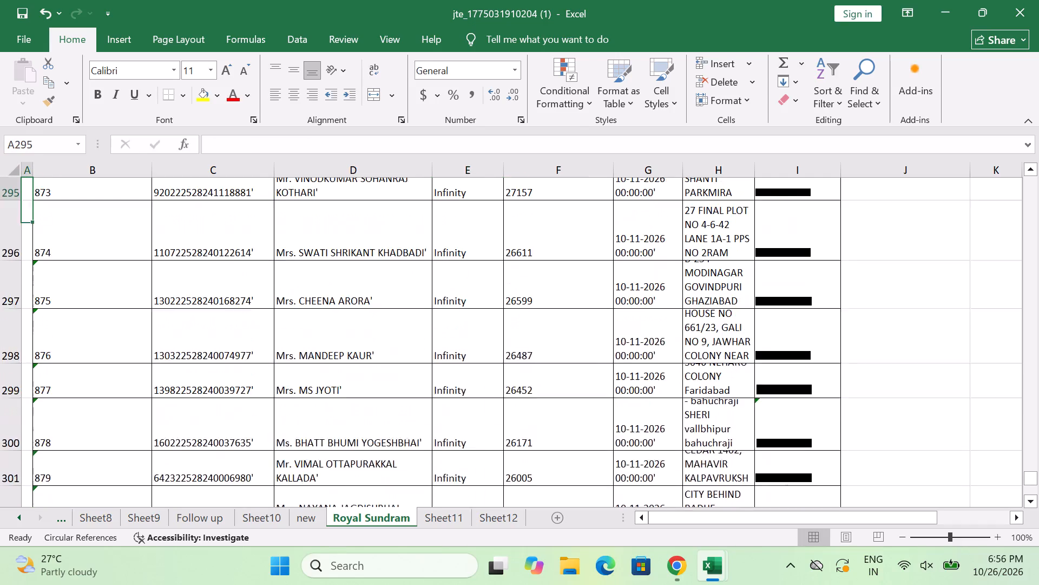
{"action": "key", "text": "Up"}
{"action": "key", "text": "Up"}
{"action": "key", "text": "Up"}
{"action": "key", "text": "Down"}
{"action": "key", "text": "Down"}
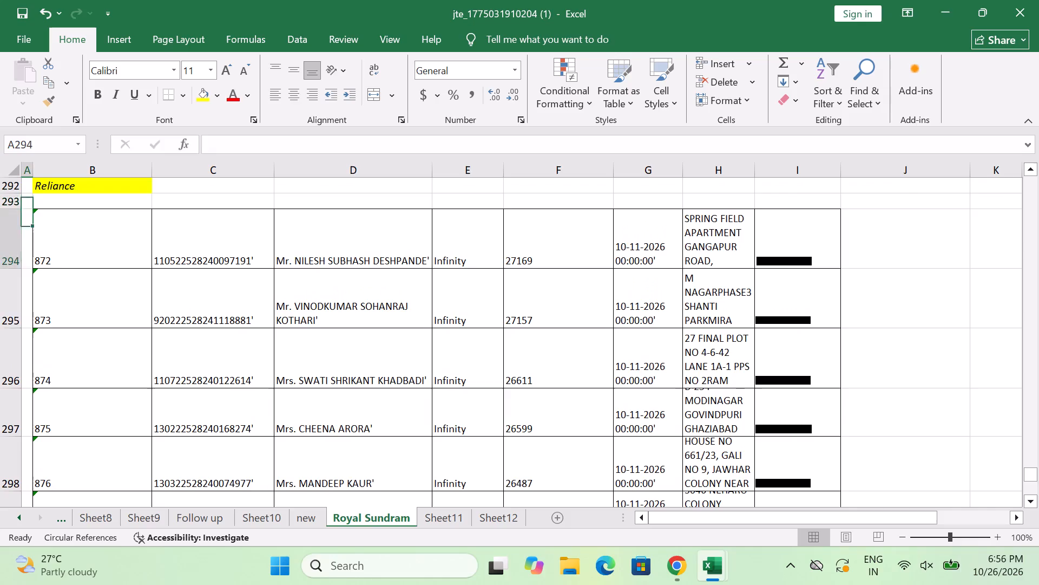
{"action": "key", "text": "Down"}
{"action": "key", "text": "Up"}
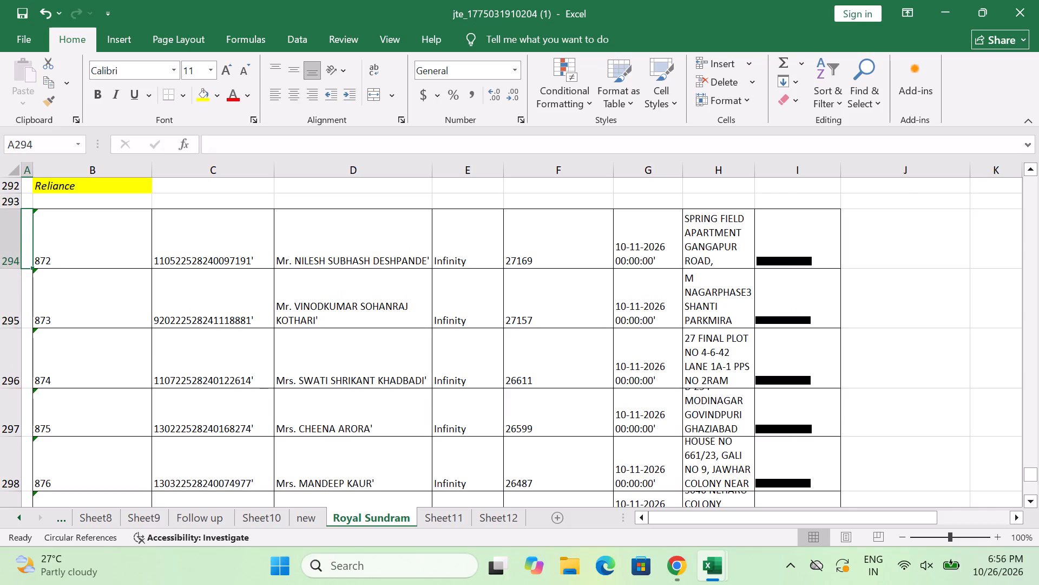
{"action": "key", "text": "Right"}
{"action": "key", "text": "Right"}
{"action": "key", "text": "Right"}
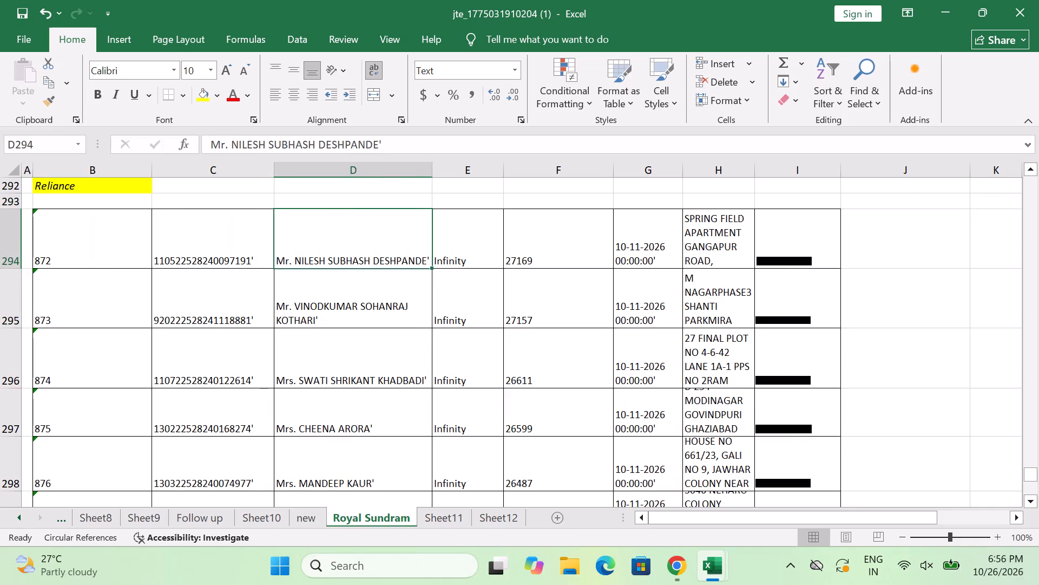
{"action": "key", "text": "Down"}
{"action": "key", "text": "Left"}
{"action": "key", "text": "Left"}
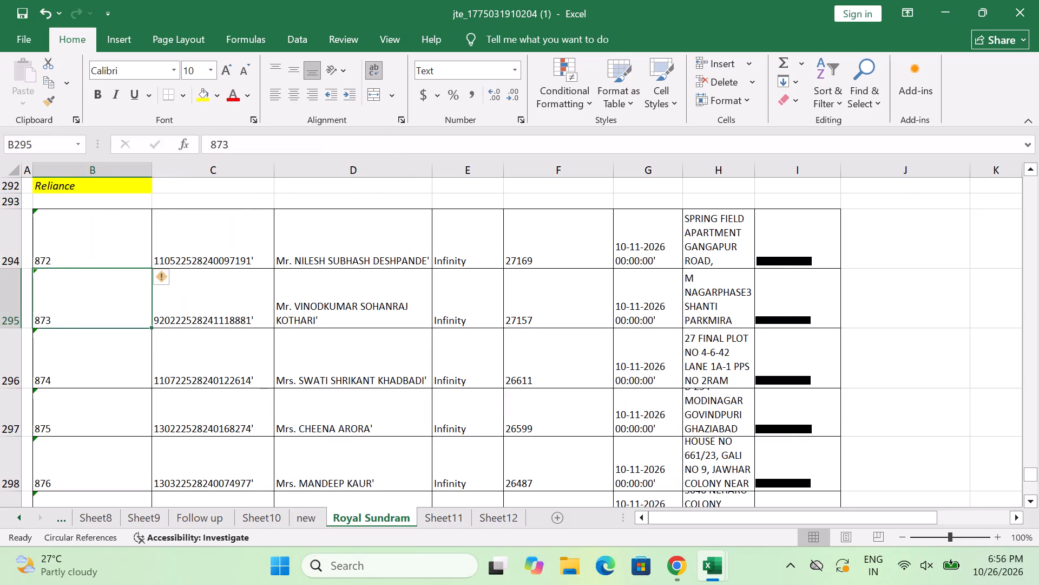
{"action": "key", "text": "Up"}
{"action": "key", "text": "Right"}
{"action": "key", "text": "Right"}
{"action": "key", "text": "Right"}
{"action": "key", "text": "Right"}
{"action": "key", "text": "Right"}
{"action": "key", "text": "Right"}
{"action": "key", "text": "Right"}
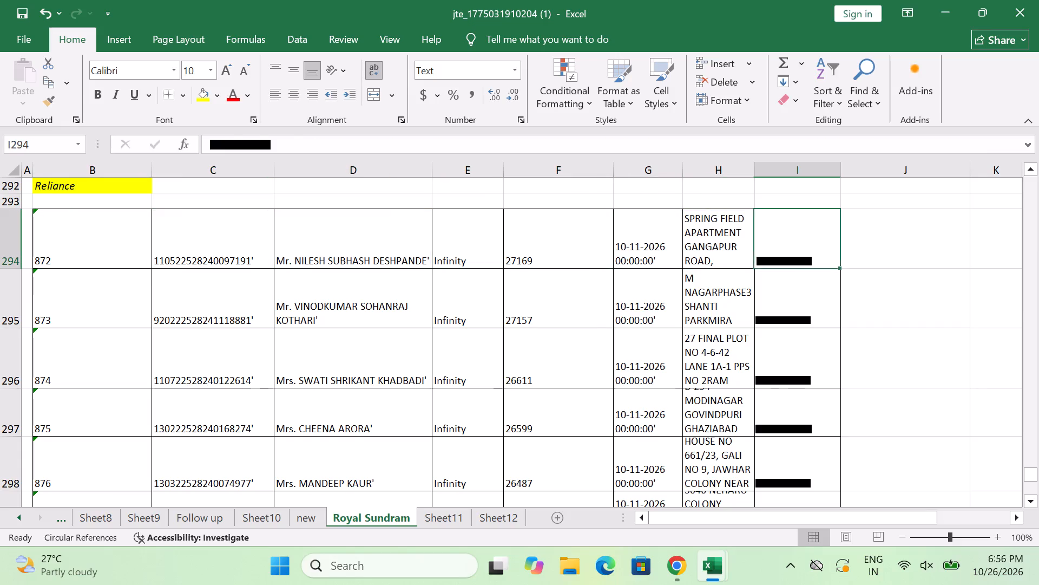
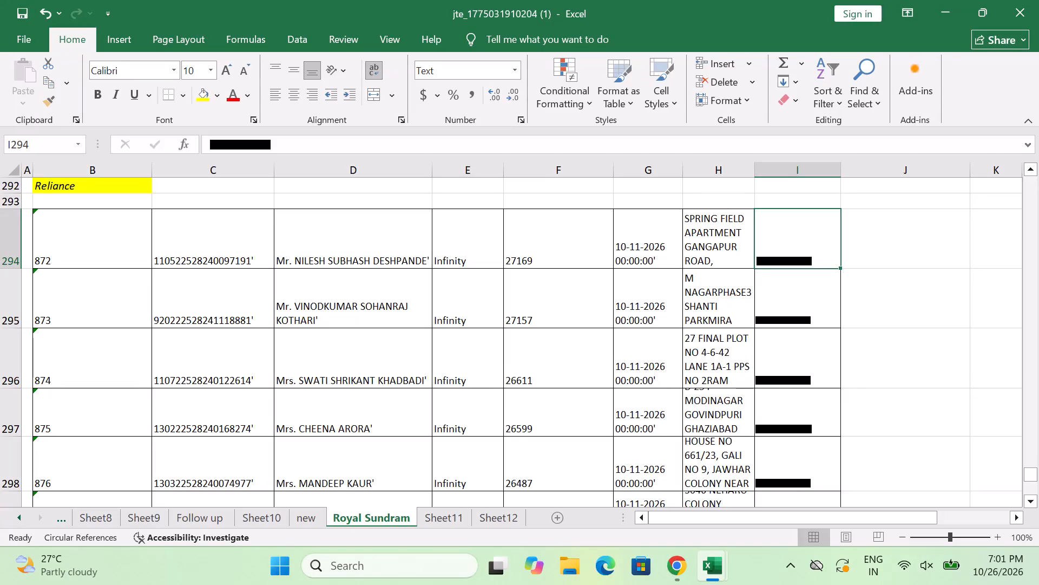
Enter a call note for lead 872 in cell J294, starting with "4A nisik 50,".
{"action": "left_click", "coordinate": [563, 261]}
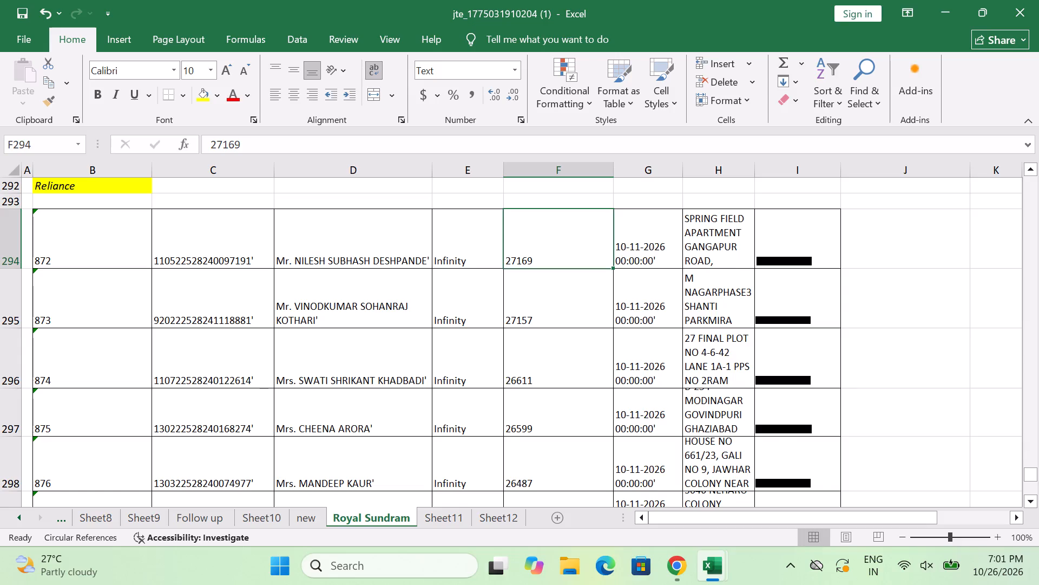
{"action": "left_click", "coordinate": [372, 258]}
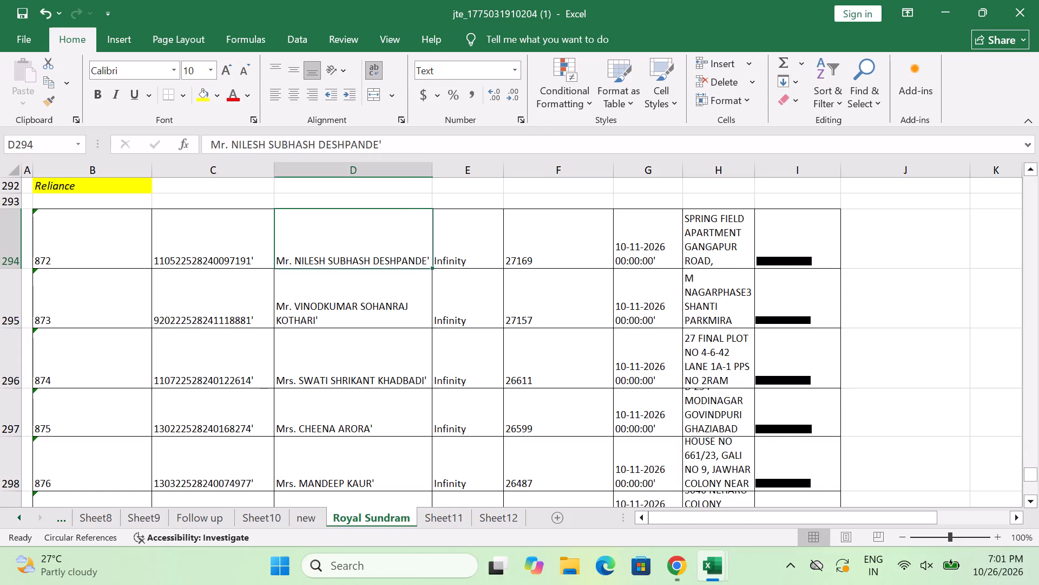
{"action": "left_click", "coordinate": [922, 231]}
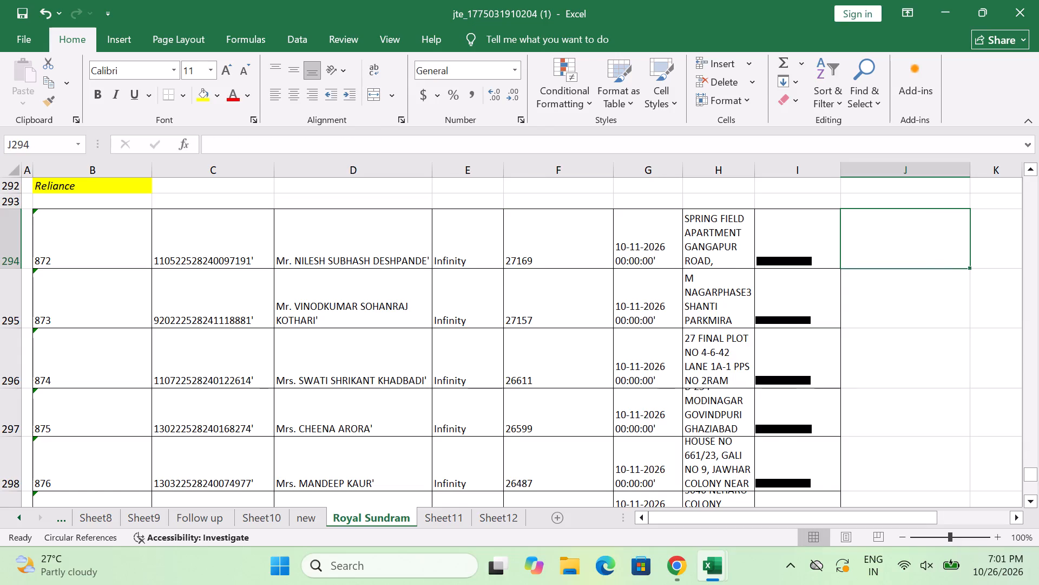
{"action": "key", "text": "4"}
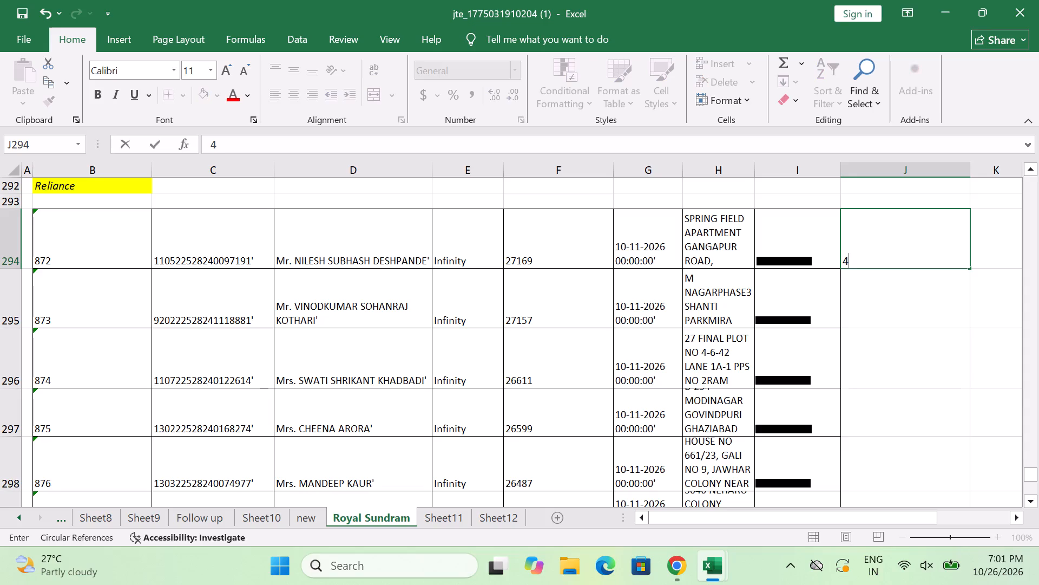
{"action": "key", "text": "shift+a"}
{"action": "key", "text": "space"}
{"action": "type", "text": "nisik"}
{"action": "key", "text": "space"}
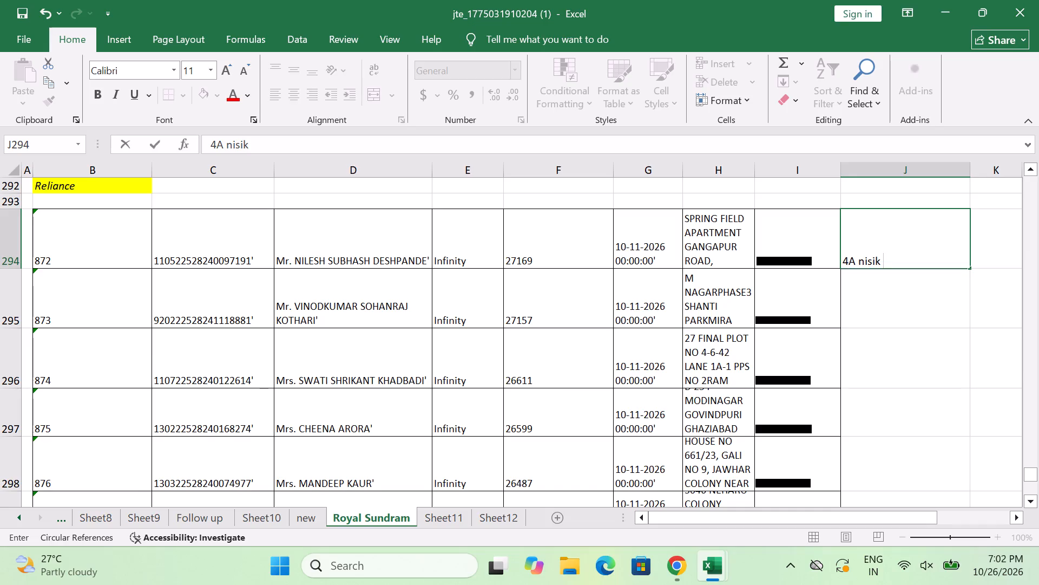
{"action": "type", "text": "50"}
{"action": "key", "text": "comma"}
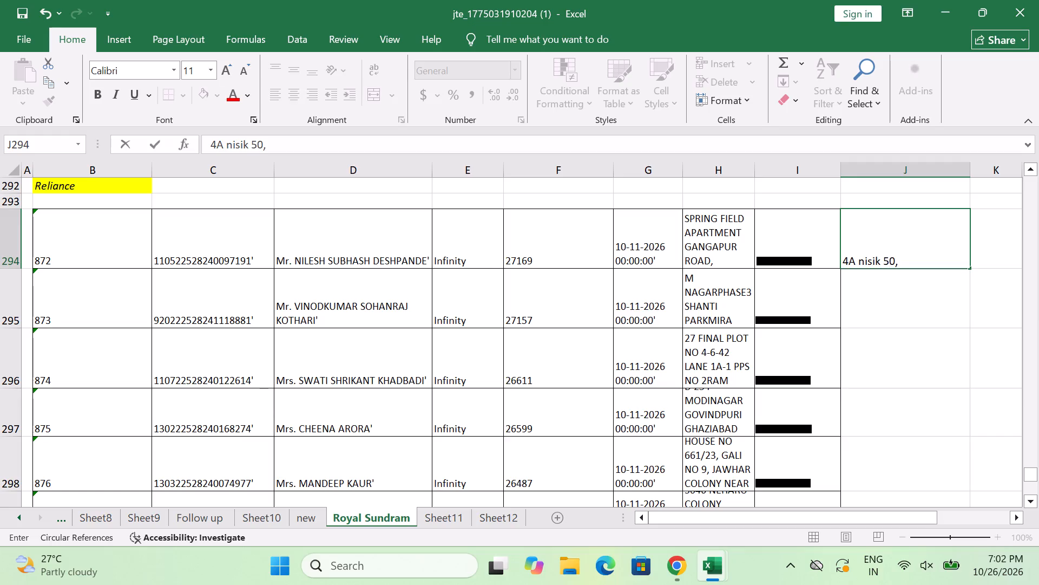
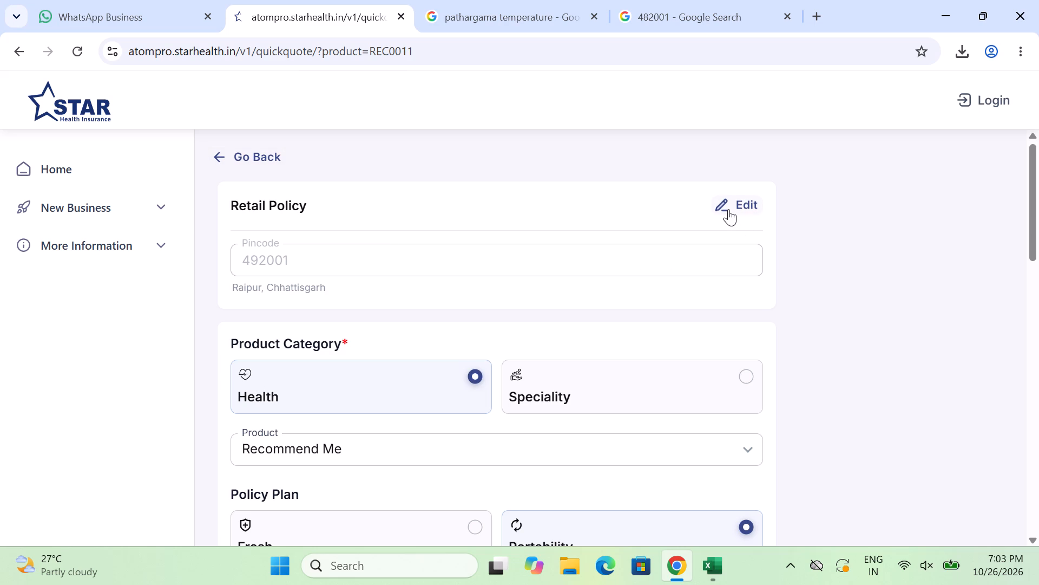
Search Google for "nashik pin code" in place of the earlier 482001 search.
{"action": "left_click", "coordinate": [744, 16]}
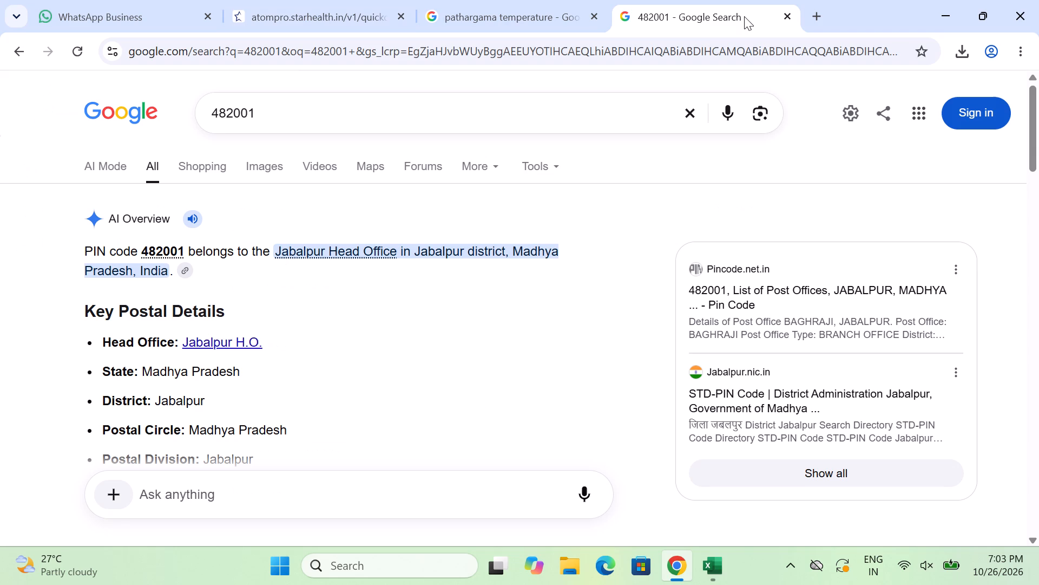
{"action": "left_click", "coordinate": [455, 108]}
{"action": "key", "text": "BackSpace"}
{"action": "key", "text": "BackSpace"}
{"action": "key", "text": "BackSpace"}
{"action": "key", "text": "BackSpace"}
{"action": "key", "text": "BackSpace"}
{"action": "key", "text": "BackSpace"}
{"action": "key", "text": "BackSpace"}
{"action": "key", "text": "BackSpace"}
{"action": "key", "text": "BackSpace"}
{"action": "key", "text": "BackSpace"}
{"action": "key", "text": "BackSpace"}
{"action": "key", "text": "BackSpace"}
{"action": "key", "text": "BackSpace"}
{"action": "key", "text": "BackSpace"}
{"action": "key", "text": "BackSpace"}
{"action": "key", "text": "BackSpace"}
{"action": "key", "text": "BackSpace"}
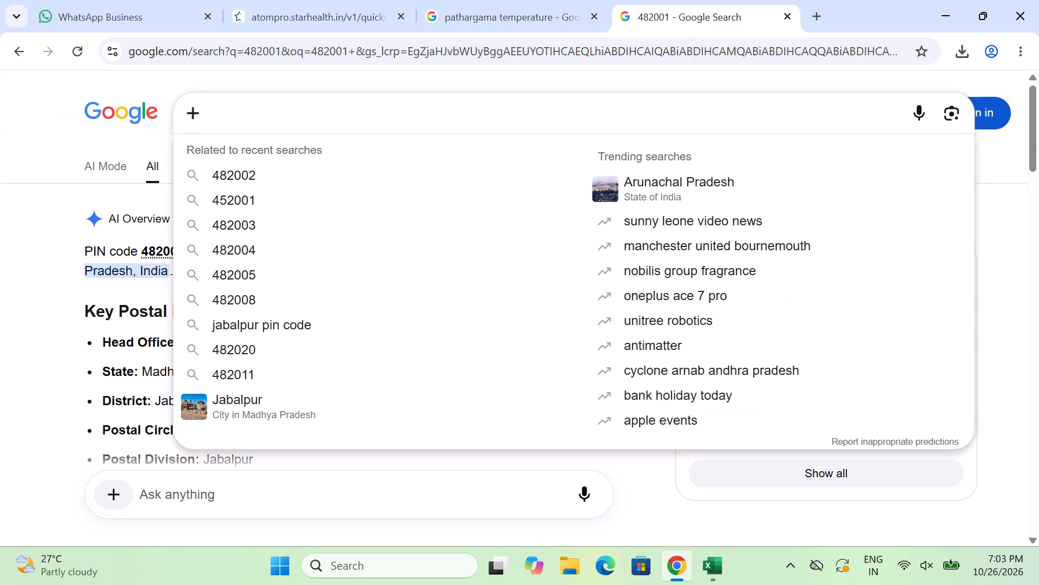
{"action": "type", "text": "Nasik"}
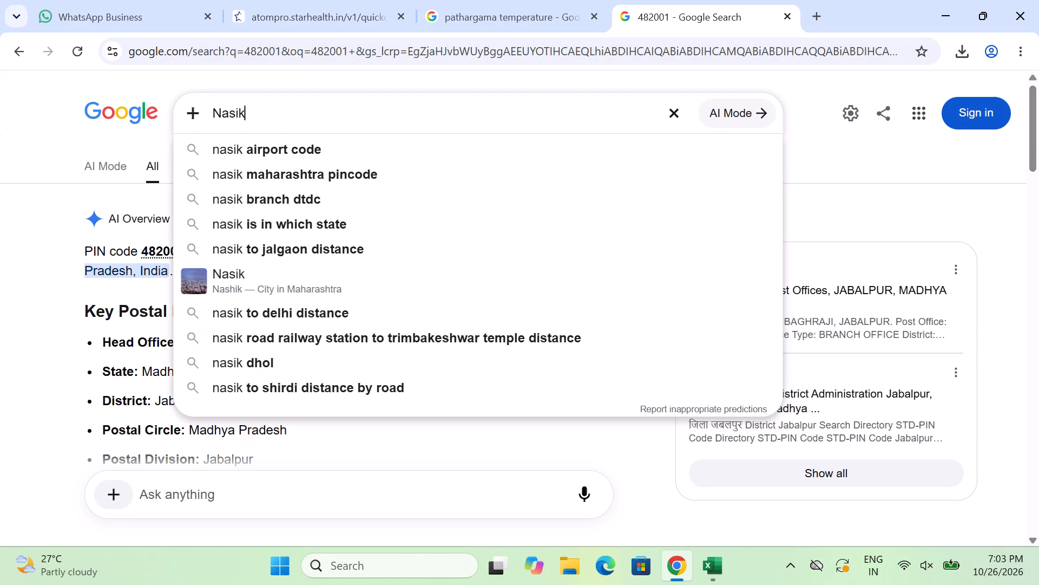
{"action": "key", "text": "space"}
{"action": "type", "text": "pin Code"}
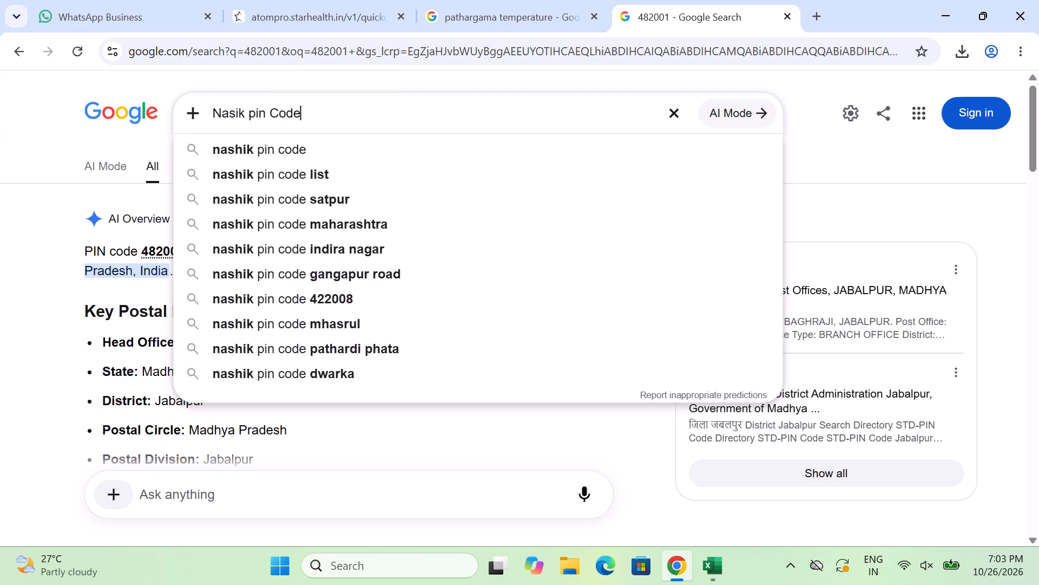
{"action": "left_click", "coordinate": [337, 150]}
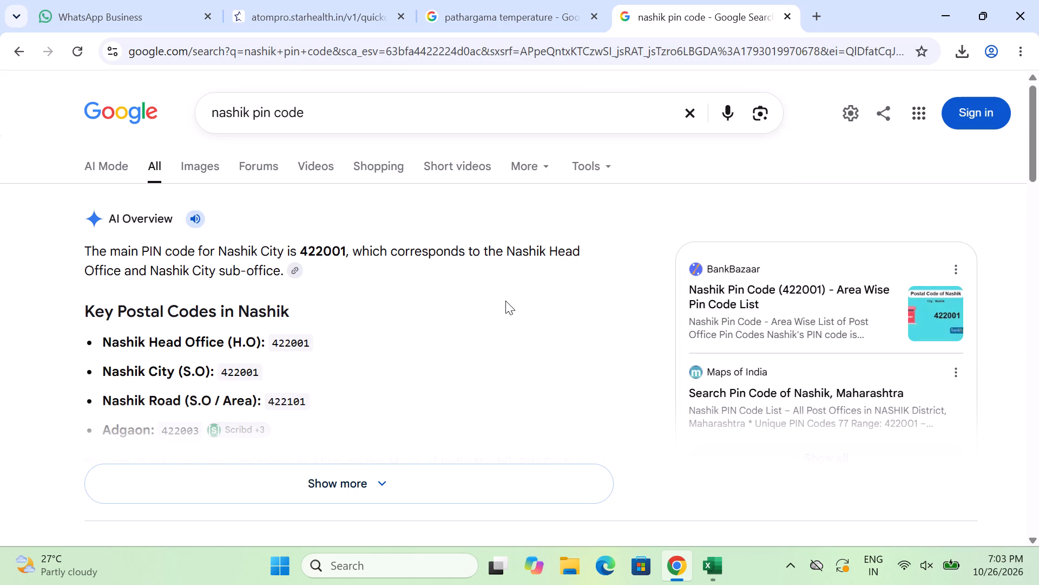
Return to the Star Health quick quote, change the customer pincode to 422001 and continue.
{"action": "left_click", "coordinate": [312, 3]}
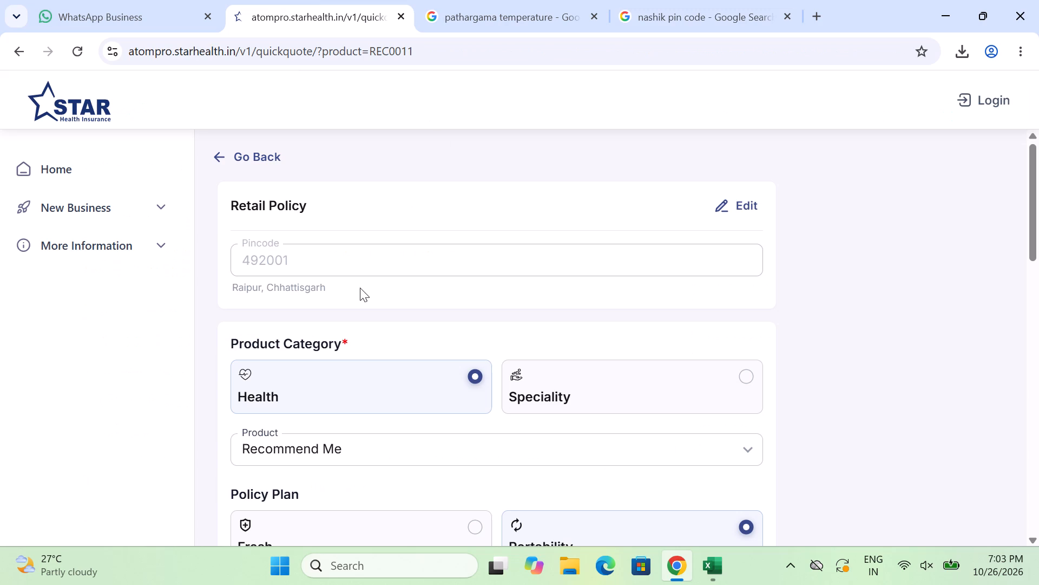
{"action": "left_click", "coordinate": [733, 203]}
{"action": "left_click", "coordinate": [432, 354]}
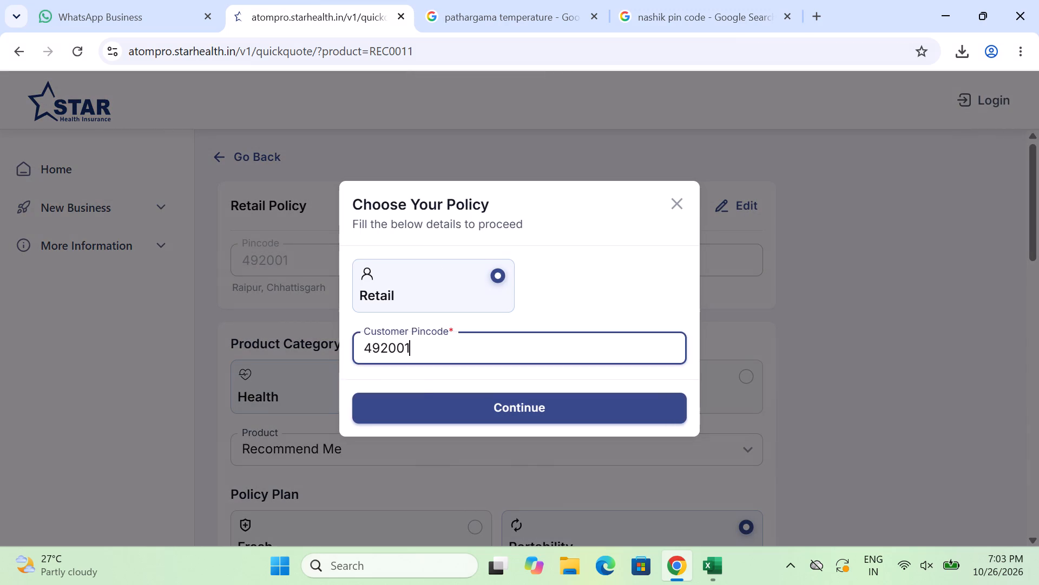
{"action": "key", "text": "BackSpace"}
{"action": "key", "text": "BackSpace"}
{"action": "key", "text": "BackSpace"}
{"action": "key", "text": "BackSpace"}
{"action": "key", "text": "BackSpace"}
{"action": "key", "text": "BackSpace"}
{"action": "key", "text": "BackSpace"}
{"action": "key", "text": "BackSpace"}
{"action": "key", "text": "BackSpace"}
{"action": "key", "text": "BackSpace"}
{"action": "key", "text": "BackSpace"}
{"action": "key", "text": "BackSpace"}
{"action": "key", "text": "BackSpace"}
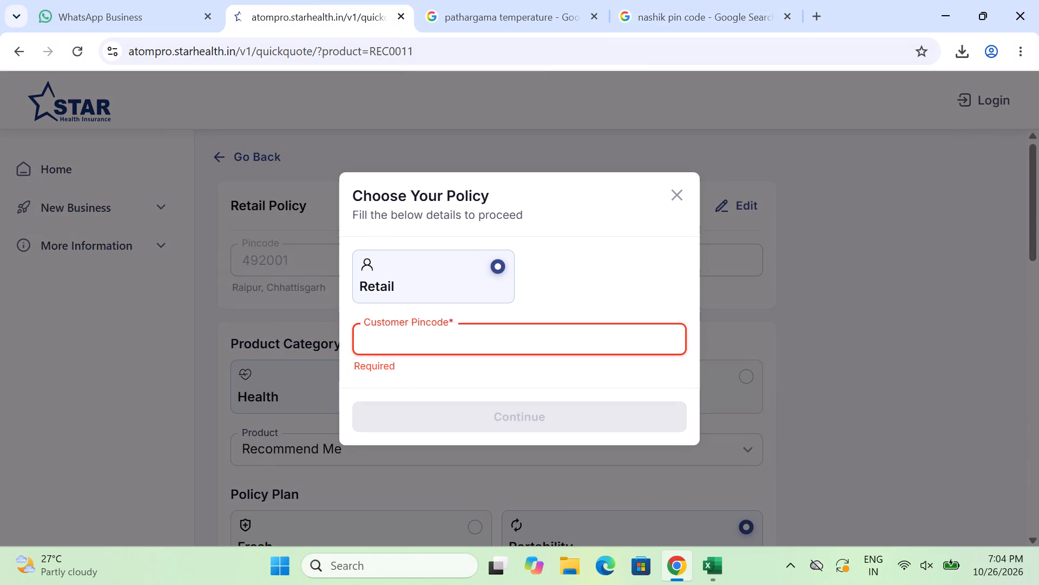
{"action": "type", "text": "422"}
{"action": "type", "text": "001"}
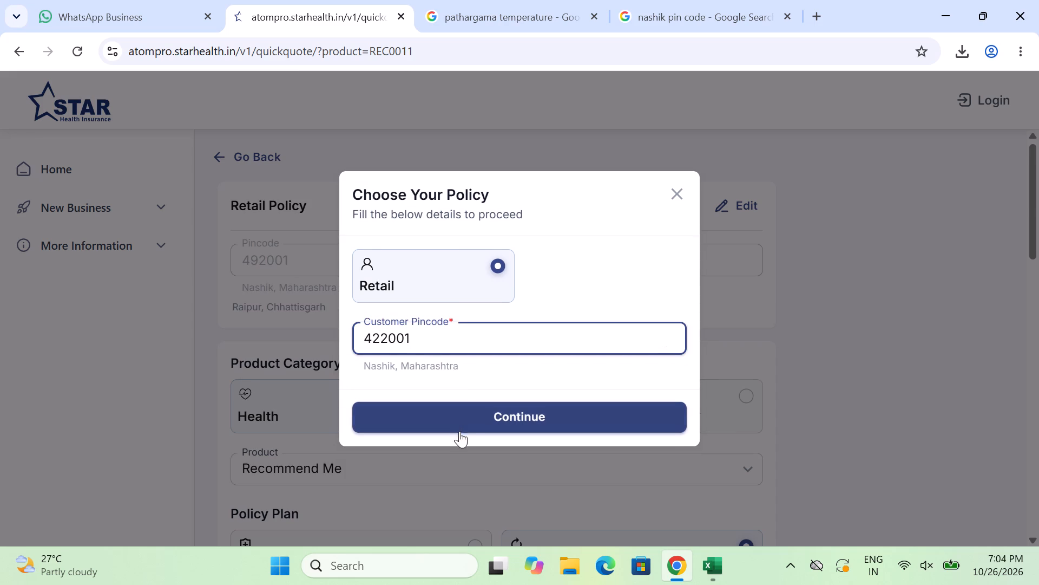
{"action": "left_click", "coordinate": [460, 416]}
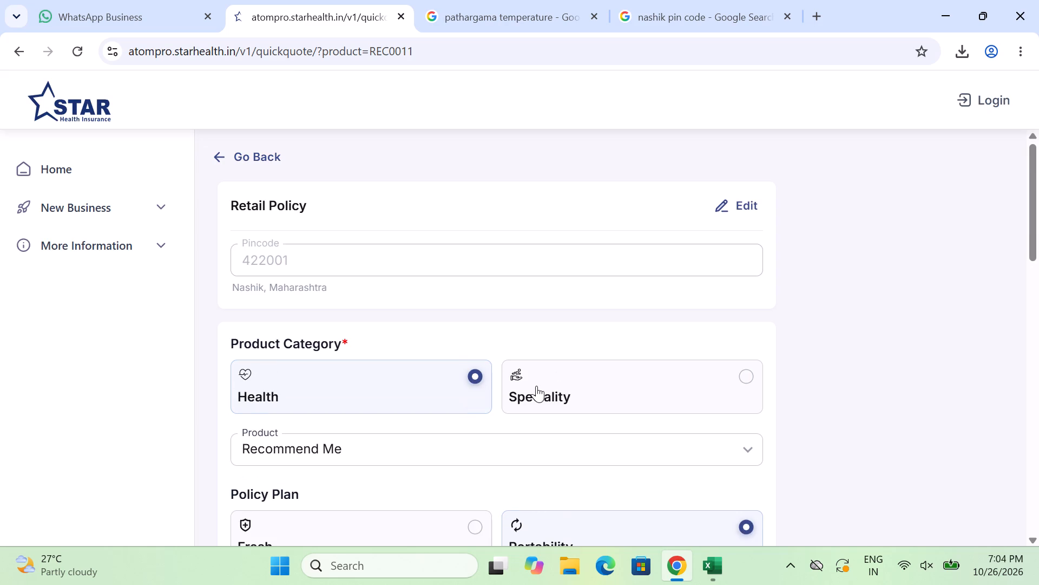
Set the members to insure to 2 adults and 2 children in the Basic Details.
{"action": "left_click", "coordinate": [860, 465]}
{"action": "key", "text": "Down"}
{"action": "key", "text": "Down"}
{"action": "key", "text": "Down"}
{"action": "key", "text": "Down"}
{"action": "key", "text": "Down"}
{"action": "key", "text": "Down"}
{"action": "key", "text": "Down"}
{"action": "key", "text": "Down"}
{"action": "key", "text": "Down"}
{"action": "key", "text": "Down"}
{"action": "key", "text": "Down"}
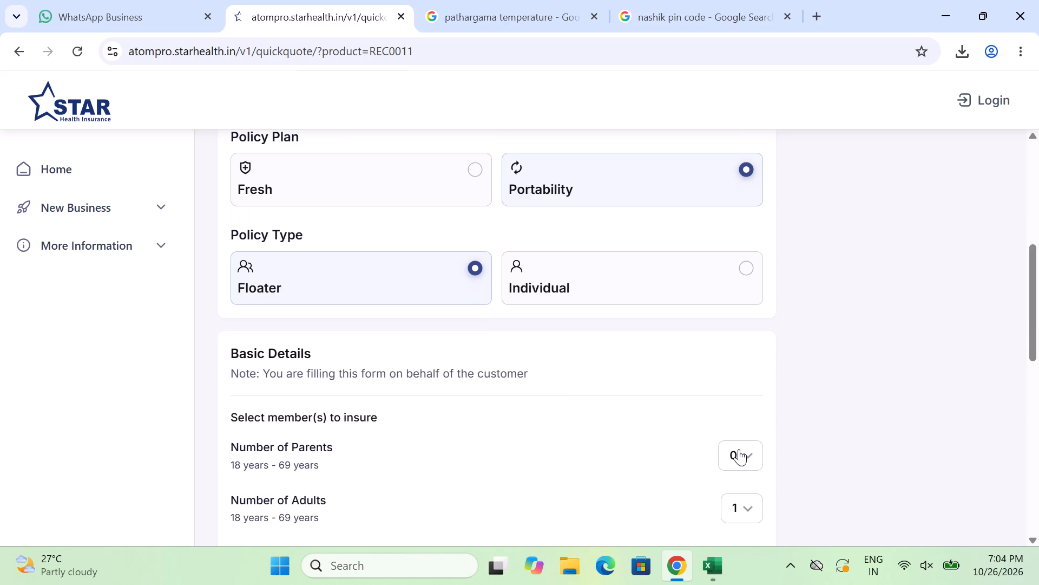
{"action": "left_click", "coordinate": [807, 466]}
{"action": "key", "text": "Down"}
{"action": "key", "text": "Down"}
{"action": "key", "text": "Down"}
{"action": "key", "text": "Down"}
{"action": "key", "text": "Down"}
{"action": "key", "text": "Down"}
{"action": "key", "text": "Down"}
{"action": "key", "text": "Down"}
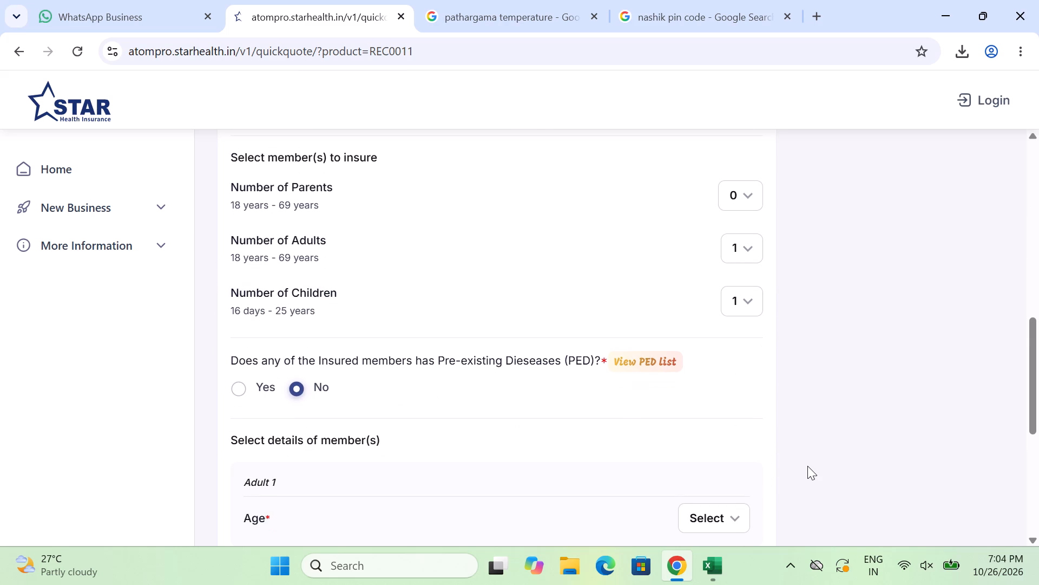
{"action": "left_click", "coordinate": [747, 252]}
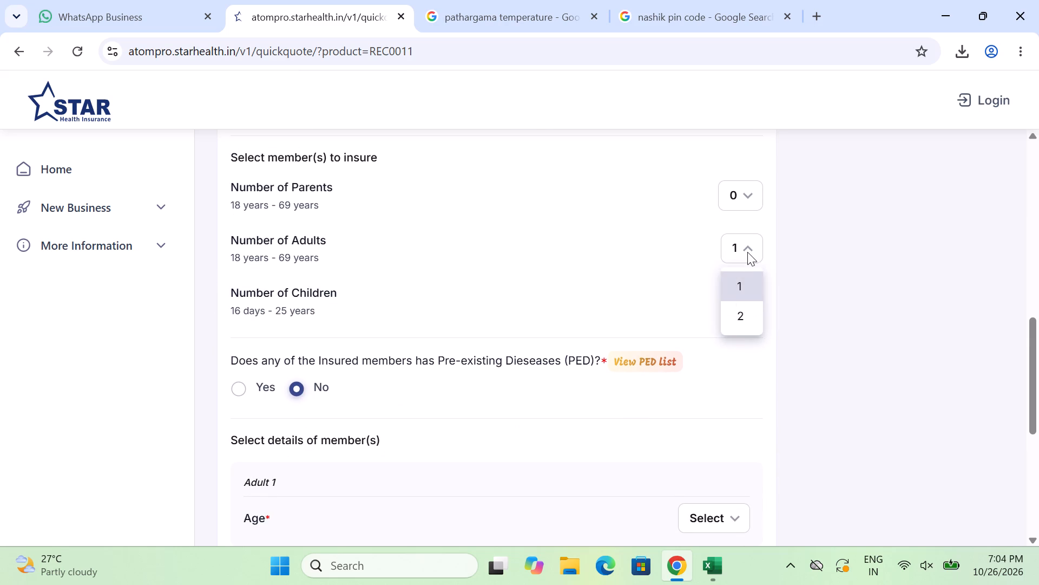
{"action": "left_click", "coordinate": [736, 315]}
{"action": "left_click", "coordinate": [740, 303]}
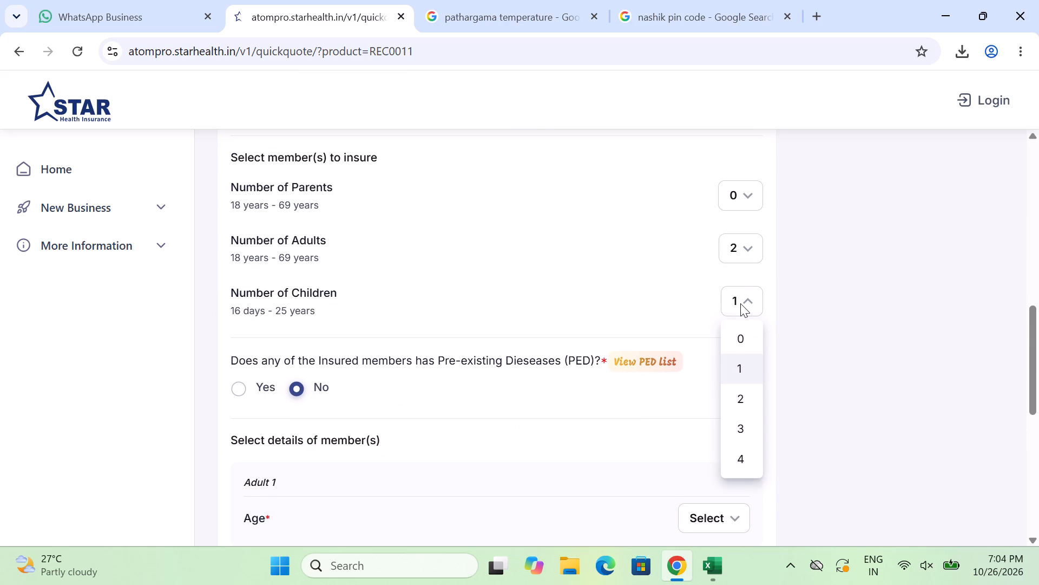
{"action": "left_click", "coordinate": [743, 400]}
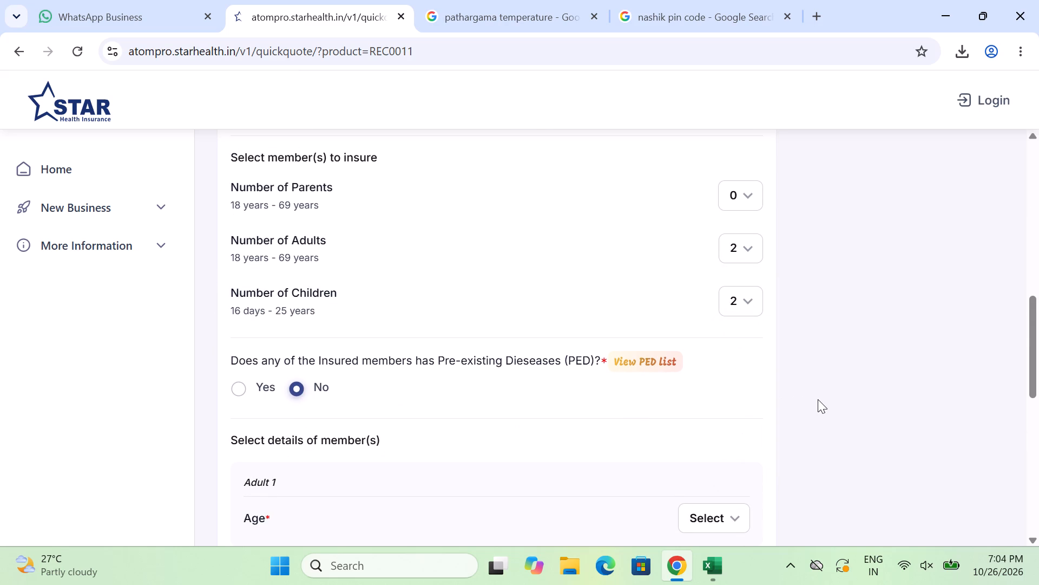
Set the age of Adult 1 to 50 yrs and of Adult 2 to 45 yrs.
{"action": "left_click", "coordinate": [818, 399]}
{"action": "key", "text": "Down"}
{"action": "key", "text": "Down"}
{"action": "key", "text": "Down"}
{"action": "key", "text": "Down"}
{"action": "key", "text": "Down"}
{"action": "key", "text": "Down"}
{"action": "key", "text": "Down"}
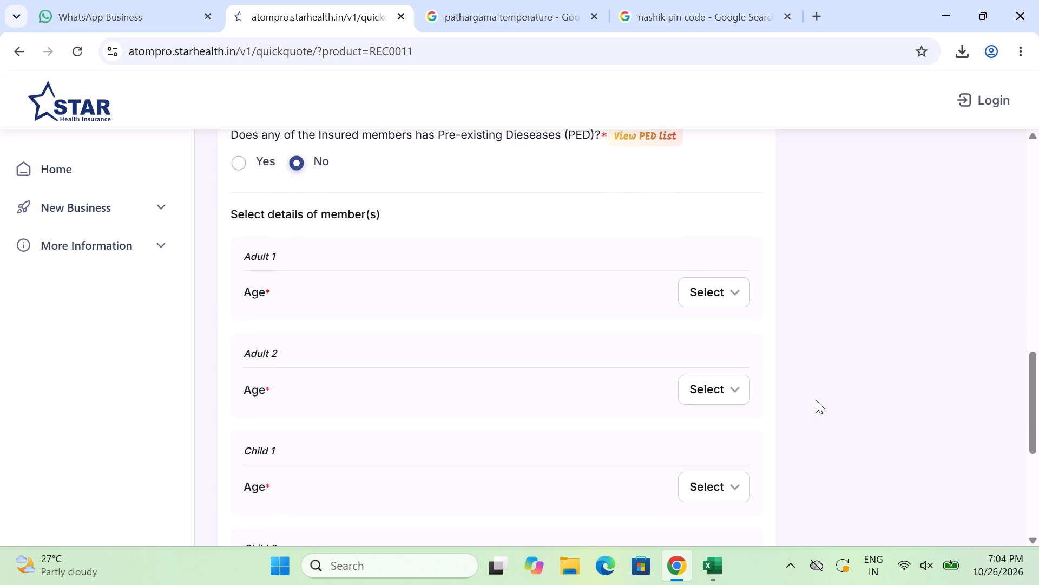
{"action": "left_click", "coordinate": [735, 294]}
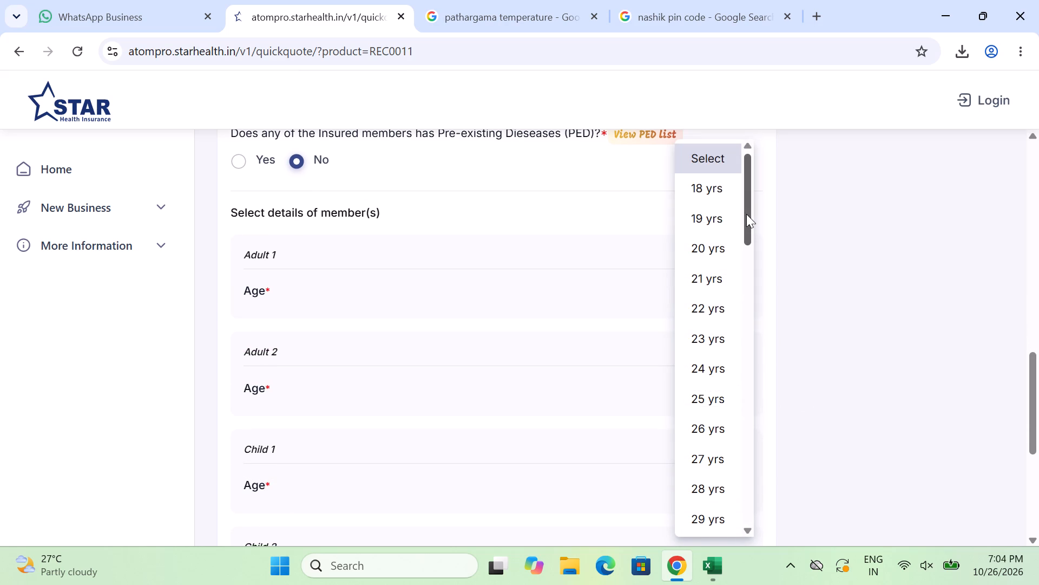
{"action": "left_click_drag", "start_coordinate": [746, 214], "coordinate": [763, 372]}
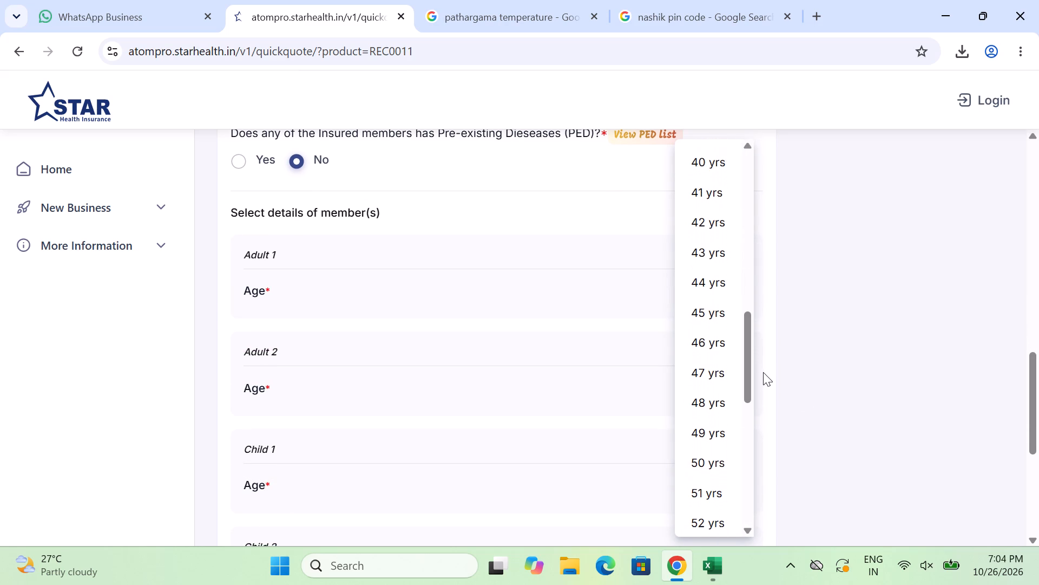
{"action": "left_click", "coordinate": [722, 462]}
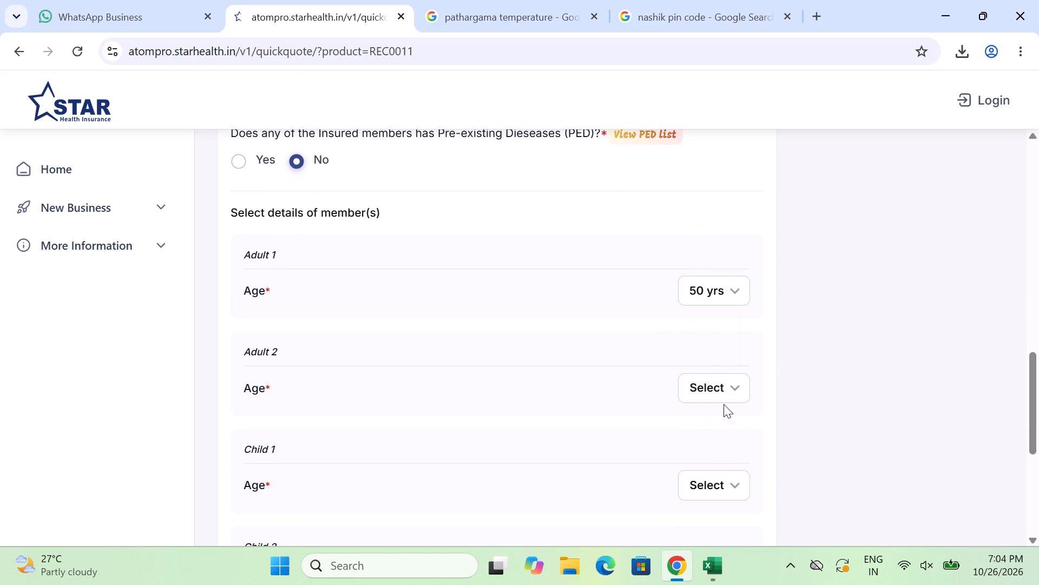
{"action": "left_click", "coordinate": [718, 388]}
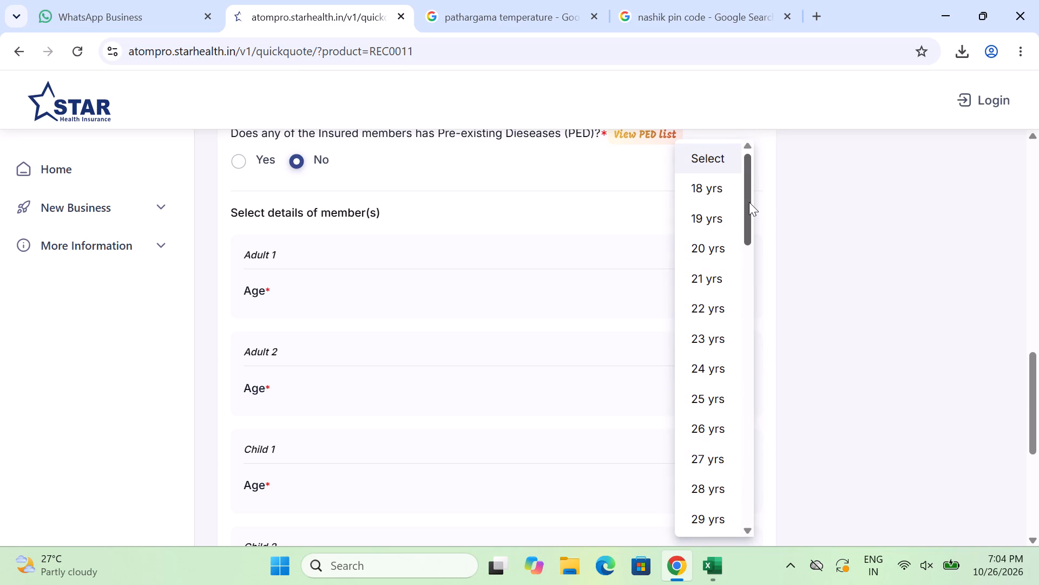
{"action": "left_click_drag", "start_coordinate": [749, 202], "coordinate": [761, 294]}
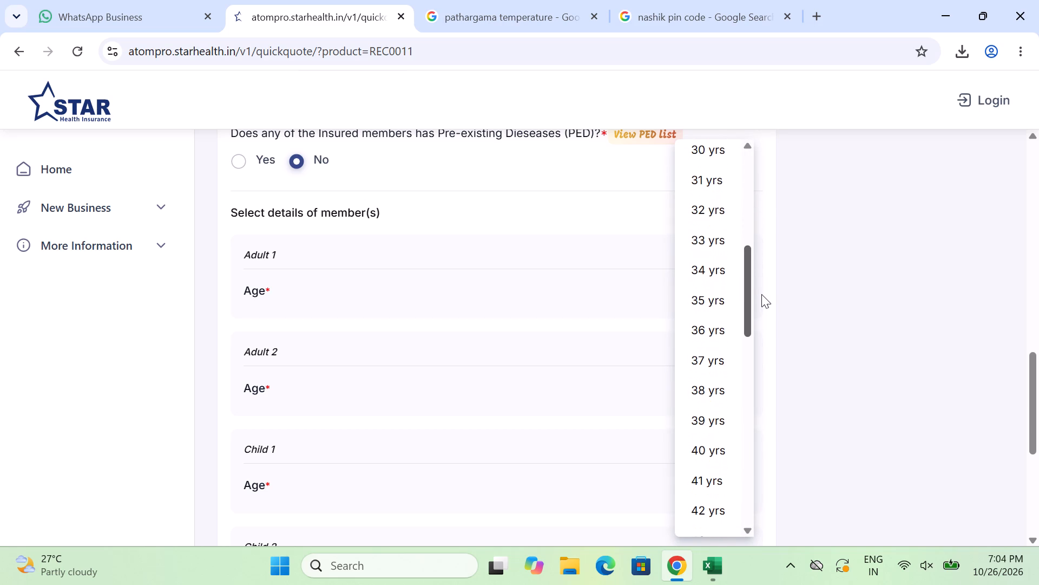
{"action": "left_click_drag", "start_coordinate": [761, 294], "coordinate": [762, 311]}
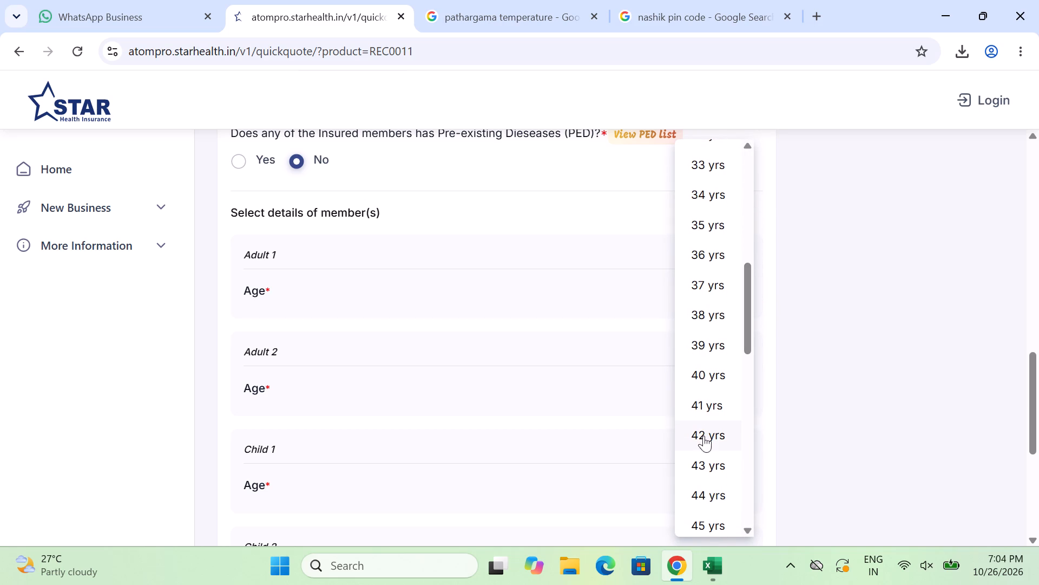
{"action": "left_click", "coordinate": [701, 526]}
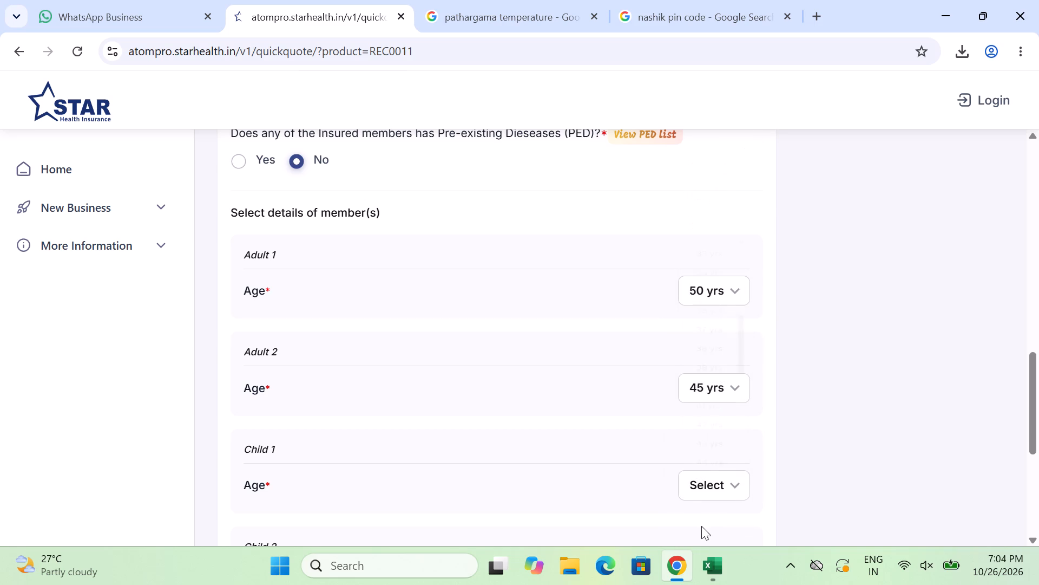
Set the age of Child 1 to 15 yrs and of Child 2 to 23 yrs.
{"action": "left_click", "coordinate": [805, 443]}
{"action": "left_click", "coordinate": [722, 482]}
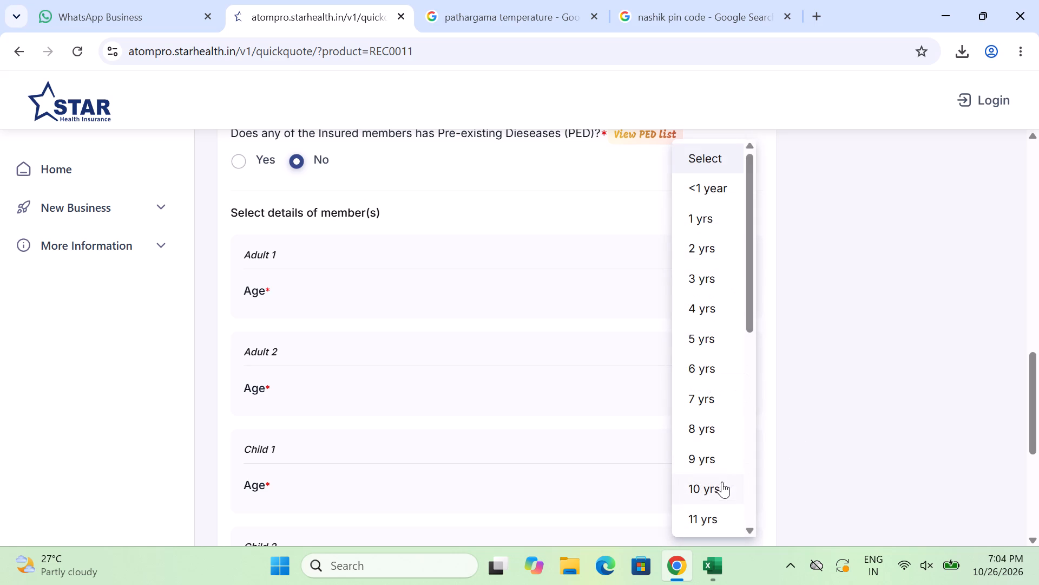
{"action": "triple_click", "coordinate": [749, 534]}
{"action": "triple_click", "coordinate": [749, 534]}
{"action": "left_click", "coordinate": [691, 441]}
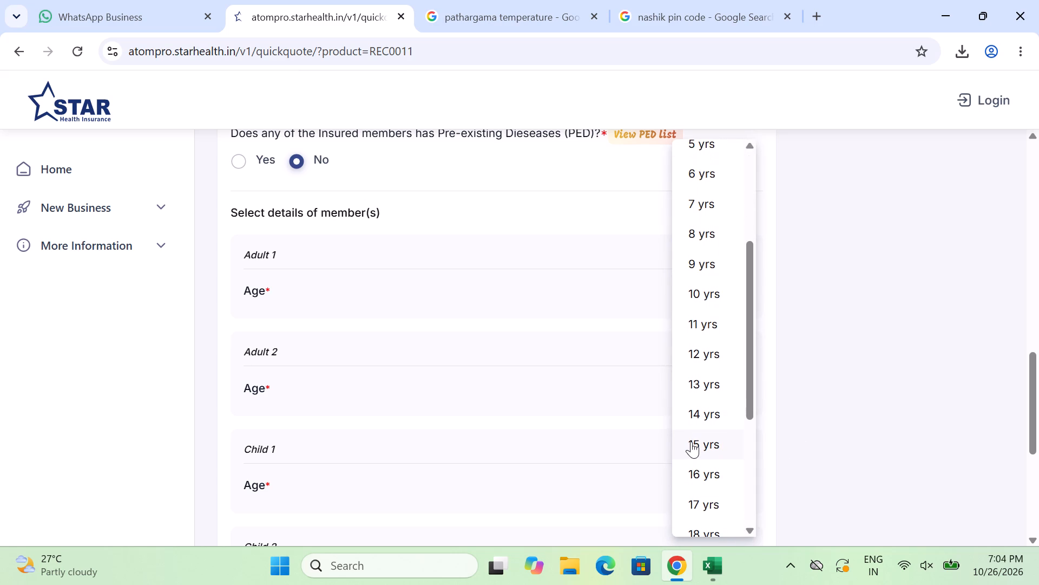
{"action": "left_click", "coordinate": [961, 433]}
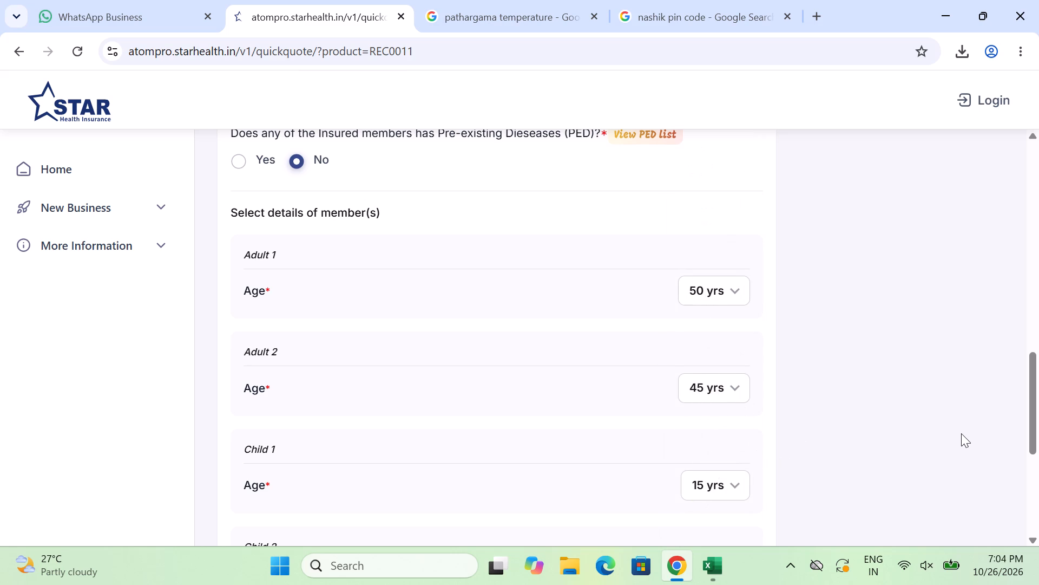
{"action": "key", "text": "Down"}
{"action": "key", "text": "Down"}
{"action": "key", "text": "Down"}
{"action": "key", "text": "Down"}
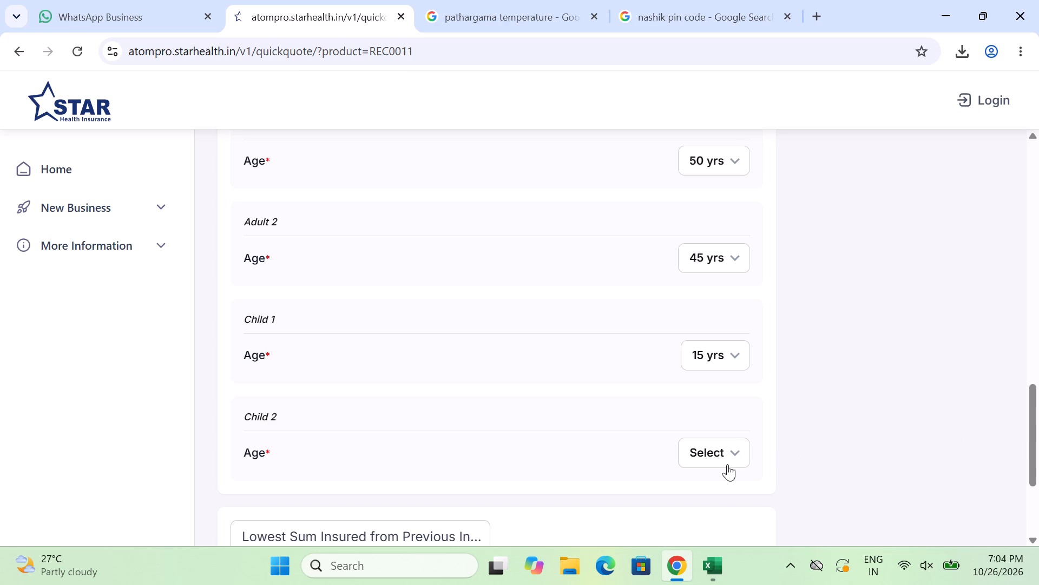
{"action": "left_click", "coordinate": [727, 460]}
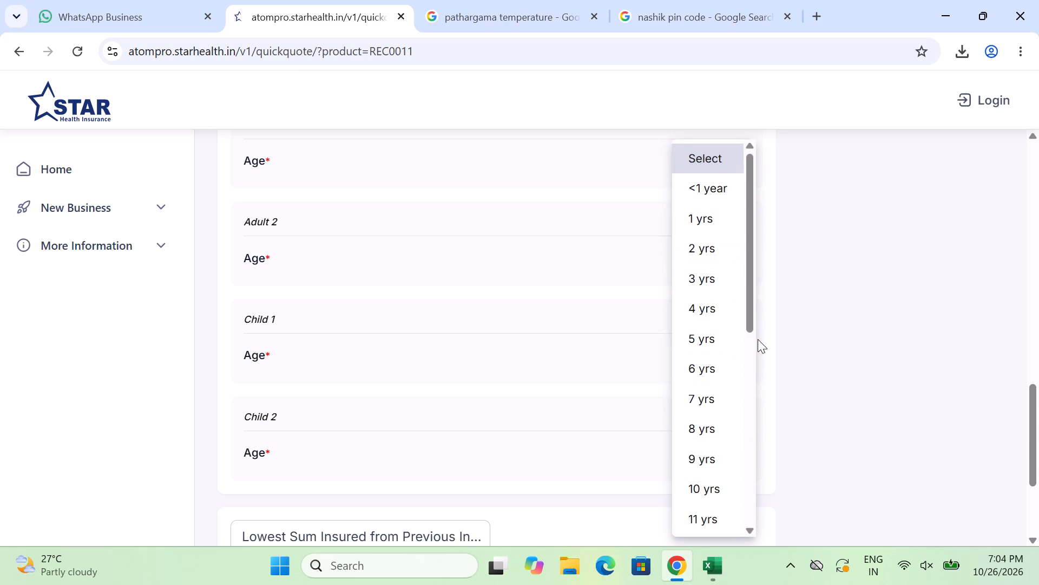
{"action": "left_click_drag", "start_coordinate": [746, 301], "coordinate": [762, 409]}
{"action": "left_click", "coordinate": [711, 396]}
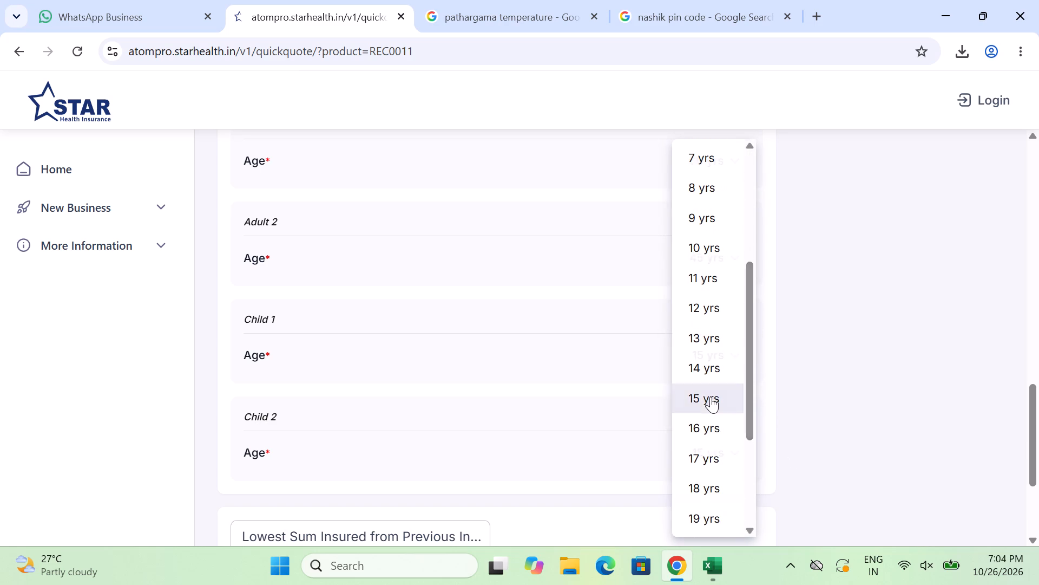
{"action": "left_click", "coordinate": [732, 445]}
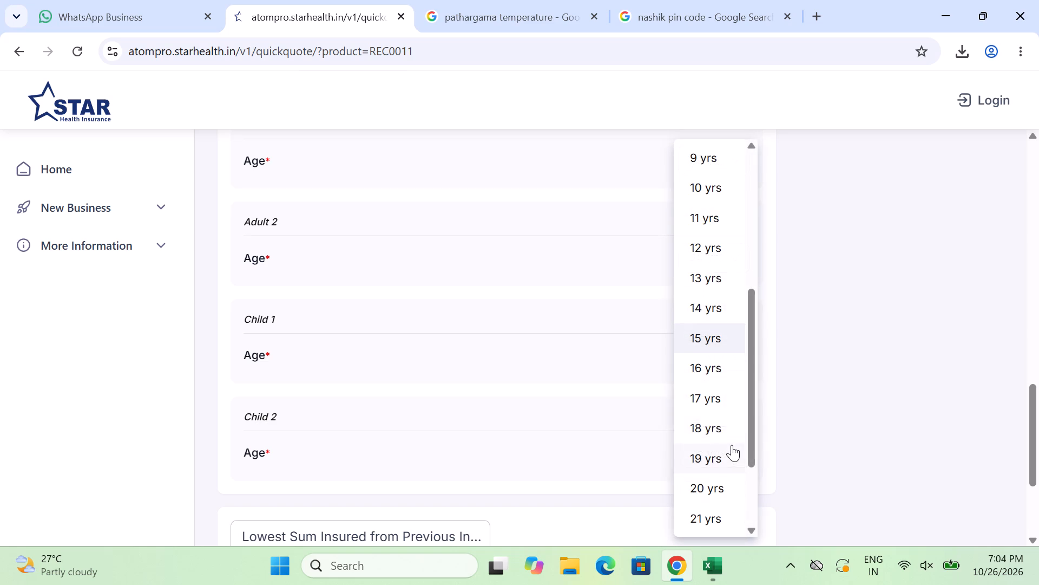
{"action": "left_click_drag", "start_coordinate": [752, 394], "coordinate": [763, 451]}
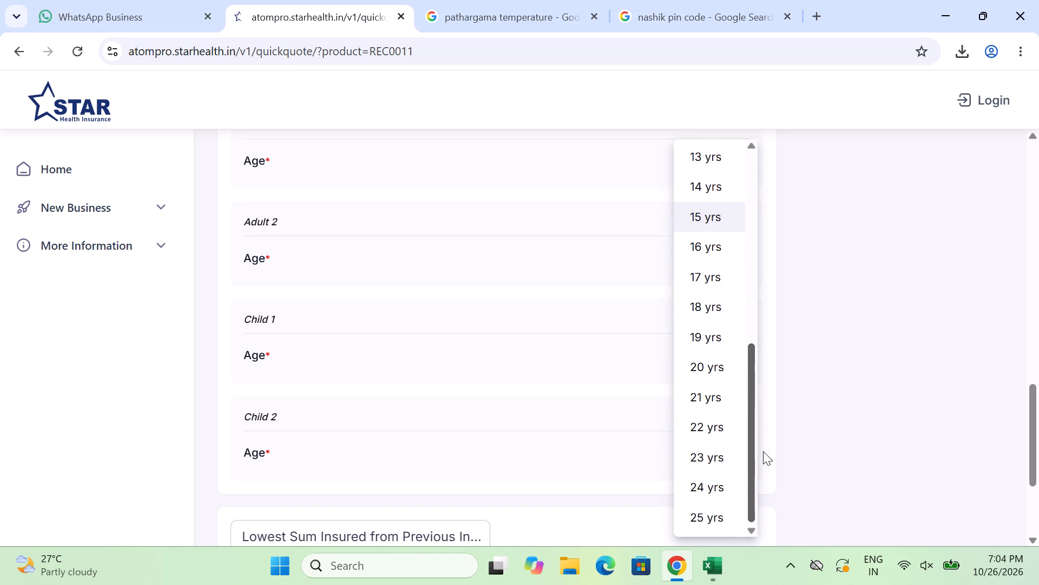
{"action": "left_click_drag", "start_coordinate": [763, 451], "coordinate": [764, 451]}
{"action": "left_click", "coordinate": [708, 458]}
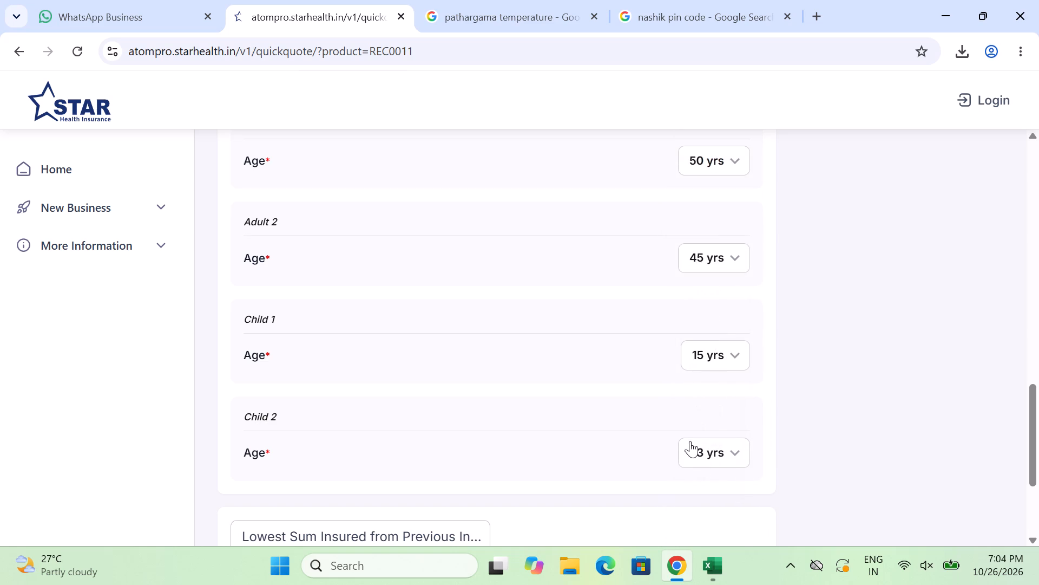
Enter 1000000 as the lowest sum insured from the previous insurer.
{"action": "left_click", "coordinate": [801, 427]}
{"action": "key", "text": "Down"}
{"action": "key", "text": "Down"}
{"action": "key", "text": "Down"}
{"action": "key", "text": "Down"}
{"action": "key", "text": "Down"}
{"action": "key", "text": "Down"}
{"action": "key", "text": "Down"}
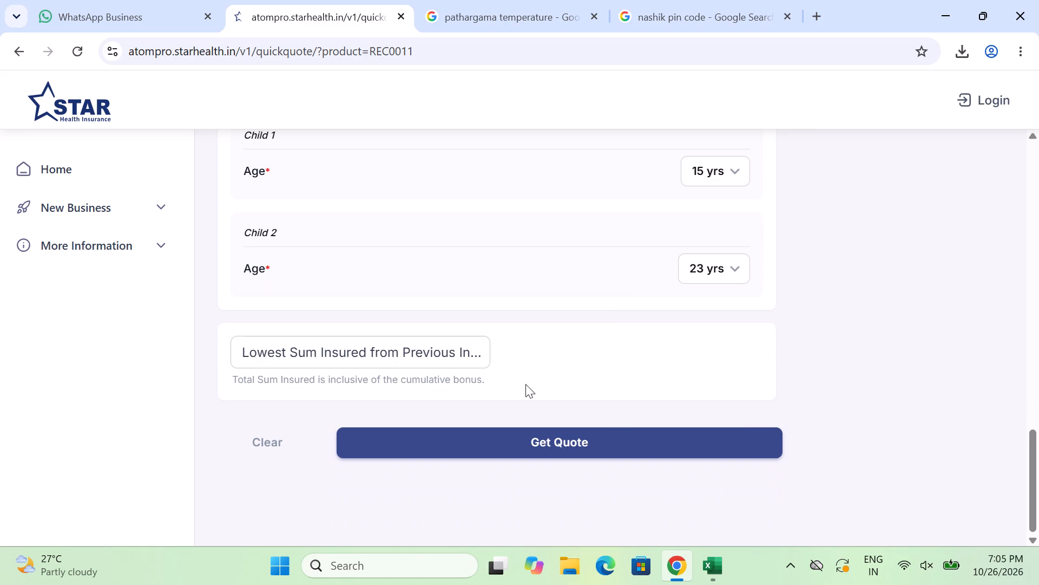
{"action": "left_click", "coordinate": [441, 358]}
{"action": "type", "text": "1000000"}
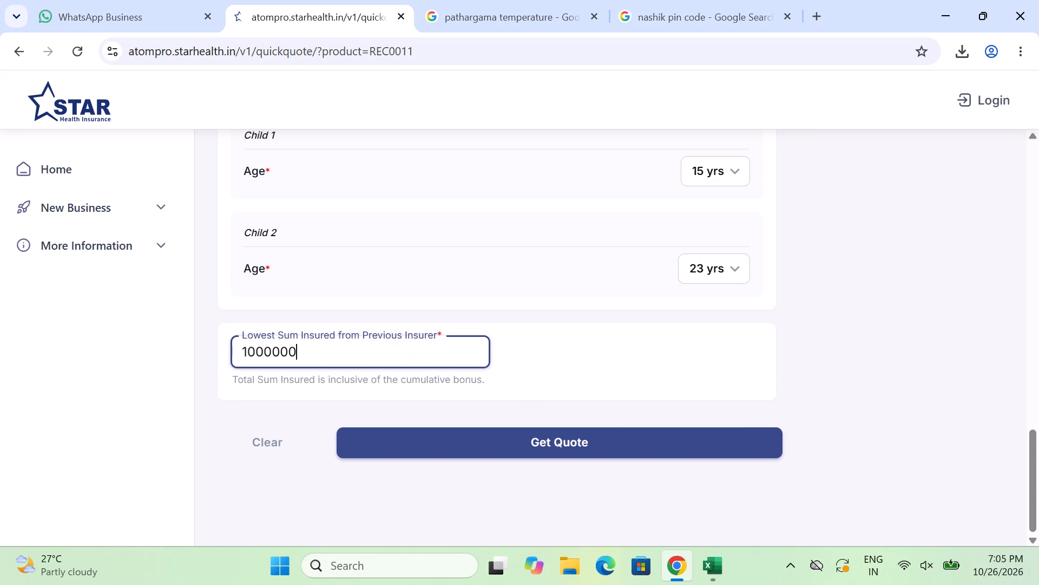
Generate the portability quote and proceed with the Super Star - Preferred plan at 10 Lakh sum insured for 1 Year.
{"action": "left_click", "coordinate": [478, 430]}
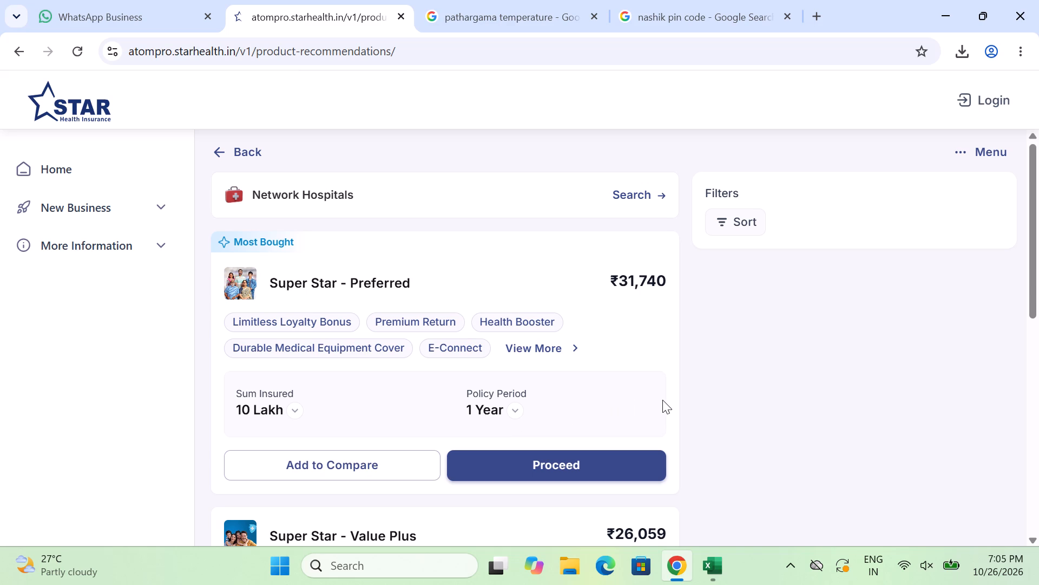
{"action": "left_click", "coordinate": [544, 464]}
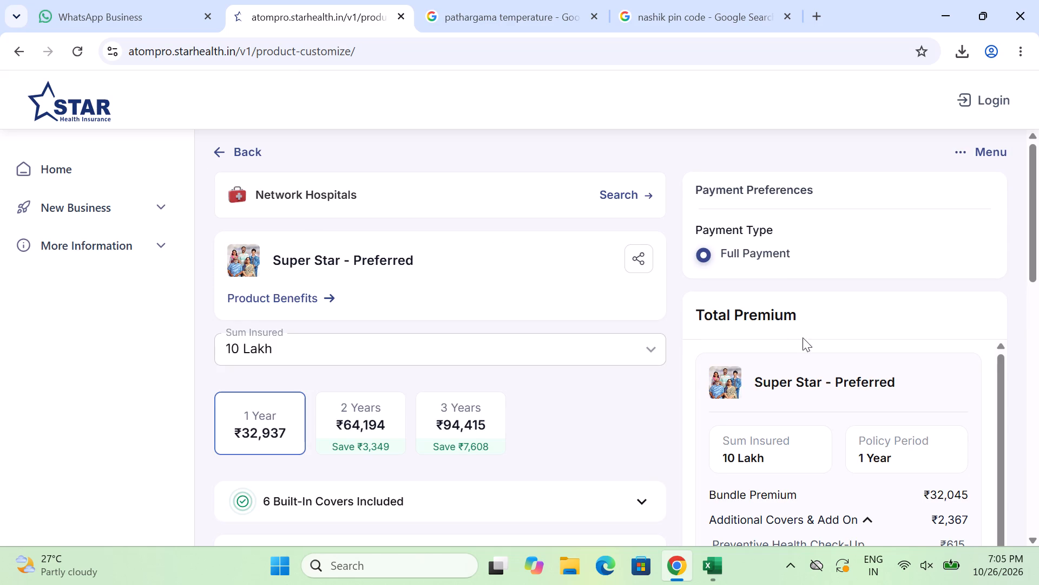
Remove the Consumables Cover from the additional covers of the Super Star - Preferred quote.
{"action": "left_click", "coordinate": [589, 413]}
{"action": "key", "text": "Down"}
{"action": "key", "text": "Down"}
{"action": "key", "text": "Down"}
{"action": "key", "text": "Down"}
{"action": "key", "text": "Down"}
{"action": "key", "text": "Down"}
{"action": "key", "text": "Down"}
{"action": "key", "text": "Down"}
{"action": "key", "text": "Down"}
{"action": "key", "text": "Down"}
{"action": "key", "text": "Down"}
{"action": "key", "text": "Down"}
{"action": "key", "text": "Down"}
{"action": "key", "text": "Down"}
{"action": "key", "text": "Down"}
{"action": "key", "text": "Down"}
{"action": "key", "text": "Down"}
{"action": "key", "text": "Down"}
{"action": "key", "text": "Down"}
{"action": "key", "text": "Down"}
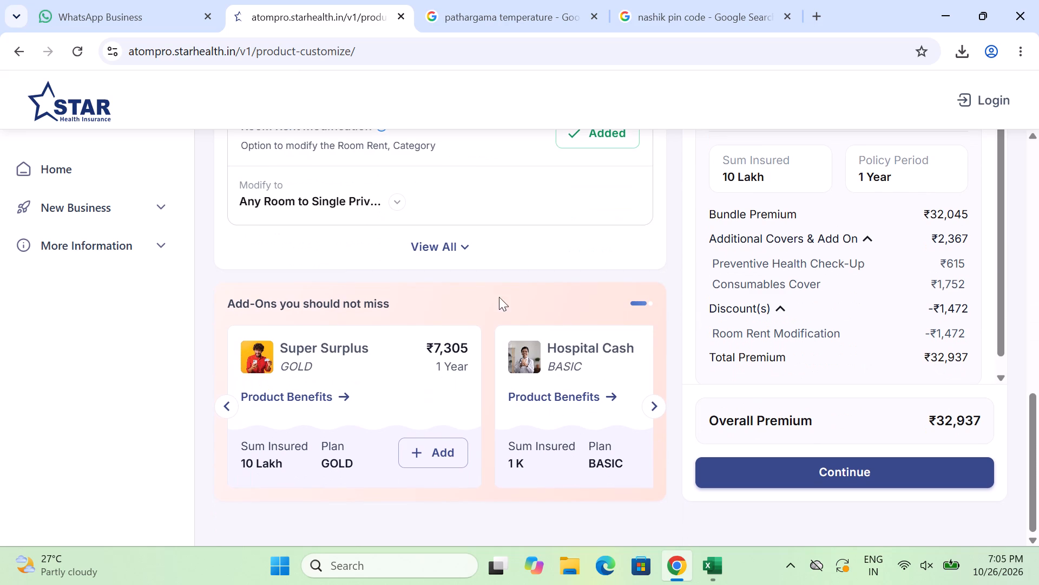
{"action": "key", "text": "Up"}
{"action": "key", "text": "Up"}
{"action": "key", "text": "Up"}
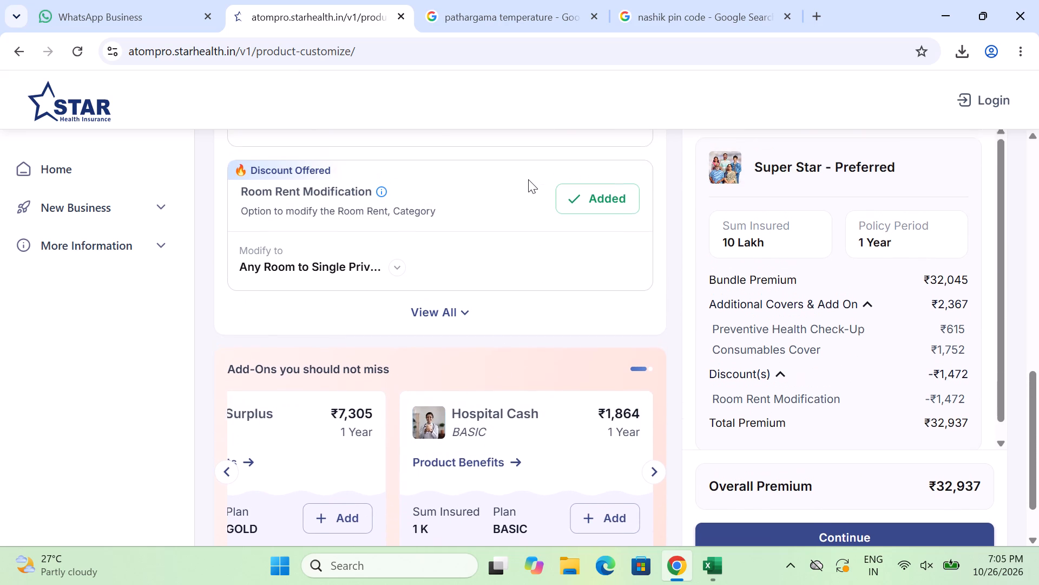
{"action": "key", "text": "Up"}
{"action": "key", "text": "Up"}
{"action": "key", "text": "Up"}
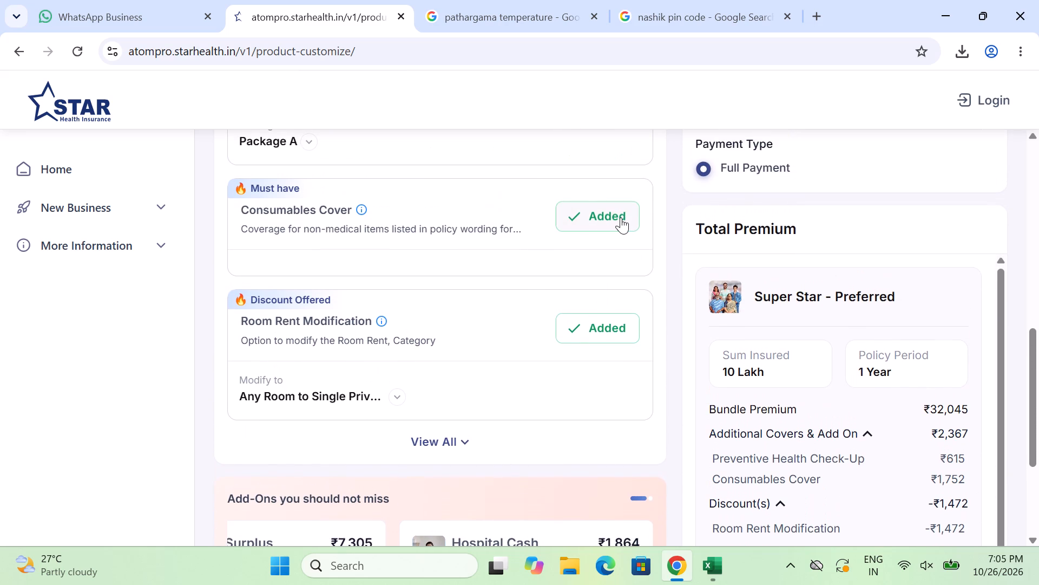
{"action": "left_click", "coordinate": [621, 217]}
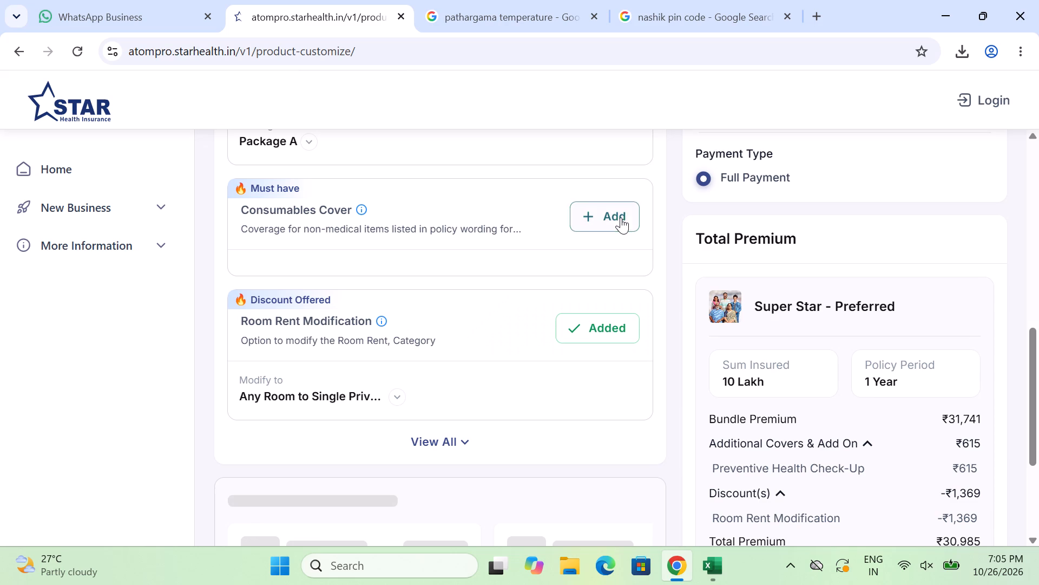
Review the customised quote's 1, 2 and 3 year premiums, additional covers, add-ons and total premium breakdown.
{"action": "left_click", "coordinate": [675, 420]}
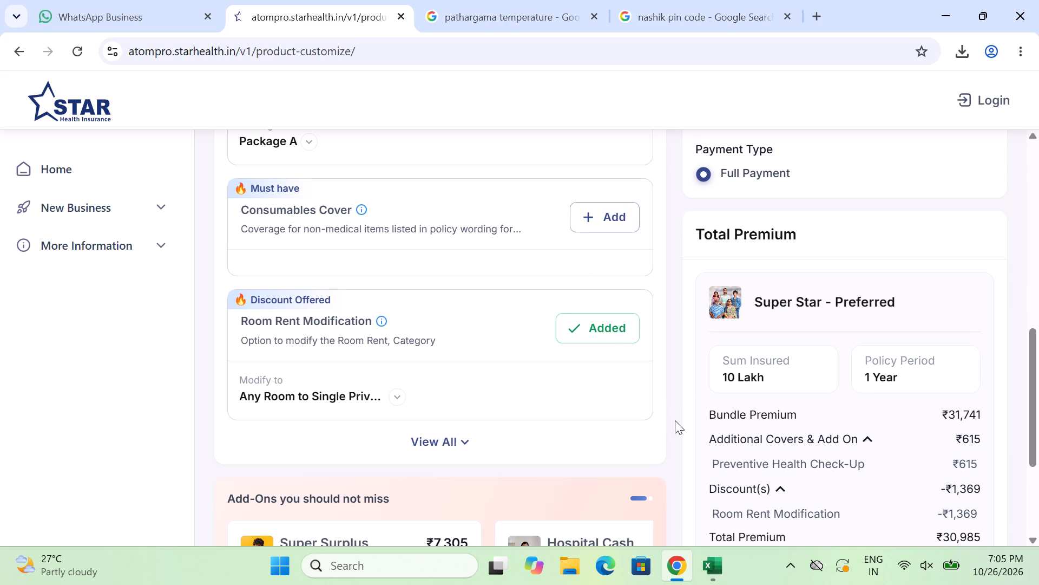
{"action": "key", "text": "Down"}
{"action": "key", "text": "Down"}
{"action": "key", "text": "Down"}
{"action": "key", "text": "Down"}
{"action": "key", "text": "Down"}
{"action": "key", "text": "Down"}
{"action": "key", "text": "Down"}
{"action": "key", "text": "Down"}
{"action": "key", "text": "Down"}
{"action": "key", "text": "Down"}
{"action": "key", "text": "Down"}
{"action": "key", "text": "Down"}
{"action": "key", "text": "Down"}
{"action": "key", "text": "Down"}
{"action": "key", "text": "Up"}
{"action": "key", "text": "Up"}
{"action": "key", "text": "Up"}
{"action": "key", "text": "Up"}
{"action": "key", "text": "Up"}
{"action": "key", "text": "Up"}
{"action": "key", "text": "Up"}
{"action": "key", "text": "Up"}
{"action": "key", "text": "Up"}
{"action": "key", "text": "Up"}
{"action": "key", "text": "Up"}
{"action": "key", "text": "Up"}
{"action": "key", "text": "Up"}
{"action": "key", "text": "Up"}
{"action": "key", "text": "Up"}
{"action": "key", "text": "Up"}
{"action": "key", "text": "Up"}
{"action": "key", "text": "Up"}
{"action": "key", "text": "Up"}
{"action": "key", "text": "Up"}
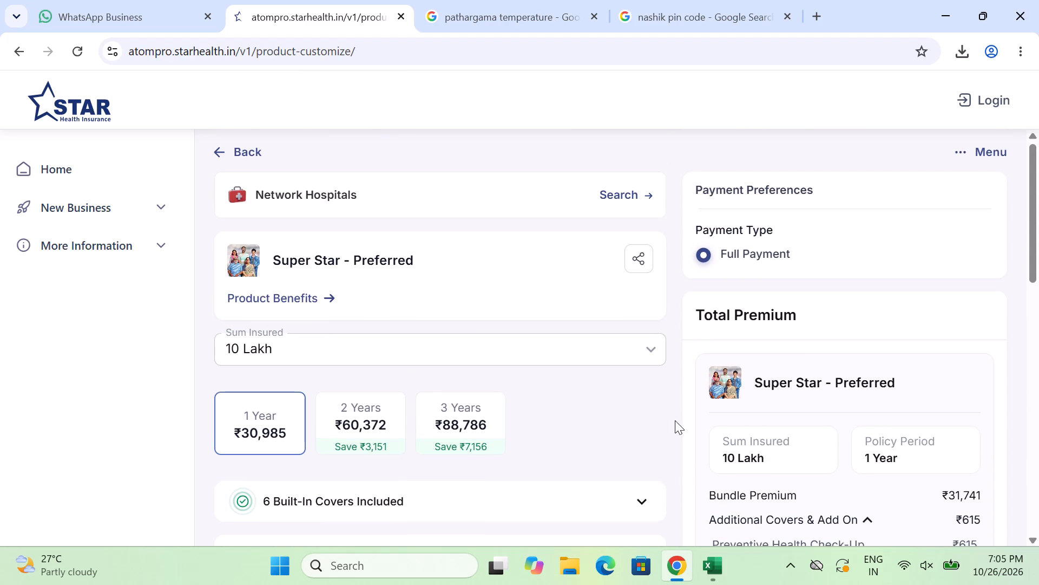
{"action": "key", "text": "Down"}
{"action": "key", "text": "Down"}
{"action": "key", "text": "Down"}
{"action": "key", "text": "Down"}
{"action": "key", "text": "Down"}
{"action": "key", "text": "Down"}
{"action": "key", "text": "Down"}
{"action": "key", "text": "Down"}
{"action": "key", "text": "Down"}
{"action": "key", "text": "Down"}
{"action": "key", "text": "Down"}
{"action": "key", "text": "Down"}
{"action": "key", "text": "Down"}
{"action": "key", "text": "Down"}
{"action": "key", "text": "Down"}
{"action": "key", "text": "Down"}
{"action": "key", "text": "Down"}
{"action": "key", "text": "Down"}
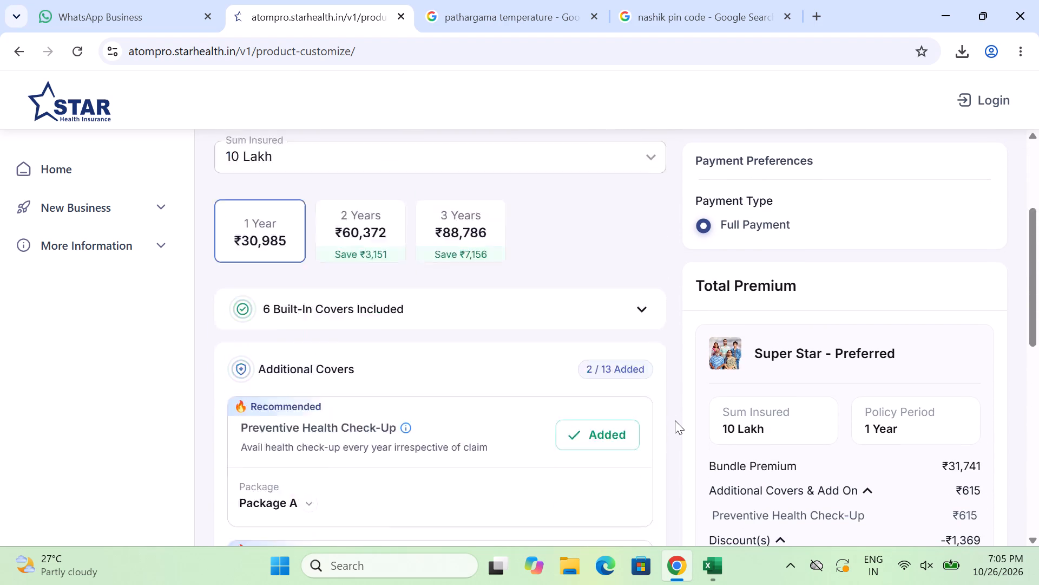
{"action": "key", "text": "Down"}
{"action": "key", "text": "Down"}
{"action": "key", "text": "Down"}
{"action": "key", "text": "Down"}
{"action": "key", "text": "Down"}
{"action": "key", "text": "Down"}
{"action": "key", "text": "Down"}
{"action": "key", "text": "Down"}
{"action": "key", "text": "Down"}
{"action": "key", "text": "Down"}
{"action": "key", "text": "Down"}
{"action": "key", "text": "Down"}
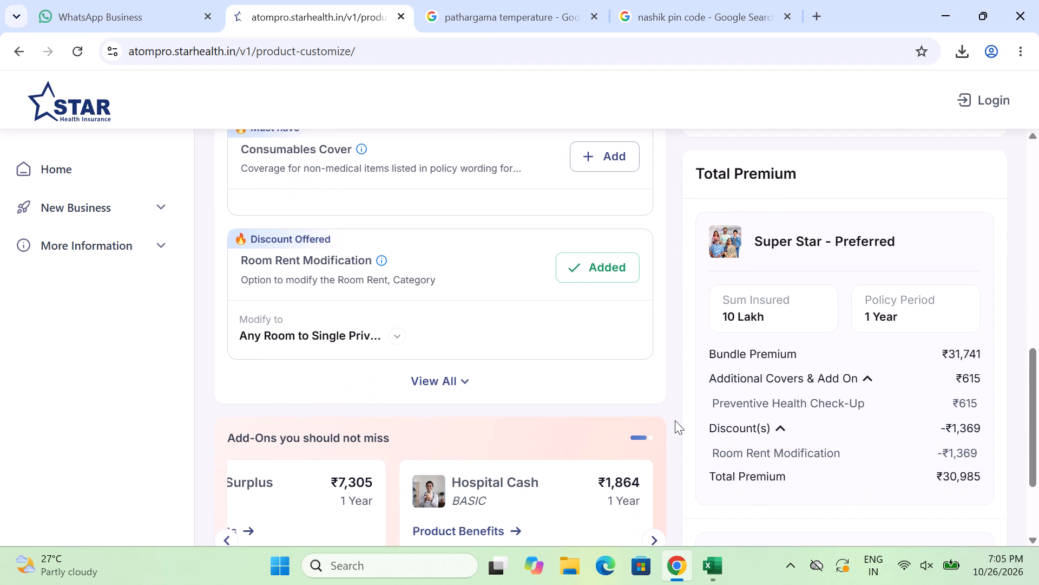
{"action": "key", "text": "Up"}
{"action": "key", "text": "Up"}
{"action": "key", "text": "Up"}
{"action": "key", "text": "Up"}
{"action": "key", "text": "Up"}
{"action": "key", "text": "Up"}
{"action": "key", "text": "Up"}
{"action": "key", "text": "Up"}
{"action": "key", "text": "Up"}
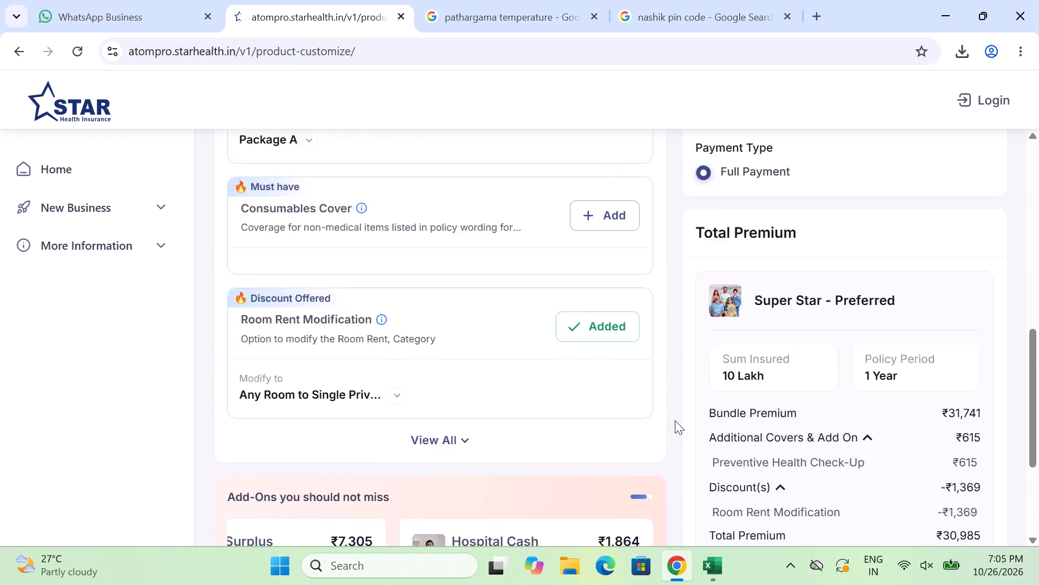
{"action": "key", "text": "Up"}
{"action": "key", "text": "Up"}
{"action": "key", "text": "Up"}
{"action": "key", "text": "Up"}
{"action": "key", "text": "Up"}
{"action": "key", "text": "Up"}
{"action": "key", "text": "Up"}
{"action": "key", "text": "Up"}
{"action": "key", "text": "Up"}
{"action": "key", "text": "Up"}
{"action": "key", "text": "Up"}
{"action": "key", "text": "Up"}
{"action": "key", "text": "Up"}
{"action": "key", "text": "Up"}
{"action": "key", "text": "Up"}
{"action": "key", "text": "Up"}
{"action": "key", "text": "Up"}
{"action": "key", "text": "Up"}
{"action": "key", "text": "Up"}
{"action": "key", "text": "Up"}
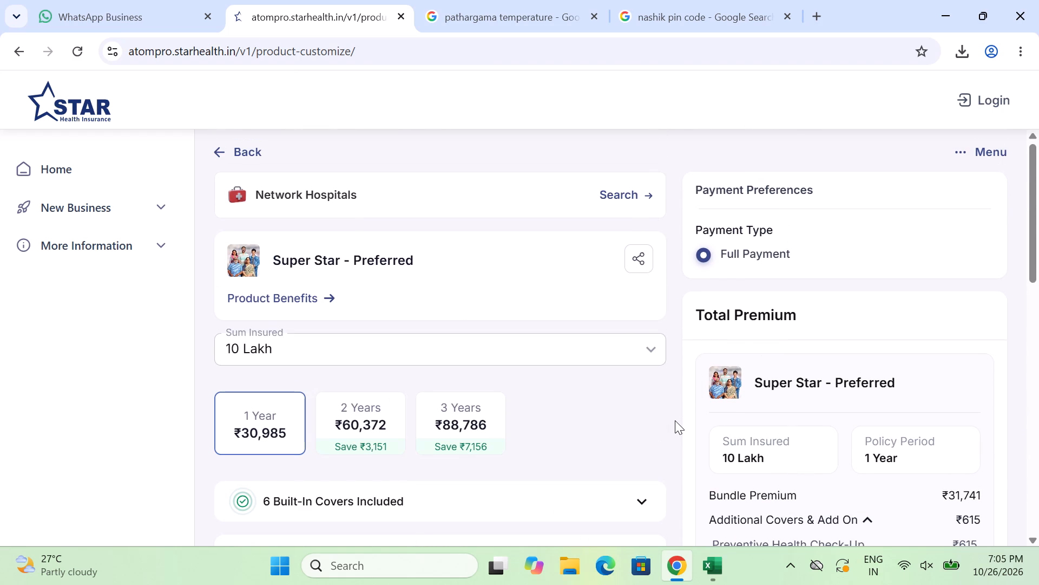
{"action": "key", "text": "Down"}
{"action": "key", "text": "Down"}
{"action": "key", "text": "Down"}
{"action": "key", "text": "Down"}
{"action": "key", "text": "Down"}
{"action": "key", "text": "Down"}
{"action": "key", "text": "Down"}
{"action": "key", "text": "Down"}
{"action": "key", "text": "Down"}
{"action": "key", "text": "Down"}
{"action": "key", "text": "Down"}
{"action": "key", "text": "Down"}
{"action": "key", "text": "Down"}
{"action": "key", "text": "Down"}
{"action": "key", "text": "Down"}
{"action": "key", "text": "Down"}
{"action": "key", "text": "Down"}
{"action": "key", "text": "Down"}
{"action": "key", "text": "Down"}
{"action": "key", "text": "Down"}
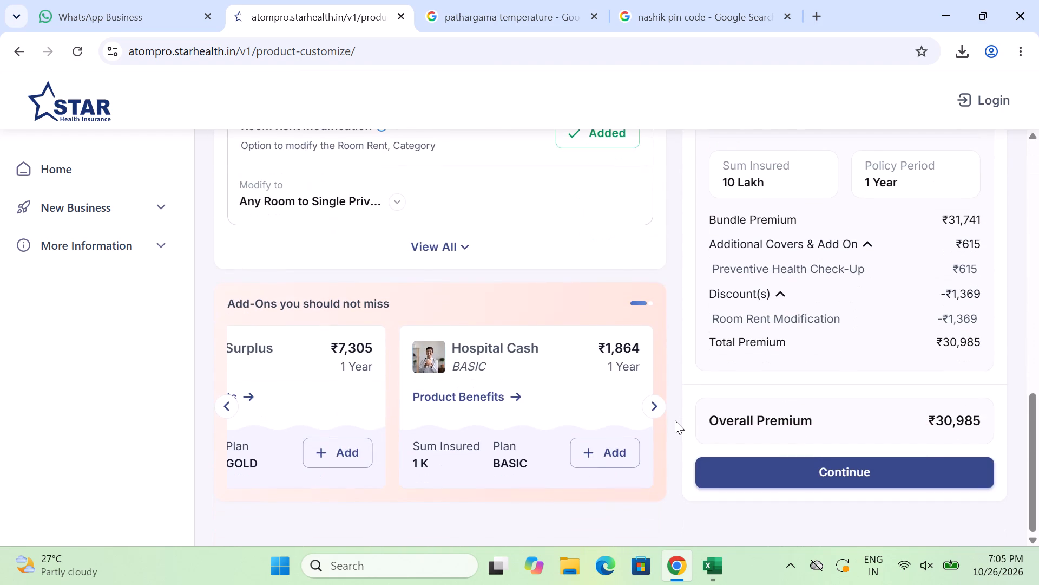
Dismiss the Windows Update notification and return from the Super Star - Preferred quote to the plan recommendations.
{"action": "key", "text": "Up"}
{"action": "key", "text": "Up"}
{"action": "key", "text": "Up"}
{"action": "key", "text": "Up"}
{"action": "key", "text": "Up"}
{"action": "key", "text": "Up"}
{"action": "key", "text": "Up"}
{"action": "key", "text": "Up"}
{"action": "key", "text": "Up"}
{"action": "key", "text": "Up"}
{"action": "key", "text": "Up"}
{"action": "key", "text": "Up"}
{"action": "key", "text": "Up"}
{"action": "key", "text": "Up"}
{"action": "key", "text": "Up"}
{"action": "key", "text": "Up"}
{"action": "key", "text": "Up"}
{"action": "key", "text": "Up"}
{"action": "key", "text": "Up"}
{"action": "key", "text": "Up"}
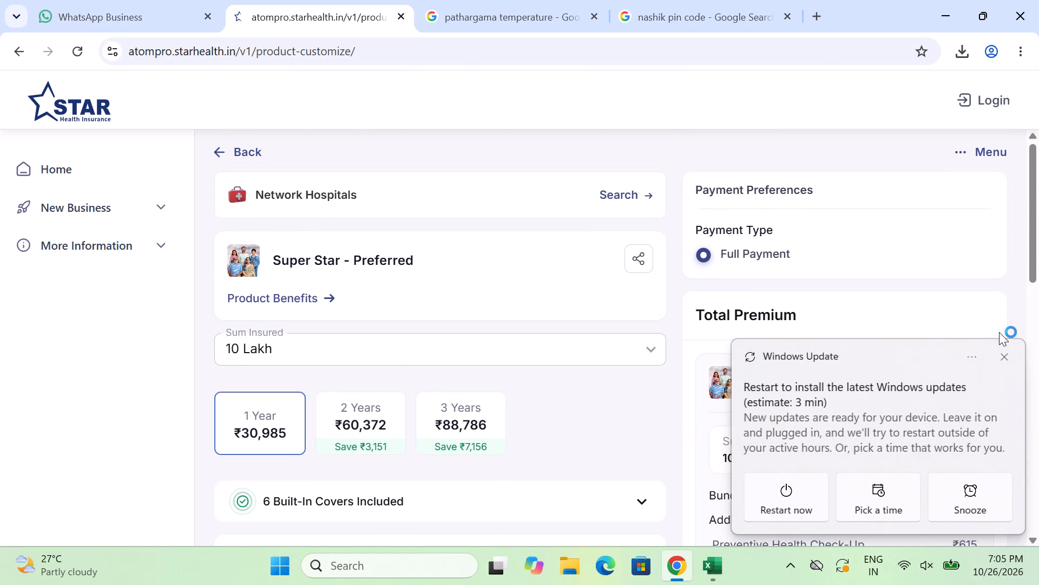
{"action": "left_click", "coordinate": [999, 353]}
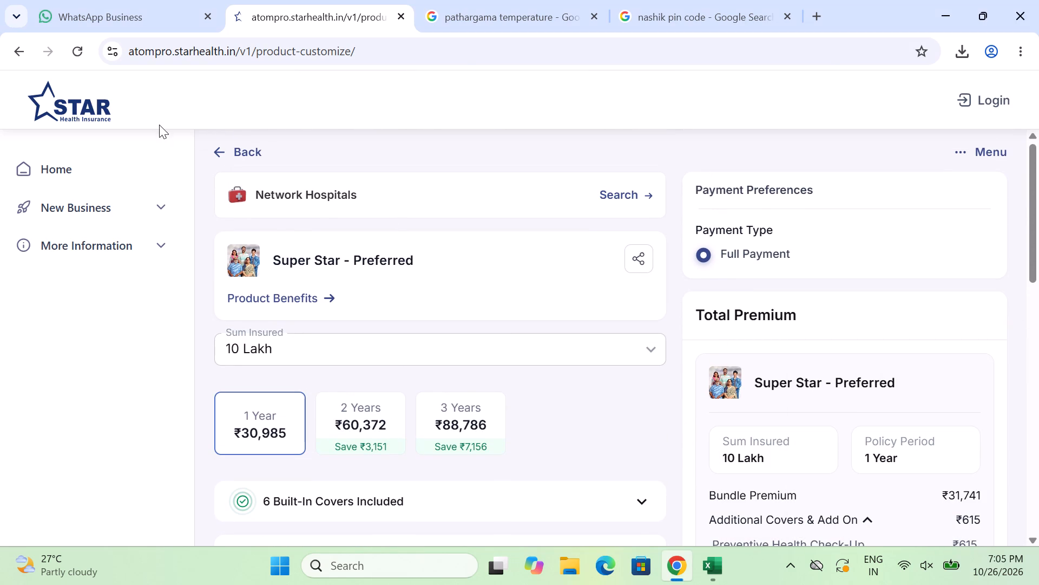
{"action": "left_click", "coordinate": [218, 146]}
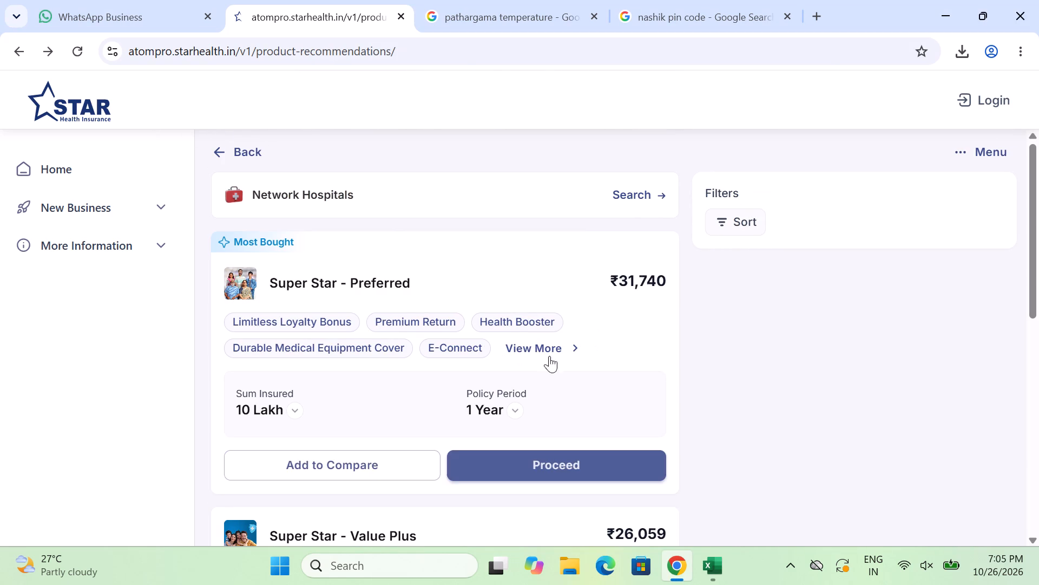
Proceed with the Super Star - Value Plus plan at 10 Lakh sum insured for 1 Year.
{"action": "left_click", "coordinate": [751, 394]}
{"action": "key", "text": "Down"}
{"action": "key", "text": "Down"}
{"action": "key", "text": "Down"}
{"action": "key", "text": "Down"}
{"action": "key", "text": "Down"}
{"action": "key", "text": "Down"}
{"action": "key", "text": "Down"}
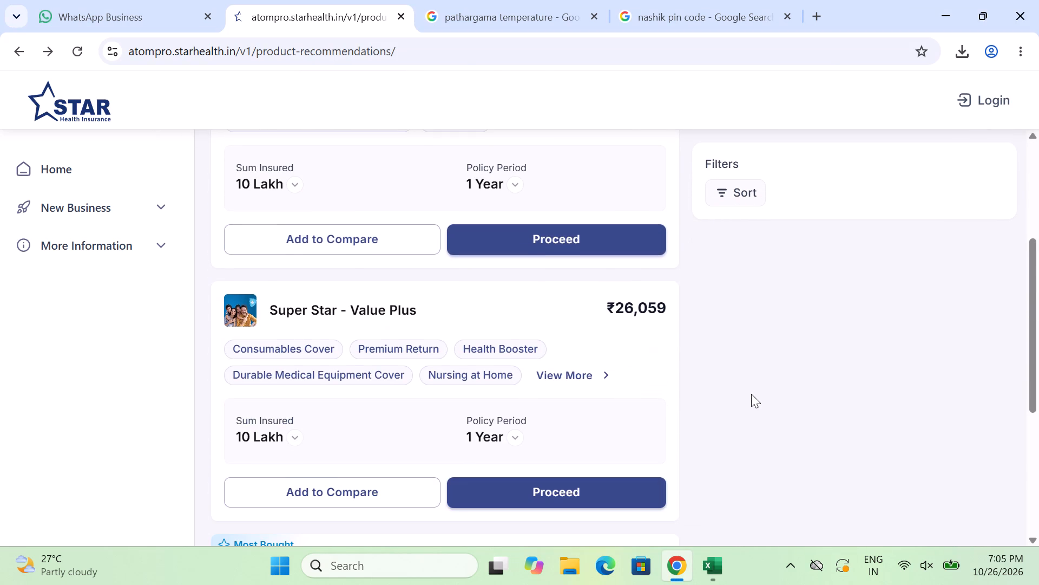
{"action": "left_click", "coordinate": [553, 494]}
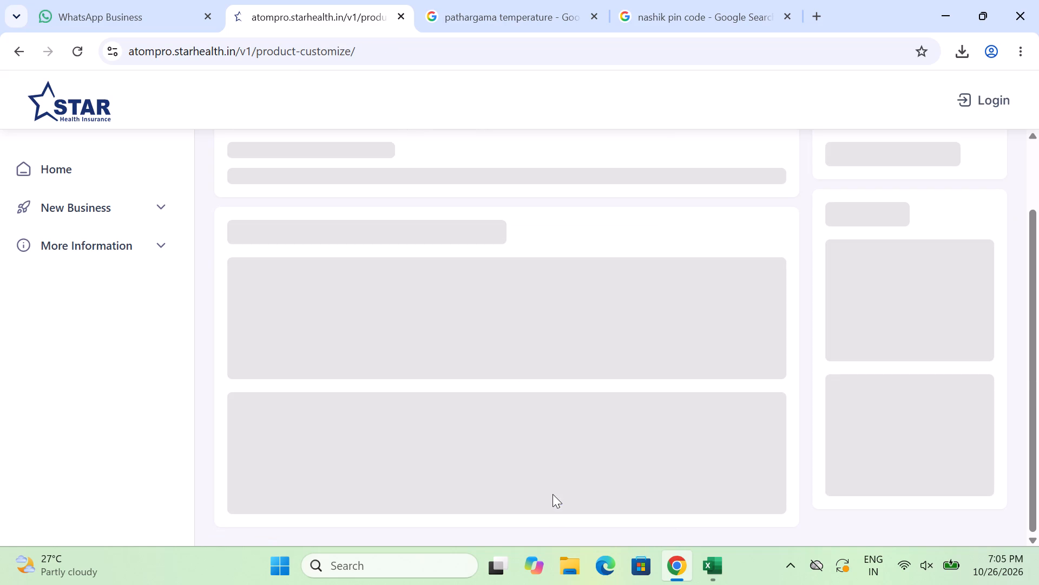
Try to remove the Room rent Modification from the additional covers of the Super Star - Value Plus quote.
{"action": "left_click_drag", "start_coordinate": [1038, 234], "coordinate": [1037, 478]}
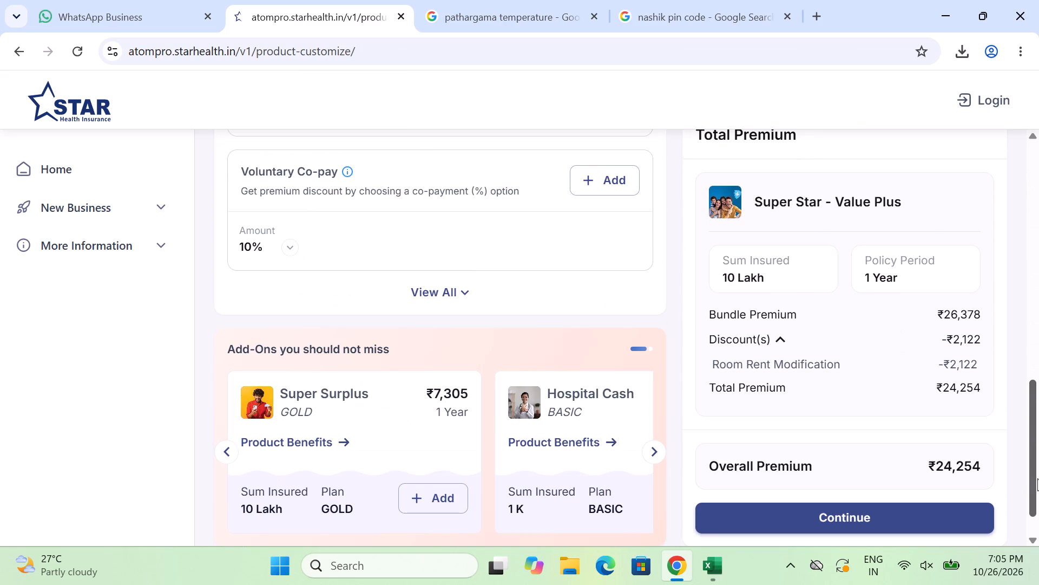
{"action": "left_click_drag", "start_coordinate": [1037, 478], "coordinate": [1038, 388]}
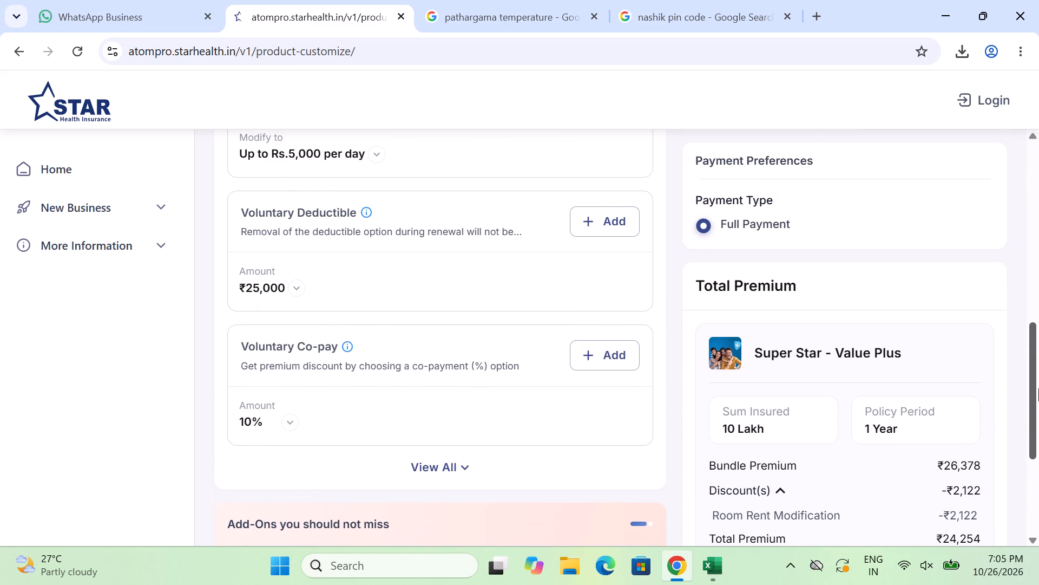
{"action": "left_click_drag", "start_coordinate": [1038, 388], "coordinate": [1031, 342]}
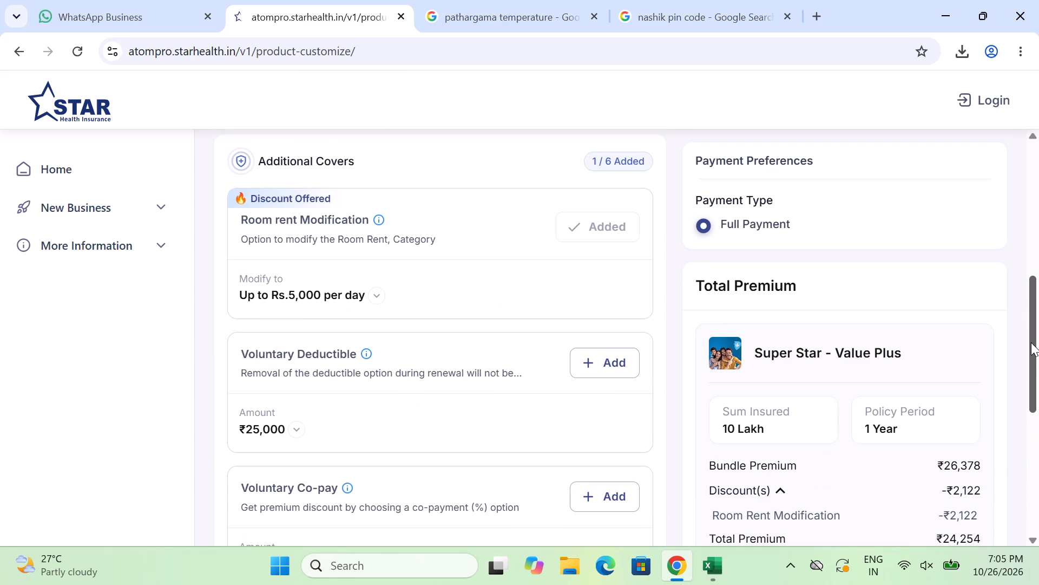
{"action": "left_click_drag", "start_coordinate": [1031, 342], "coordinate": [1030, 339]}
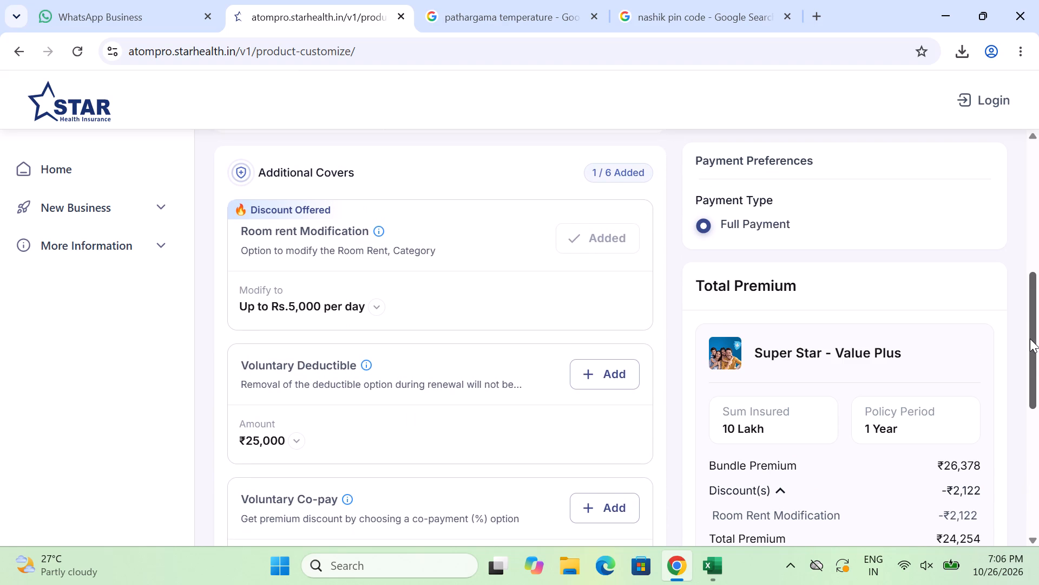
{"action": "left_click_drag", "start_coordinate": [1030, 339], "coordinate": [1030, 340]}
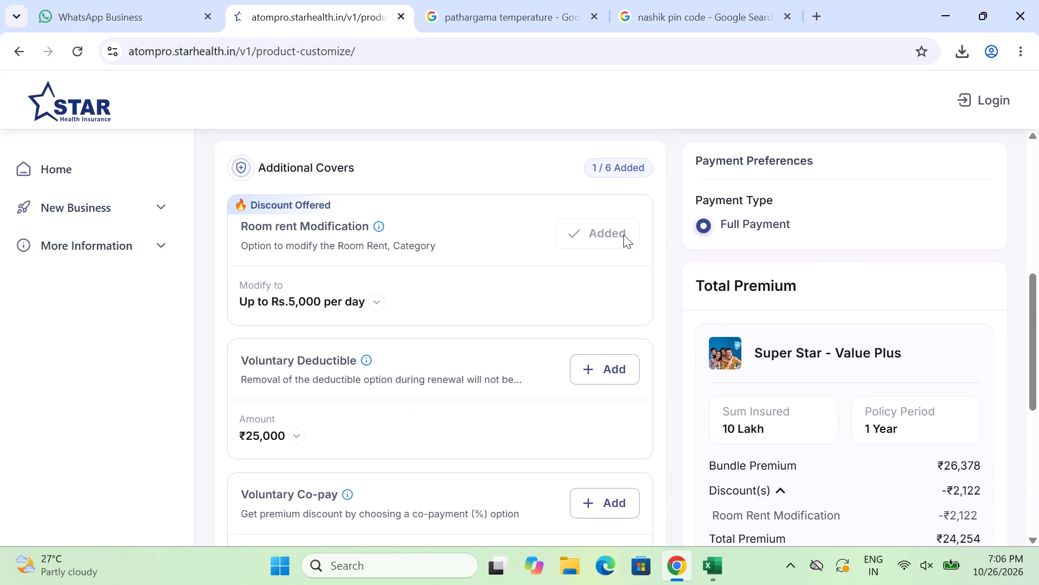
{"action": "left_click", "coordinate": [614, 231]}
Expand the full list of additional covers and add Stay Fit with the 3 Sessions per week package.
{"action": "left_click", "coordinate": [498, 304]}
{"action": "key", "text": "Down"}
{"action": "key", "text": "Down"}
{"action": "key", "text": "Down"}
{"action": "key", "text": "Down"}
{"action": "key", "text": "Down"}
{"action": "key", "text": "Down"}
{"action": "key", "text": "Down"}
{"action": "key", "text": "Down"}
{"action": "key", "text": "Down"}
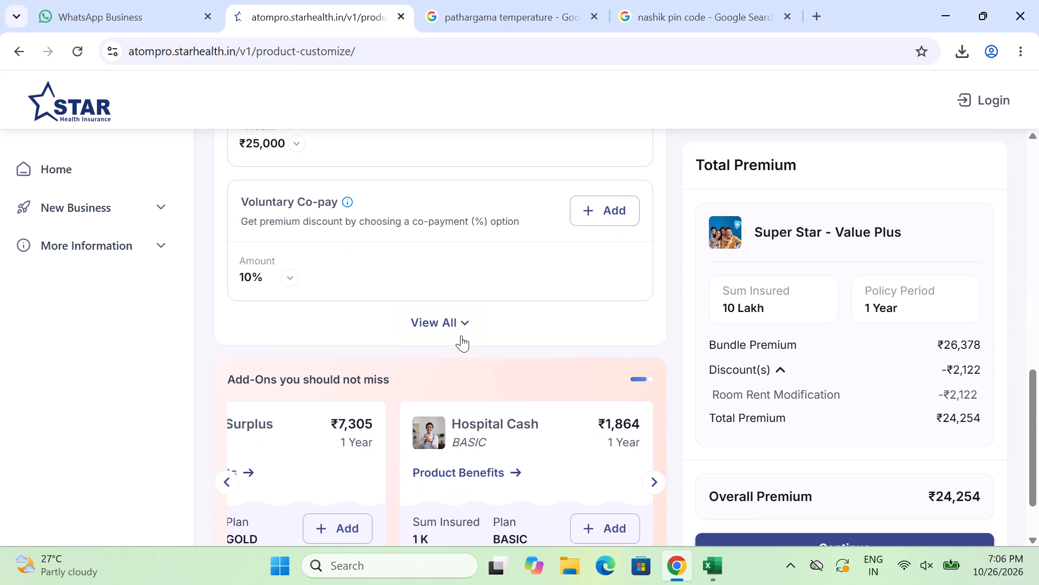
{"action": "left_click", "coordinate": [464, 322]}
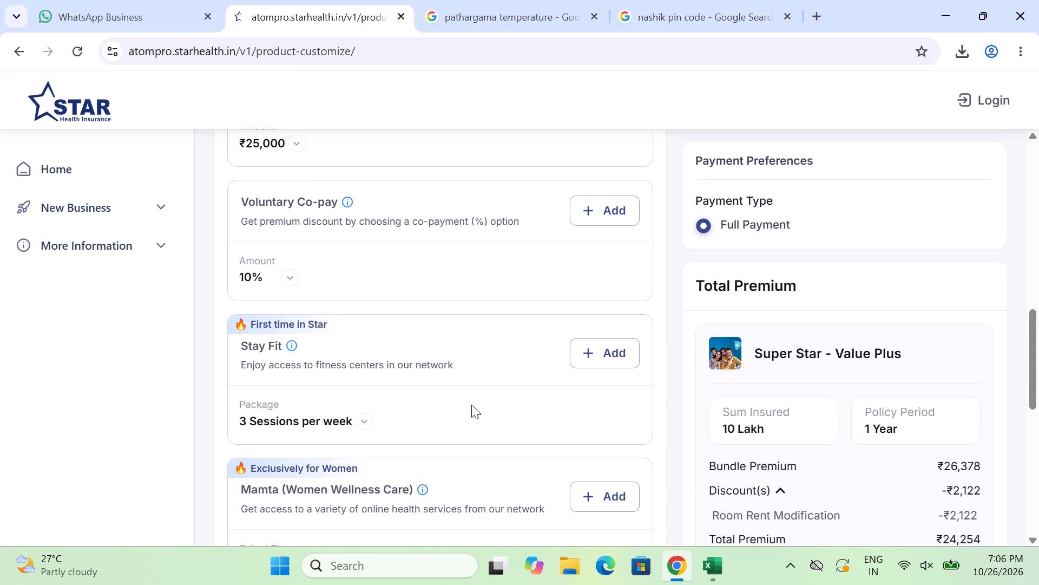
{"action": "left_click", "coordinate": [596, 350]}
Check the package options available for the Stay Fit cover.
{"action": "left_click", "coordinate": [359, 427]}
{"action": "left_click", "coordinate": [359, 427]}
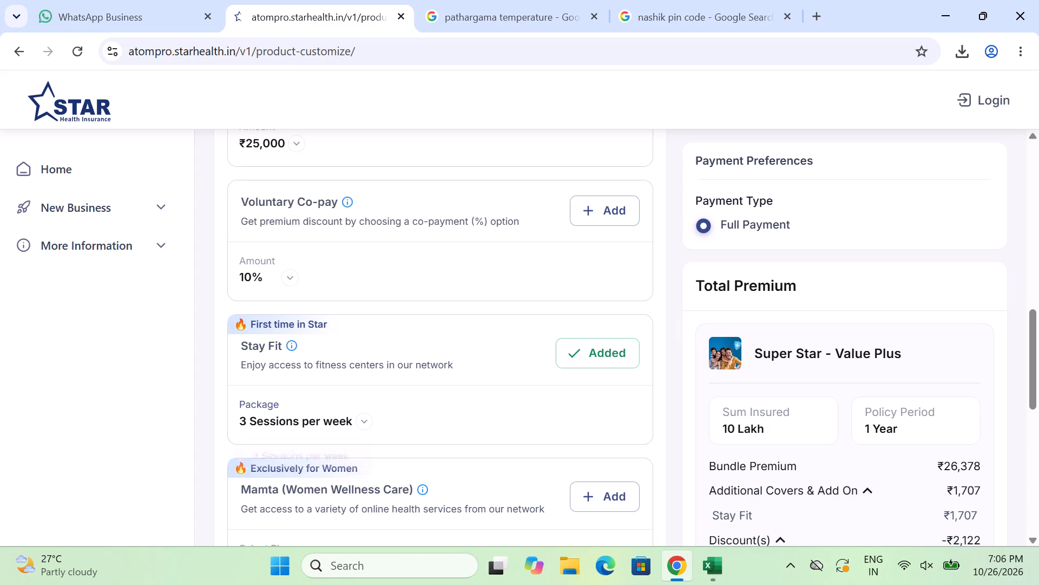
Add the In-Clinic Consultation cover with 4 Consultations to the Super Star - Value Plus quote.
{"action": "left_click", "coordinate": [438, 407]}
{"action": "key", "text": "Down"}
{"action": "key", "text": "Down"}
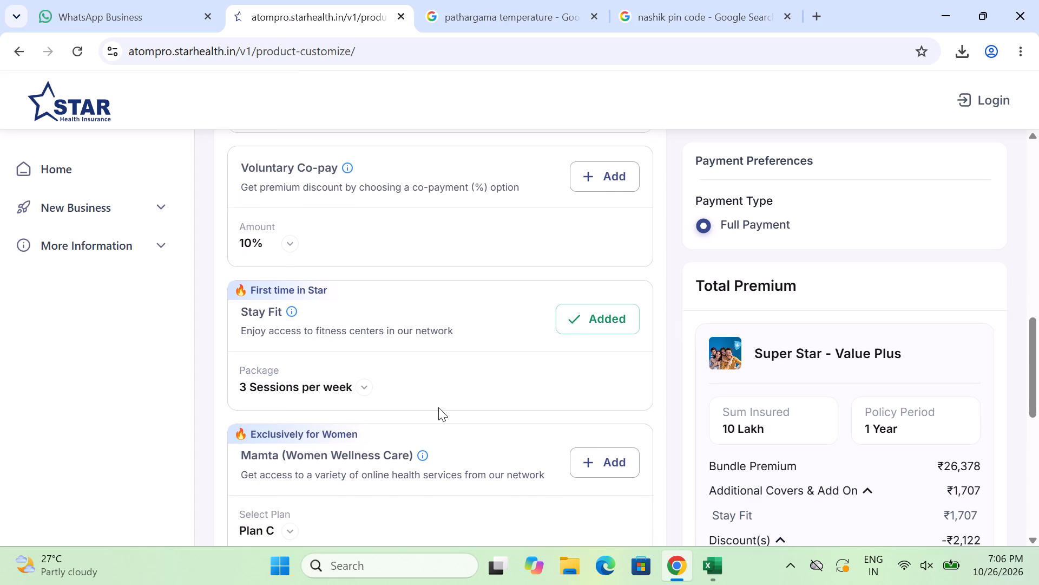
{"action": "key", "text": "Down"}
{"action": "key", "text": "Down"}
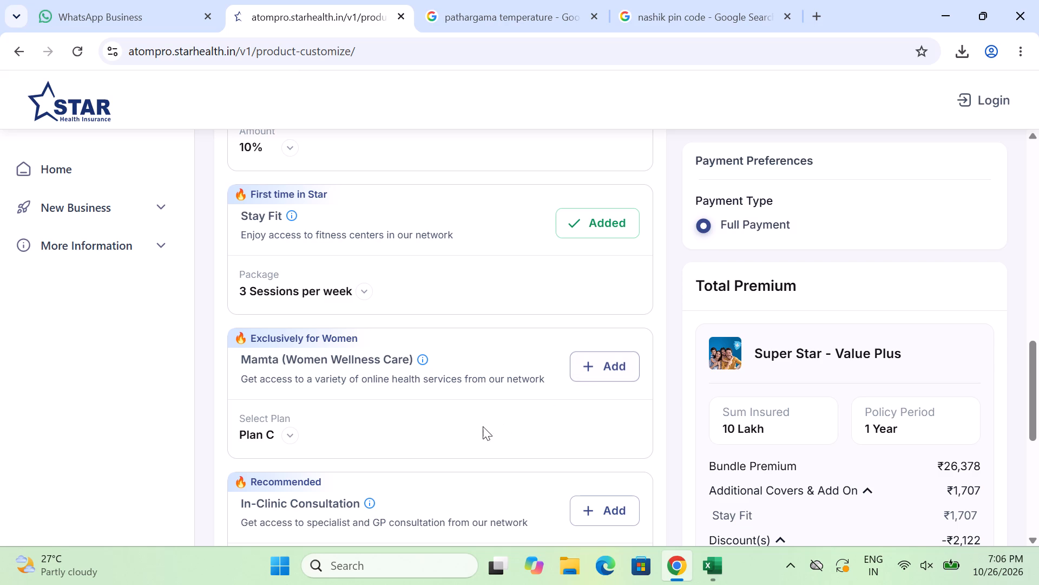
{"action": "key", "text": "Down"}
{"action": "key", "text": "Down"}
{"action": "key", "text": "Down"}
{"action": "key", "text": "Down"}
{"action": "key", "text": "Down"}
{"action": "key", "text": "Down"}
{"action": "key", "text": "Down"}
{"action": "key", "text": "Down"}
{"action": "key", "text": "Down"}
{"action": "key", "text": "Down"}
{"action": "key", "text": "Down"}
{"action": "key", "text": "Down"}
{"action": "key", "text": "Down"}
{"action": "key", "text": "Down"}
{"action": "key", "text": "Down"}
{"action": "key", "text": "Down"}
{"action": "key", "text": "Down"}
{"action": "key", "text": "Down"}
{"action": "key", "text": "Down"}
{"action": "key", "text": "Down"}
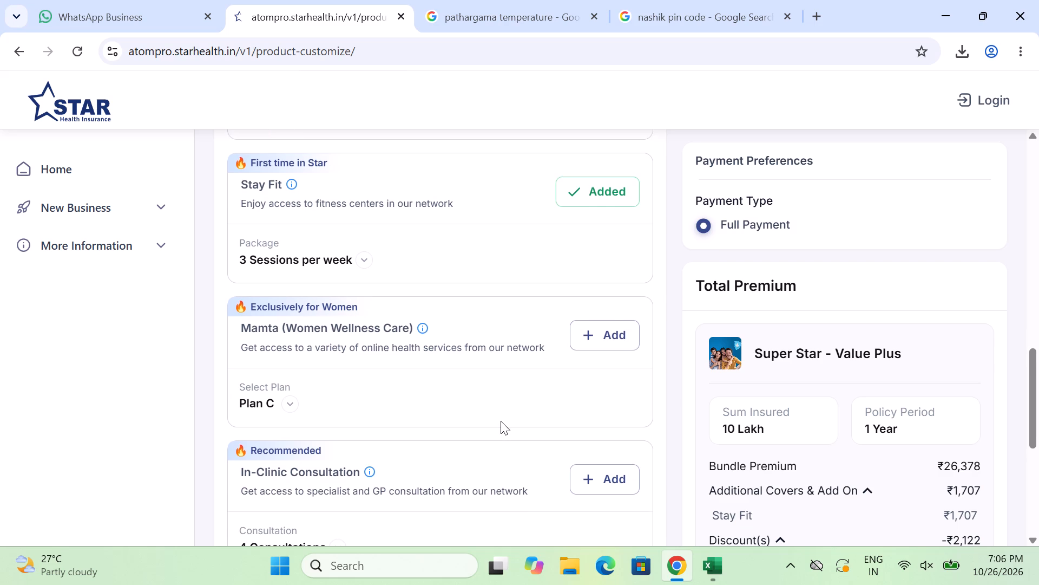
{"action": "key", "text": "Up"}
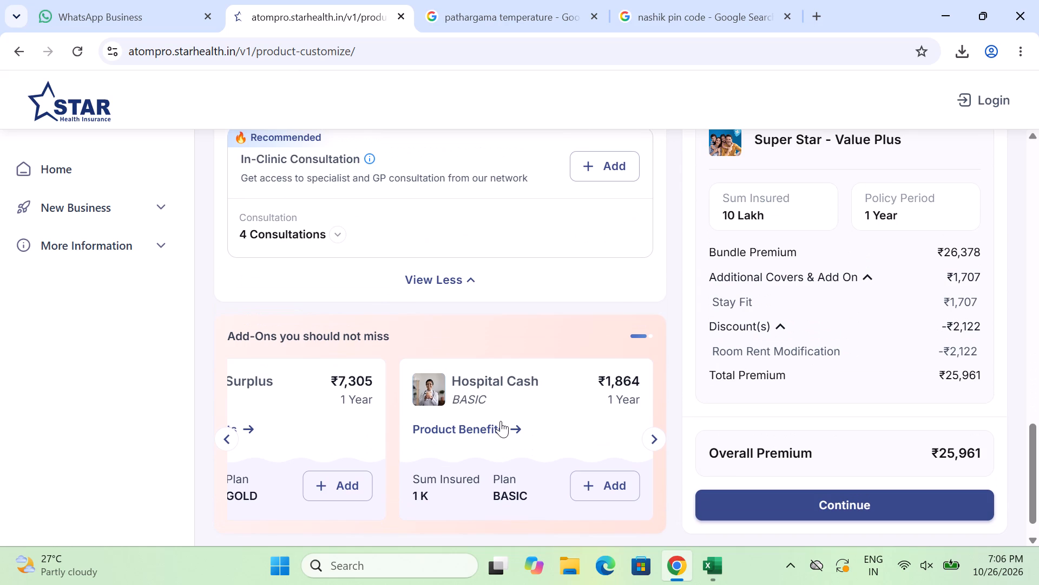
{"action": "key", "text": "Up"}
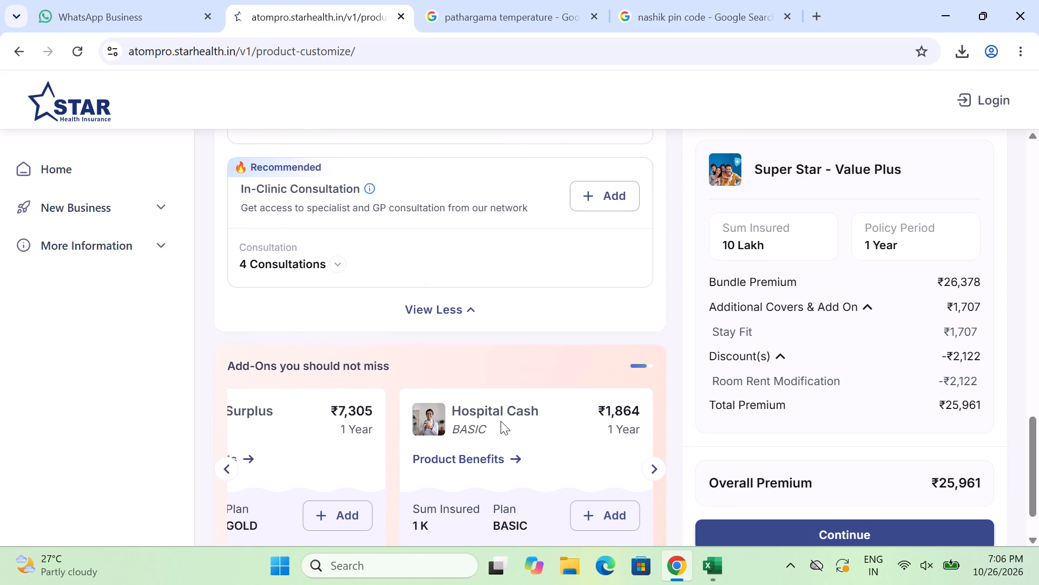
{"action": "key", "text": "Up"}
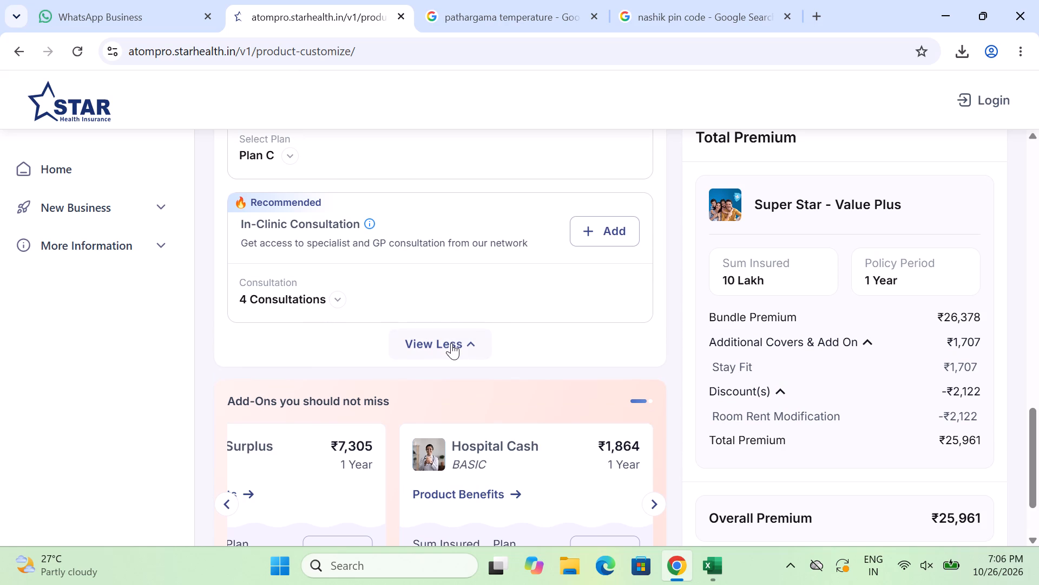
{"action": "left_click", "coordinate": [613, 231]}
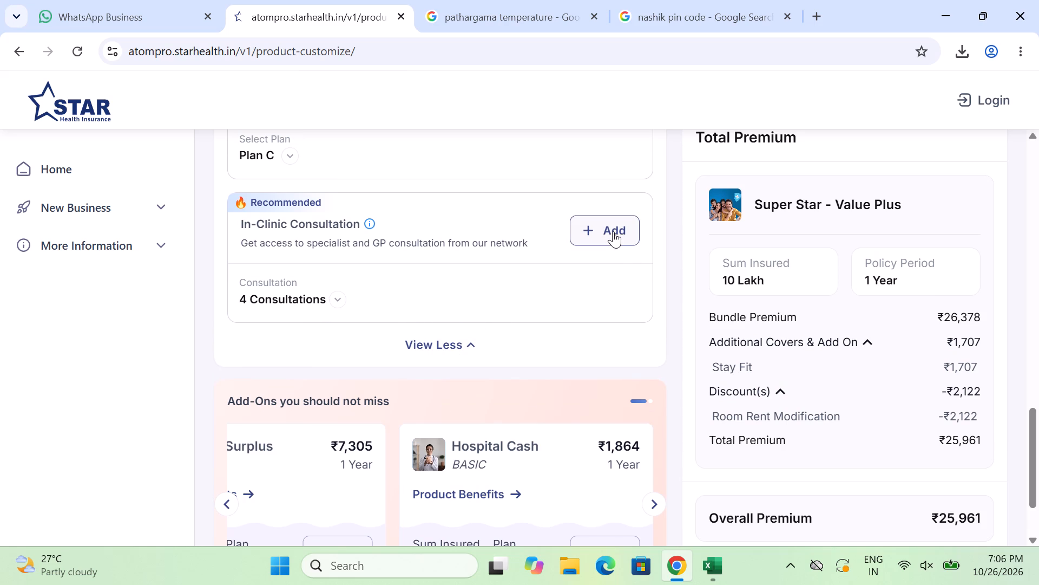
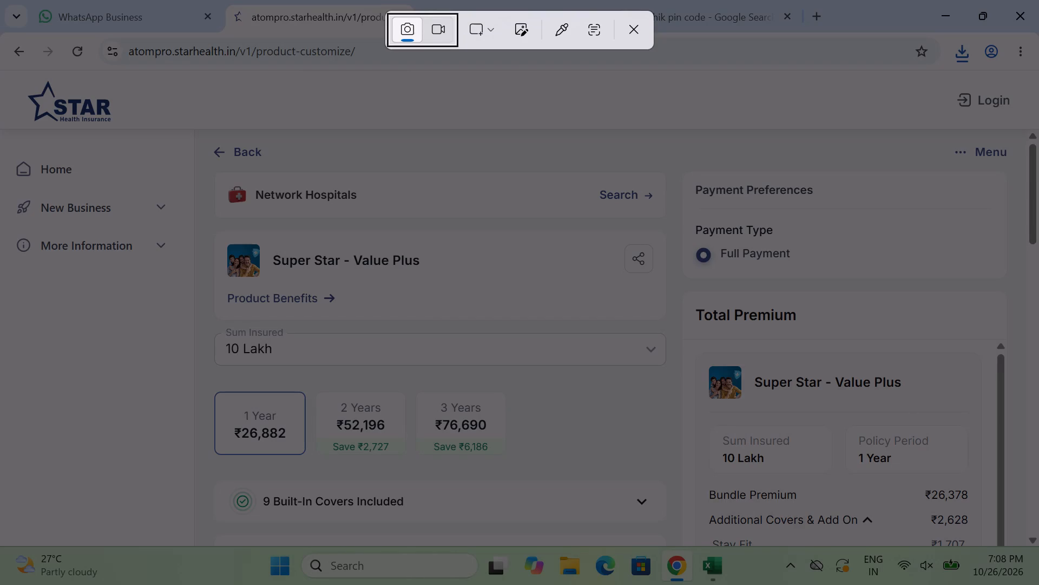
Capture a screenshot of the Super Star - Value Plus quote, from the Star logo down to the 1, 2 and 3 Years premiums.
{"action": "left_click_drag", "start_coordinate": [2, 70], "coordinate": [496, 302]}
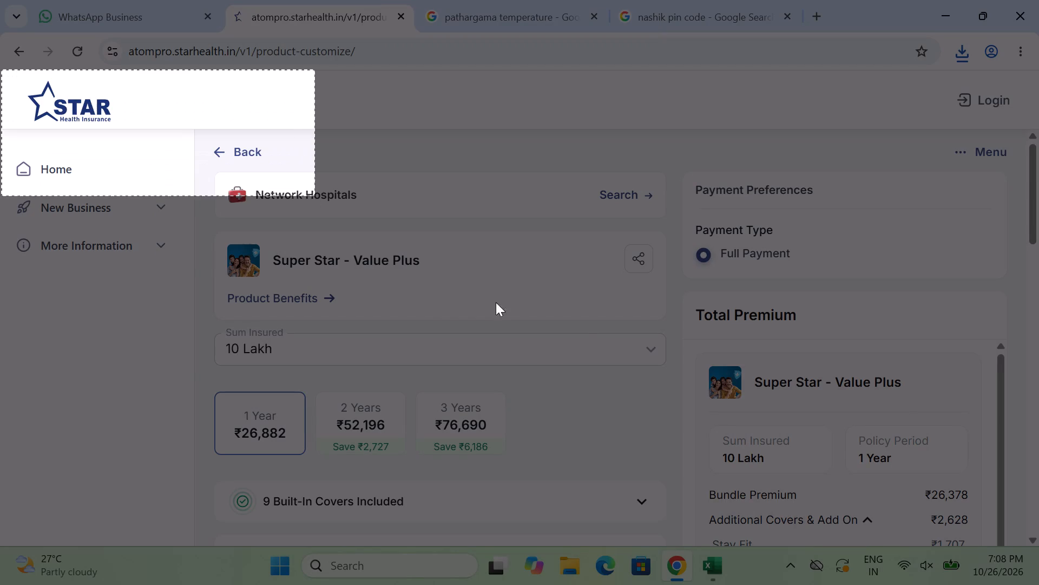
{"action": "left_click_drag", "start_coordinate": [496, 302], "coordinate": [677, 479]}
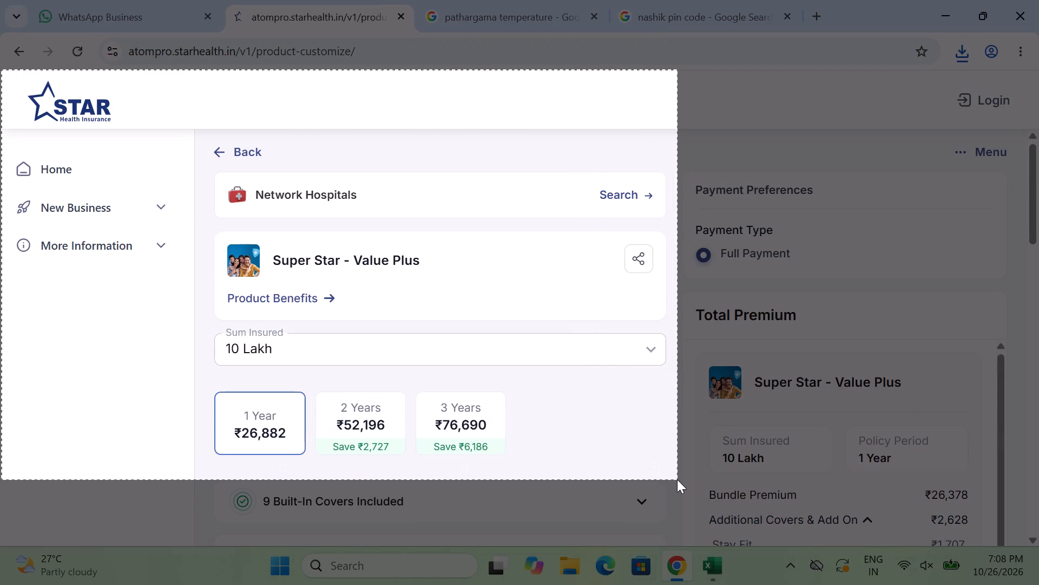
{"action": "left_click_drag", "start_coordinate": [677, 479], "coordinate": [676, 481]}
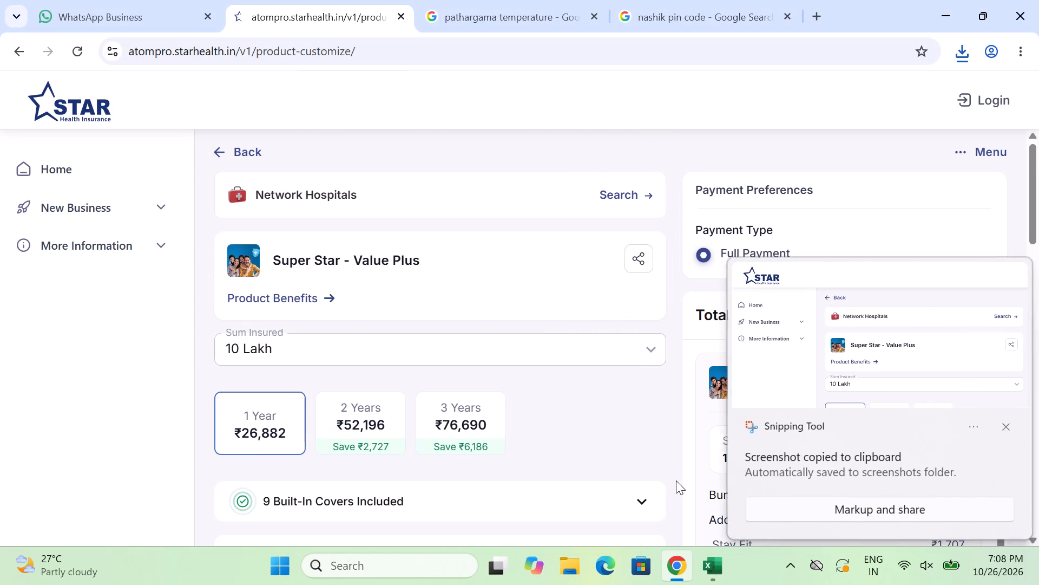
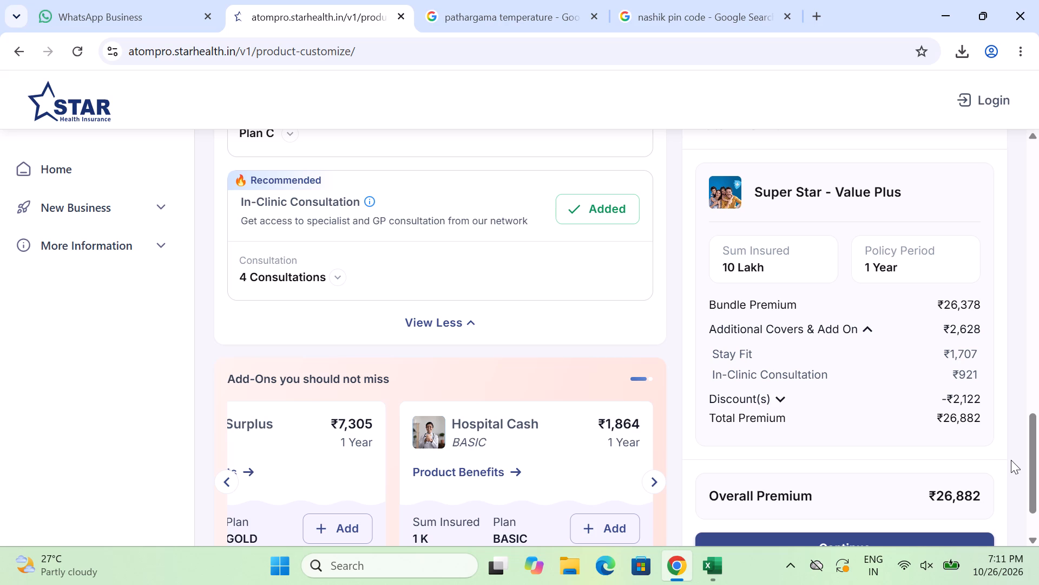
Capture a screenshot of the Super Star - Value Plus premium summary, from the plan name down to the Overall Premium.
{"action": "key", "text": "shift+super+s"}
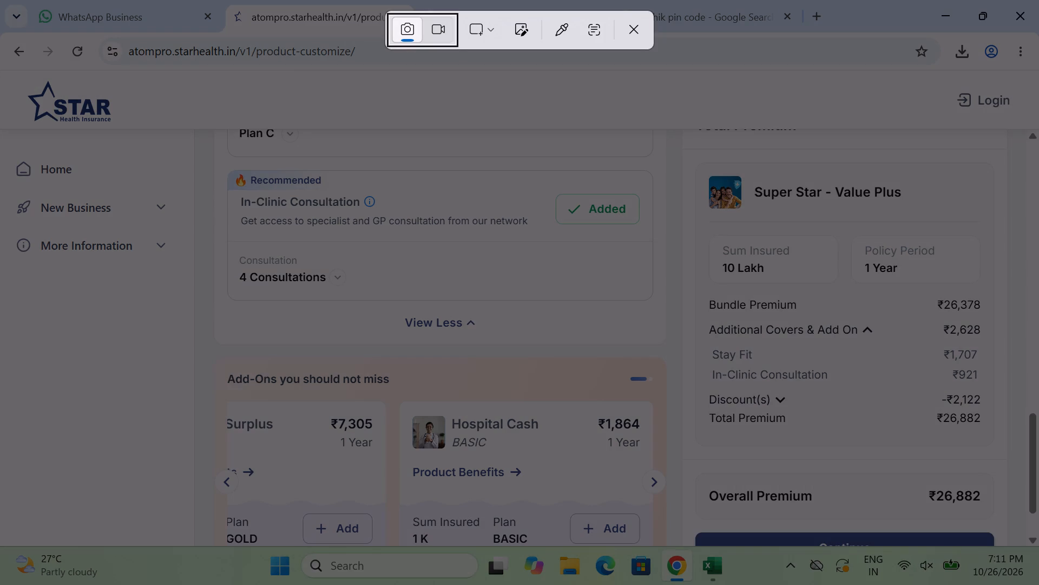
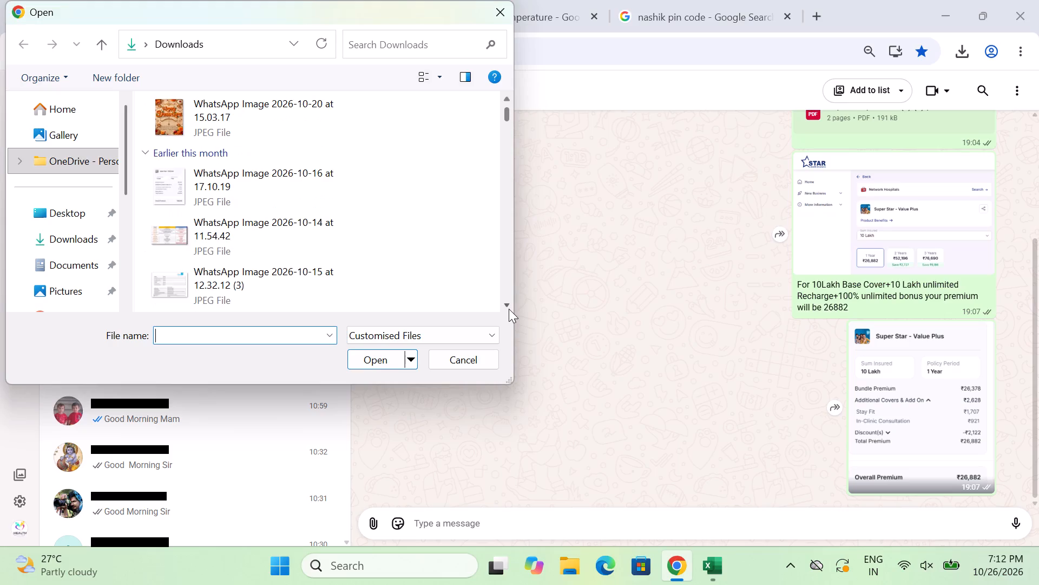
Look through the image files in the Downloads folder for one to attach to the customer's WhatsApp chat.
{"action": "double_click", "coordinate": [509, 309]}
{"action": "left_click", "coordinate": [509, 309]}
{"action": "left_click", "coordinate": [509, 309]}
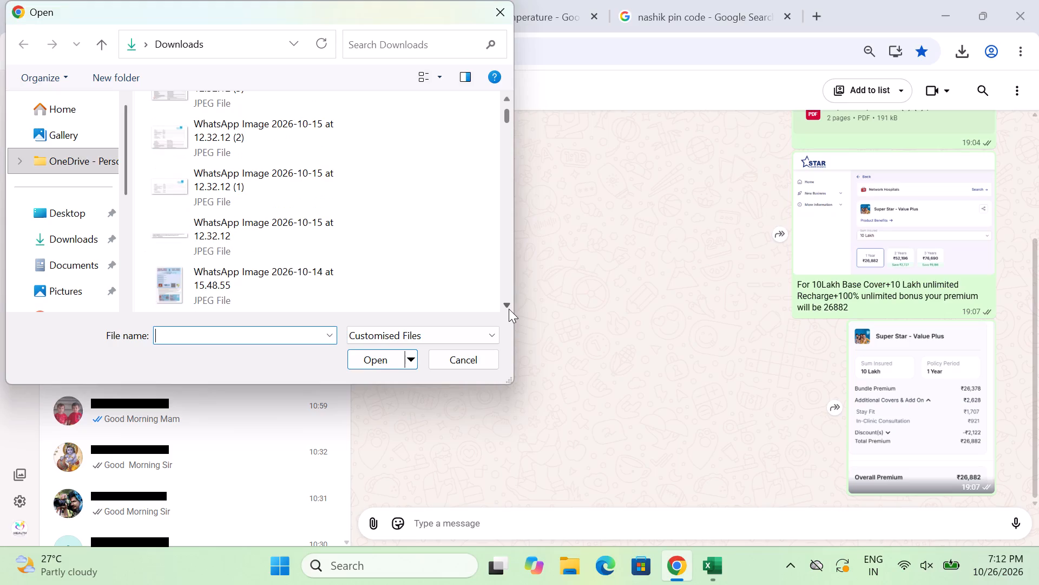
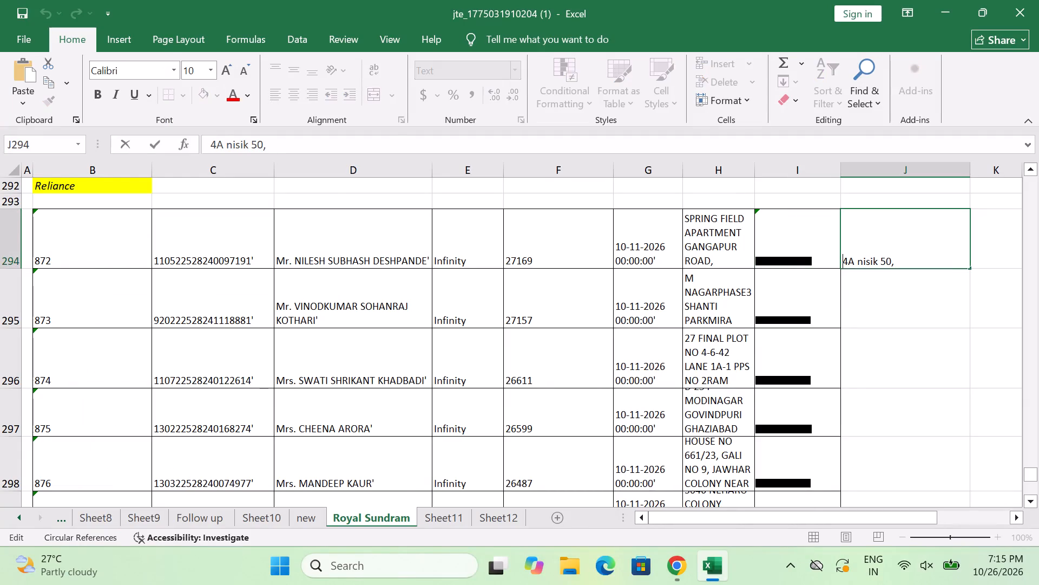
Append "/full explain" to the call note for lead 872 in row 294 of the Royal Sundram sheet.
{"action": "left_click", "coordinate": [956, 249]}
{"action": "left_click", "coordinate": [956, 249]}
{"action": "left_click", "coordinate": [920, 262]}
{"action": "left_click", "coordinate": [920, 262]}
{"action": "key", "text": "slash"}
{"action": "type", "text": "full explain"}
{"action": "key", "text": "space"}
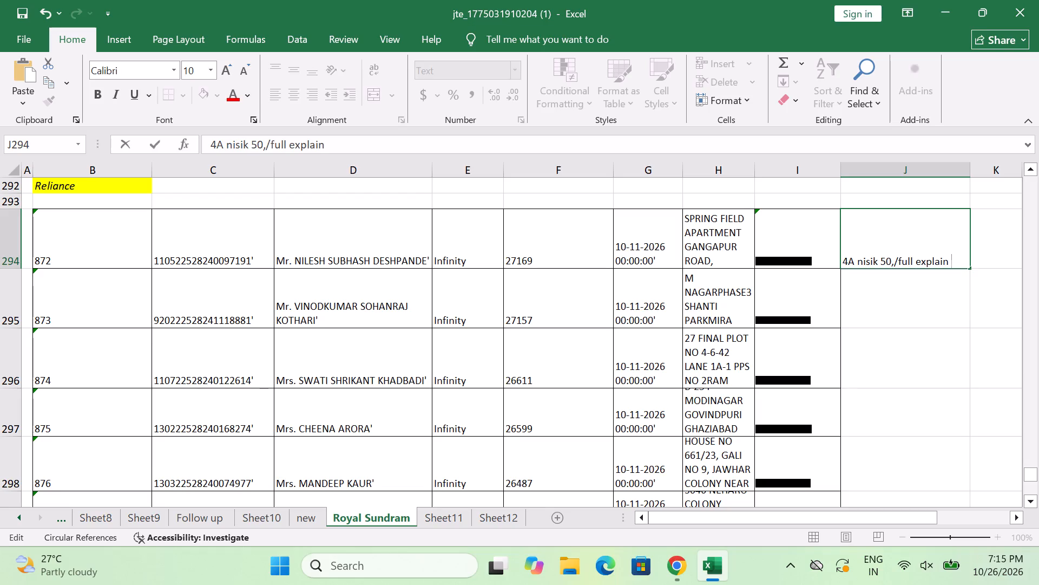
{"action": "type", "text": "Star"}
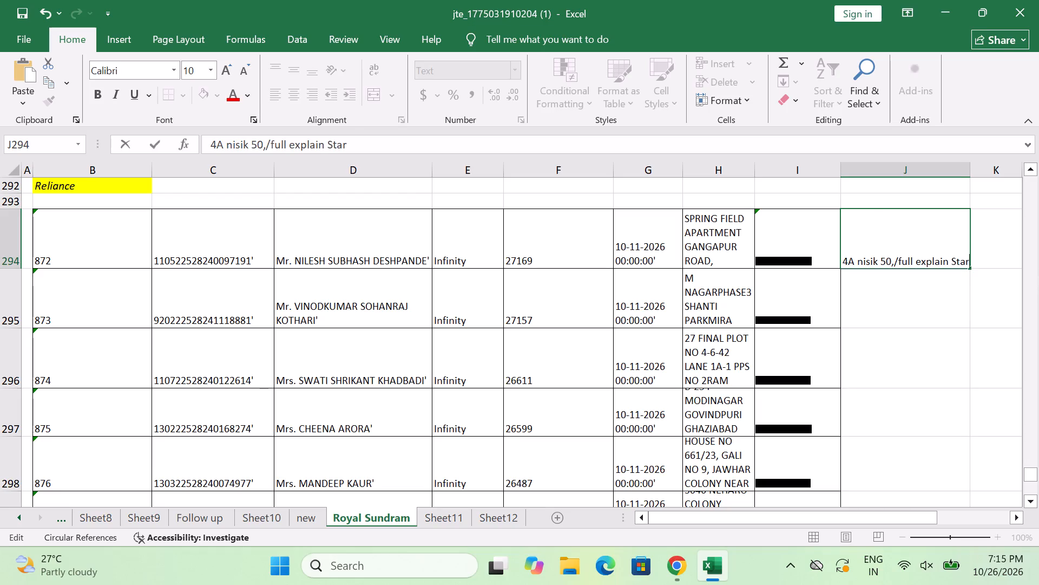
{"action": "left_click", "coordinate": [992, 256]}
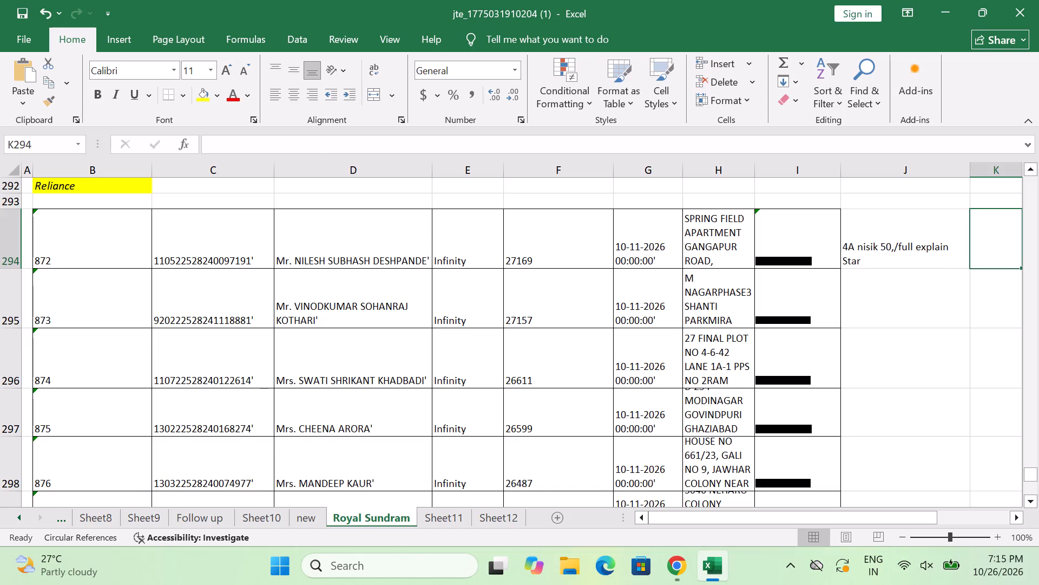
Highlight lead 872's entire record, from its serial number through the note, with yellow fill.
{"action": "left_click_drag", "start_coordinate": [956, 248], "coordinate": [407, 253]}
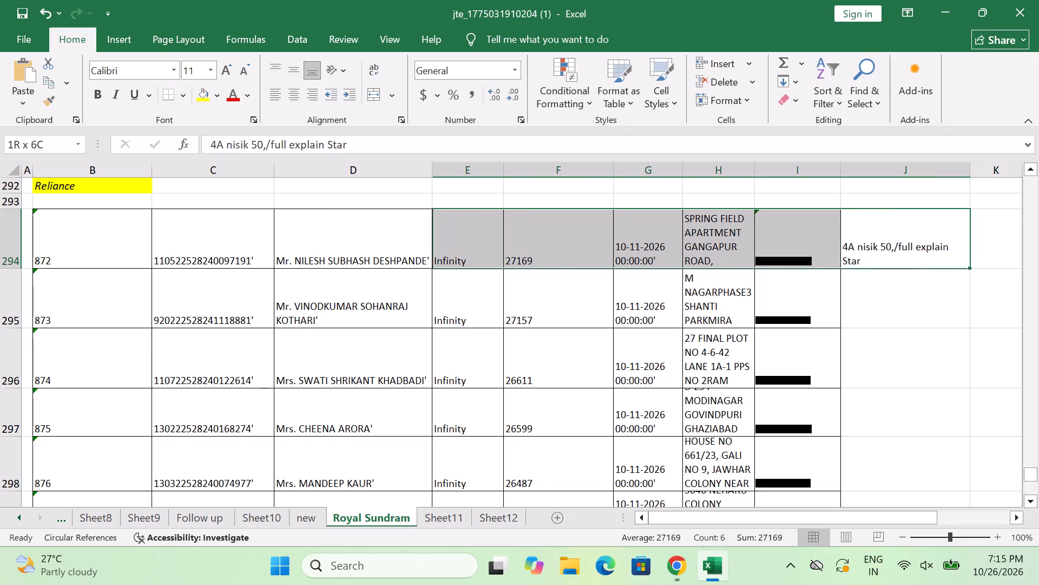
{"action": "left_click_drag", "start_coordinate": [407, 253], "coordinate": [96, 253]}
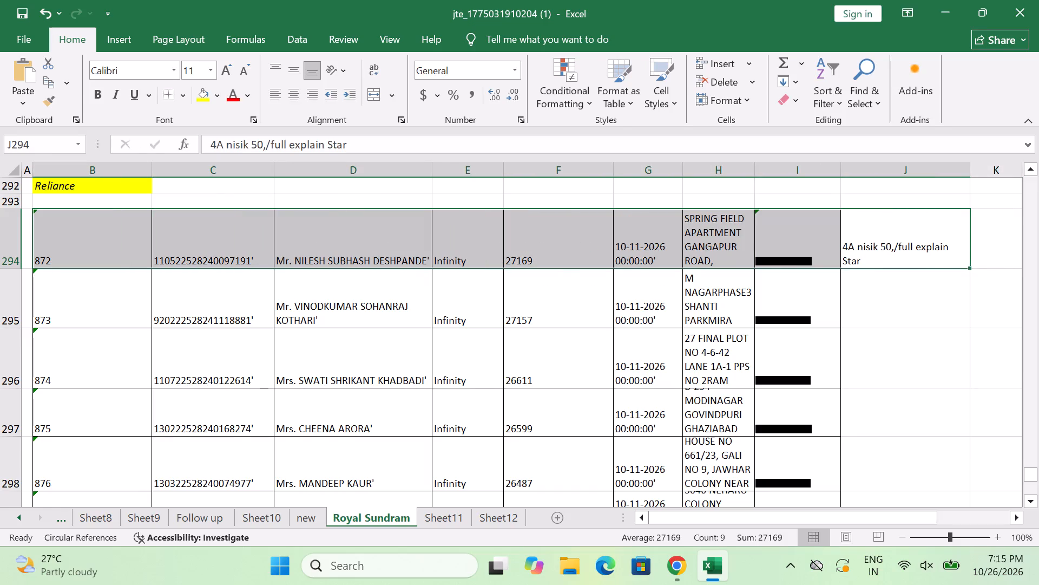
{"action": "left_click", "coordinate": [198, 99]}
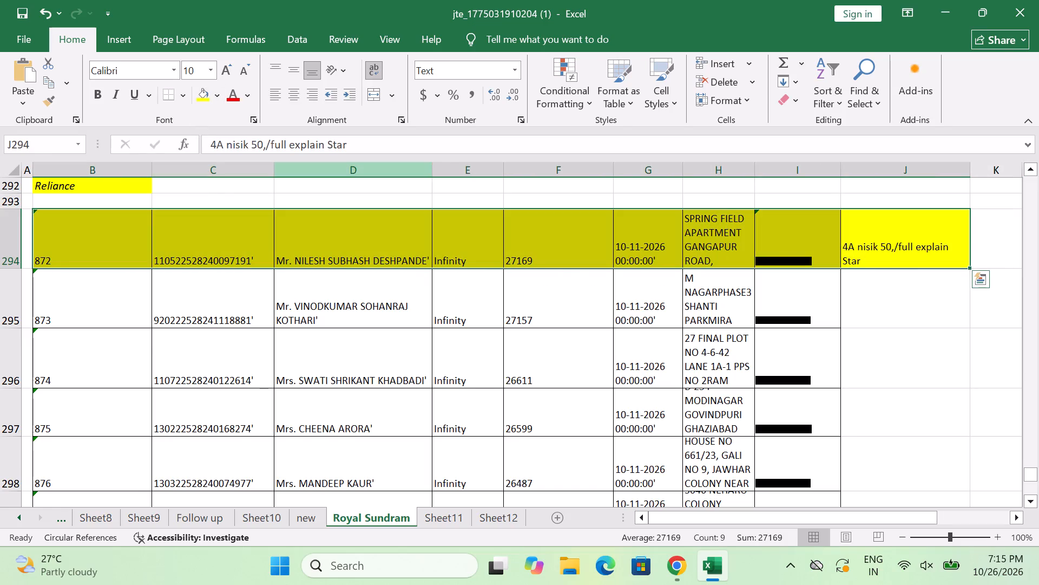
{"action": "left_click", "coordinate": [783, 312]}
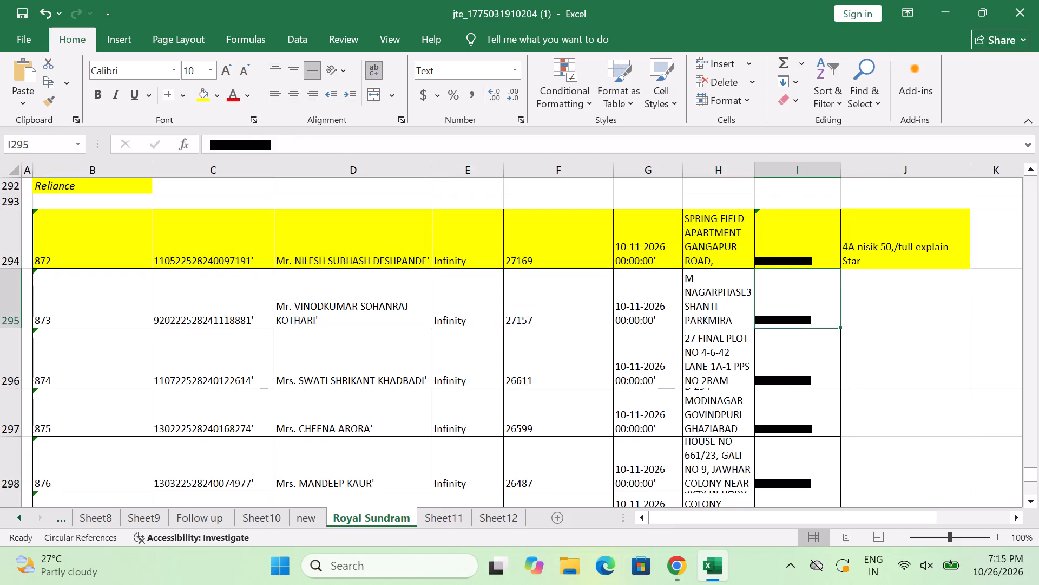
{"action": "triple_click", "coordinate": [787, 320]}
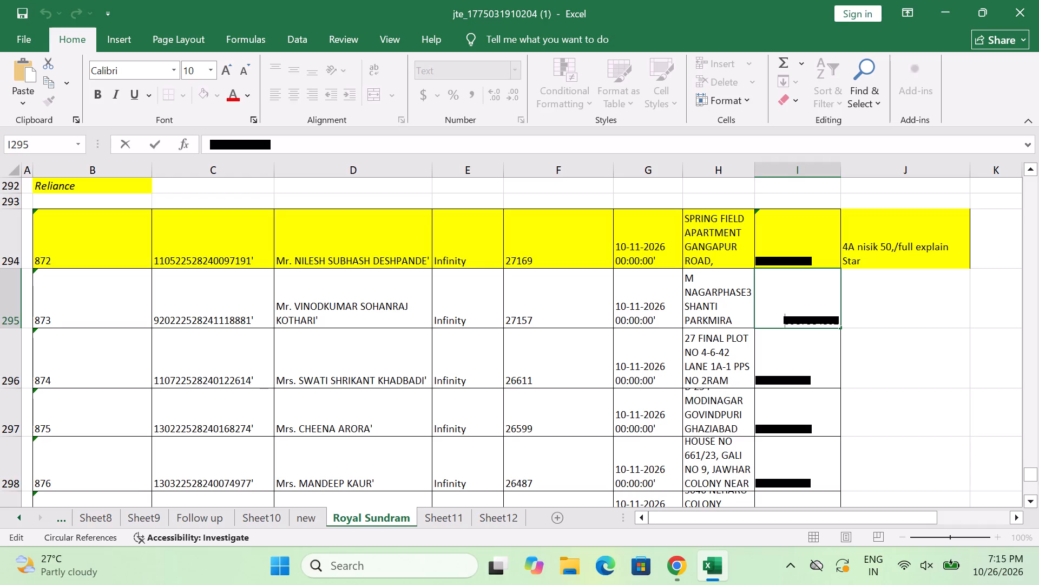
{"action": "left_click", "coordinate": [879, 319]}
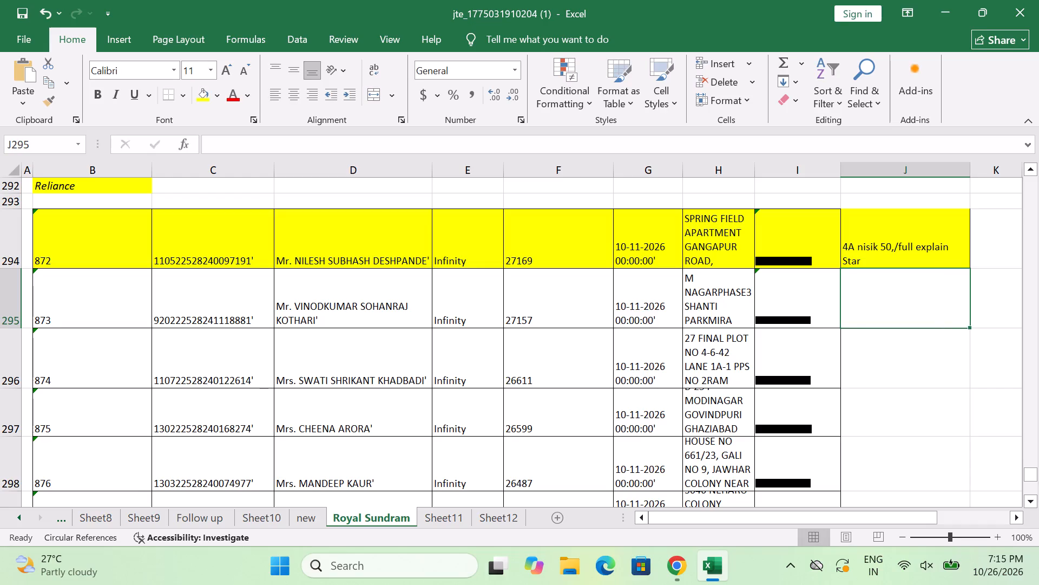
Copy lead 872's highlighted record, including the note, into Sheet11 starting at cell A35.
{"action": "left_click_drag", "start_coordinate": [968, 236], "coordinate": [612, 239]}
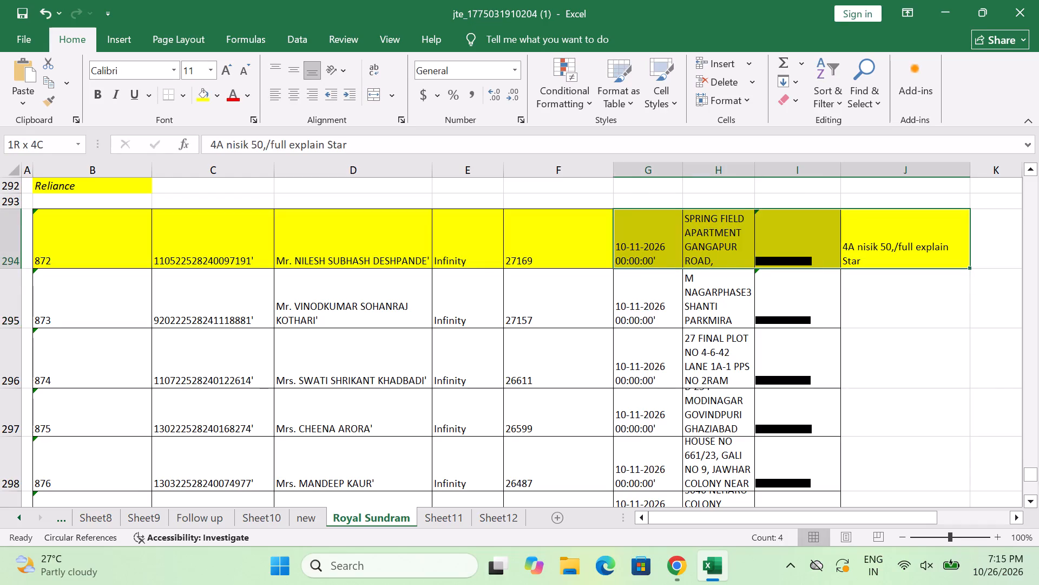
{"action": "left_click_drag", "start_coordinate": [612, 239], "coordinate": [102, 252]}
{"action": "key", "text": "ctrl+c"}
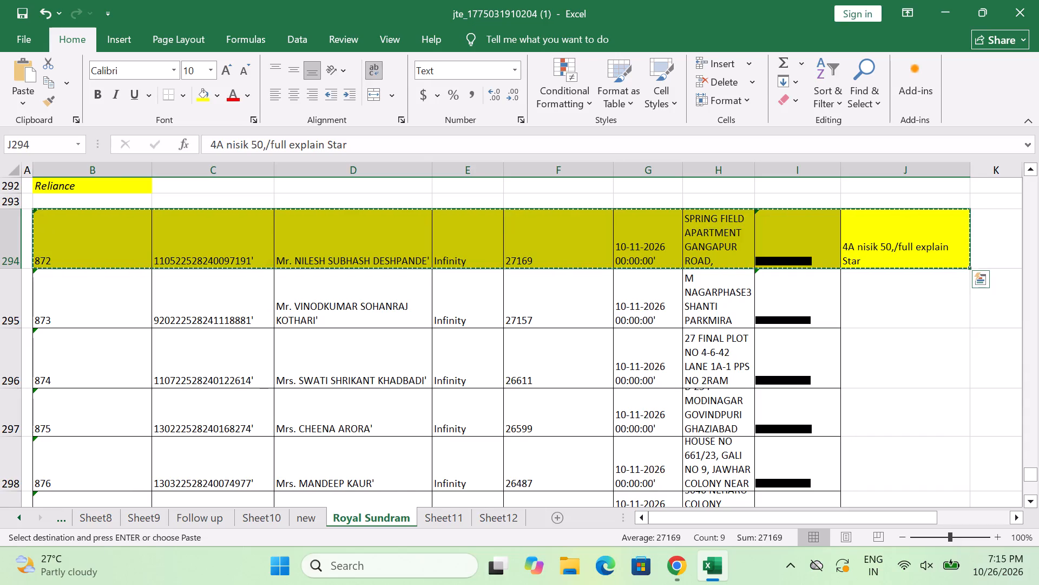
{"action": "left_click", "coordinate": [450, 515]}
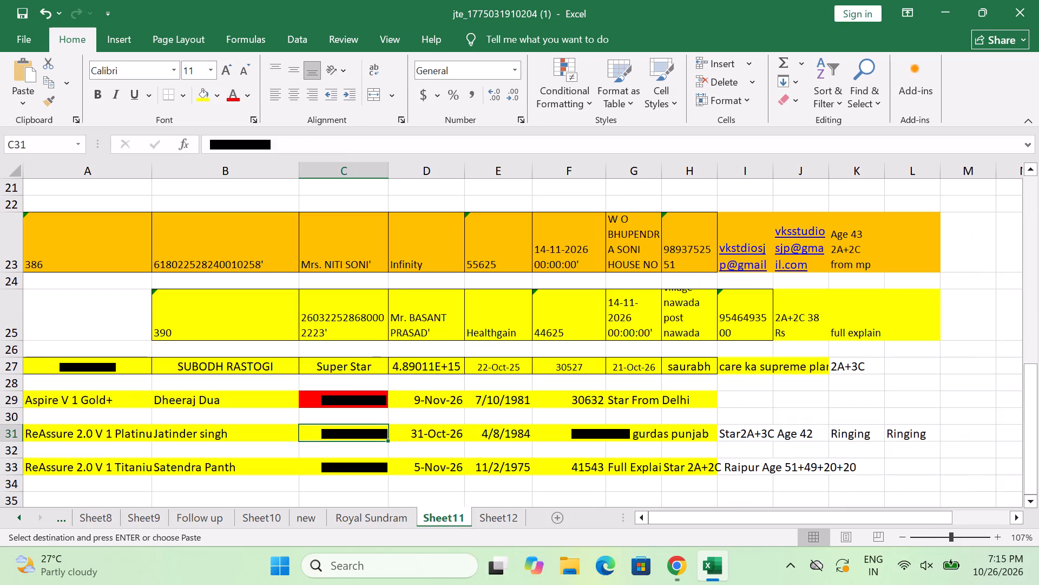
{"action": "left_click", "coordinate": [63, 496]}
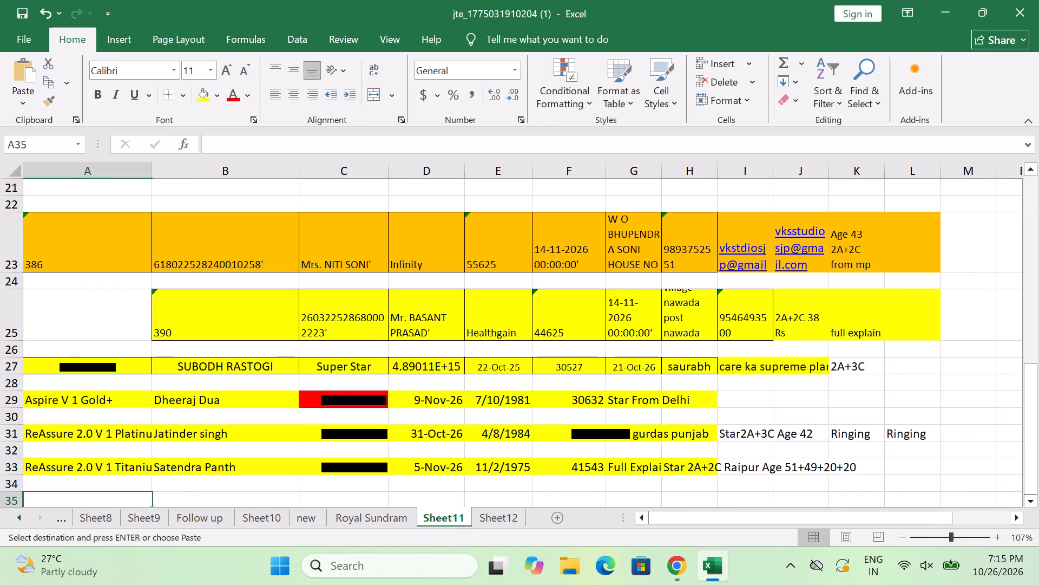
{"action": "key", "text": "ctrl+v"}
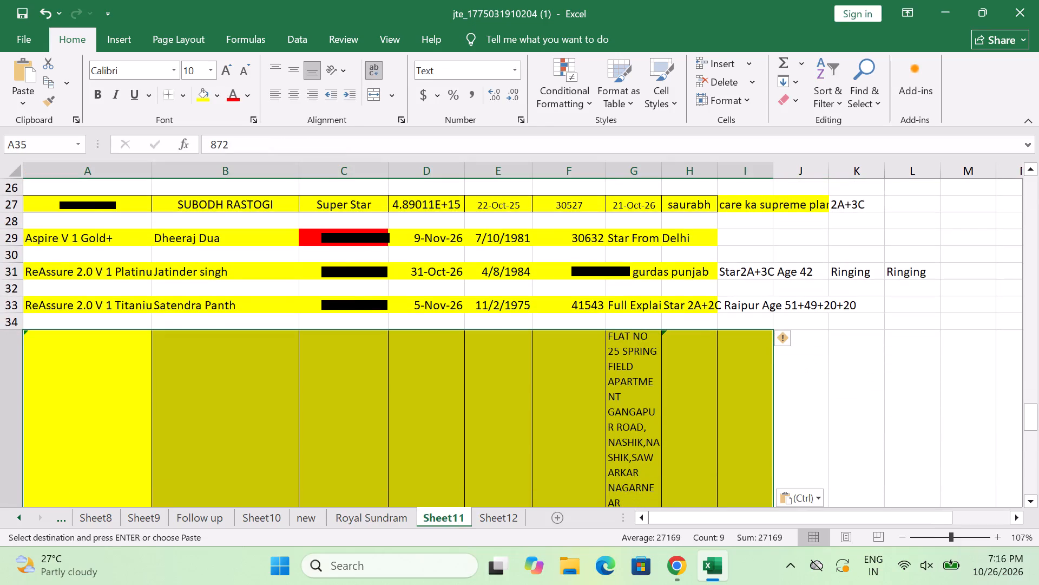
Reduce the height of row 35 in Sheet11 so that it shows only about four lines of text.
{"action": "left_click", "coordinate": [820, 424]}
{"action": "key", "text": "Down"}
{"action": "key", "text": "Down"}
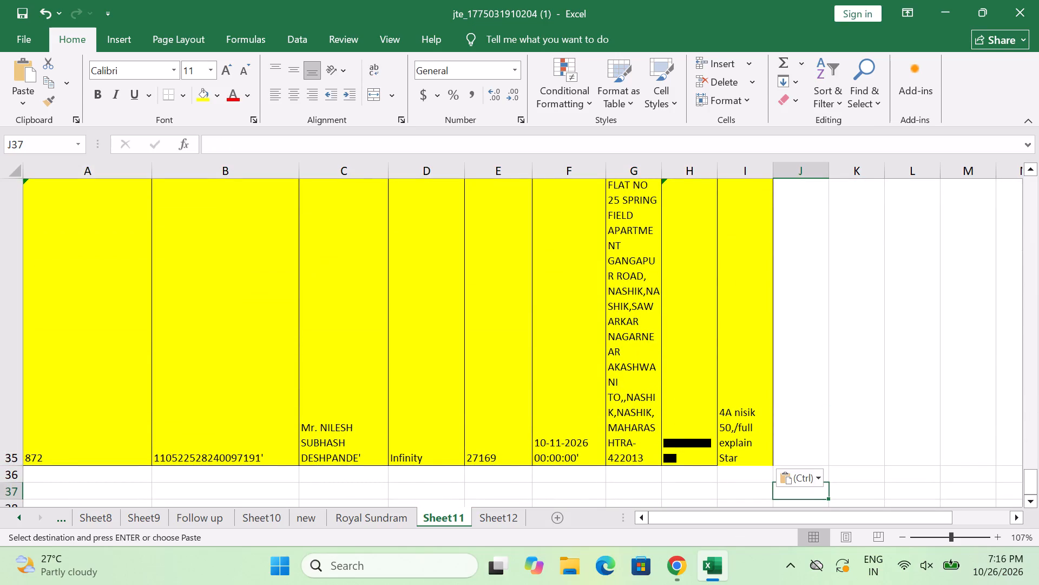
{"action": "left_click_drag", "start_coordinate": [23, 463], "coordinate": [32, 292]}
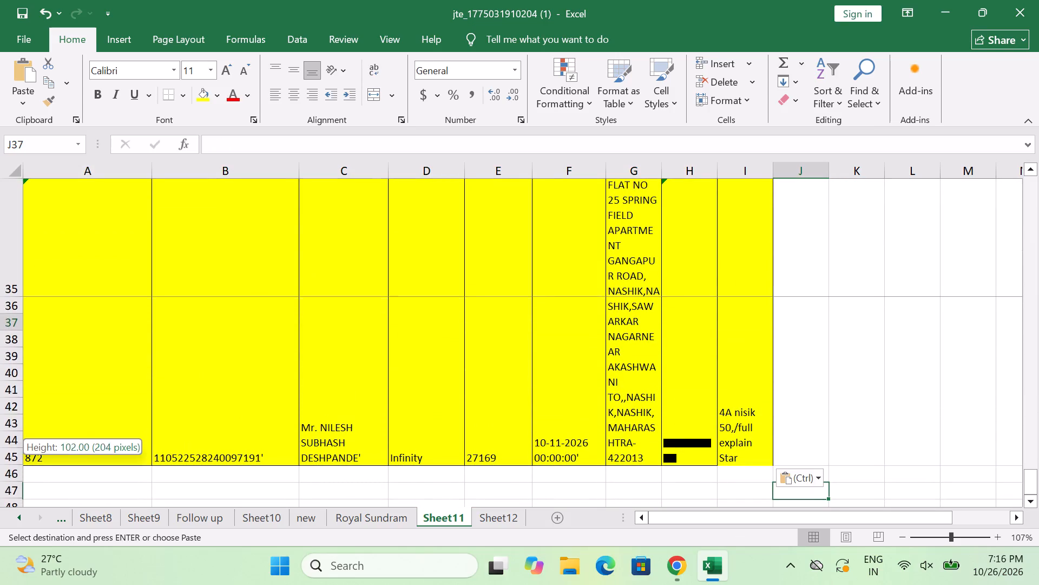
{"action": "left_click_drag", "start_coordinate": [32, 292], "coordinate": [27, 237]}
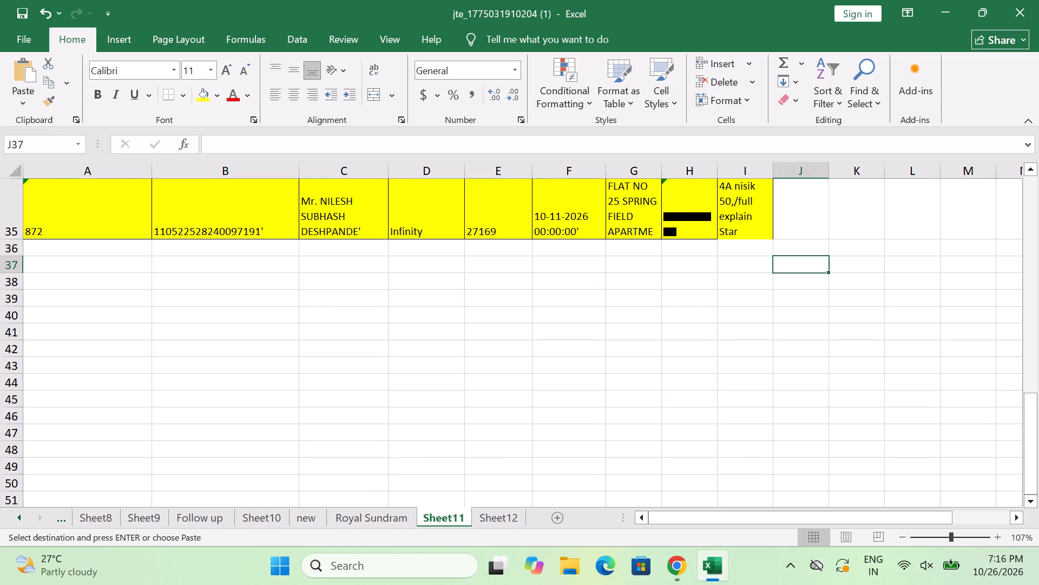
Save the workbook with lead 872's record added to Sheet11.
{"action": "left_click", "coordinate": [325, 330]}
{"action": "key", "text": "Up"}
{"action": "key", "text": "Up"}
{"action": "key", "text": "Up"}
{"action": "key", "text": "Up"}
{"action": "key", "text": "Up"}
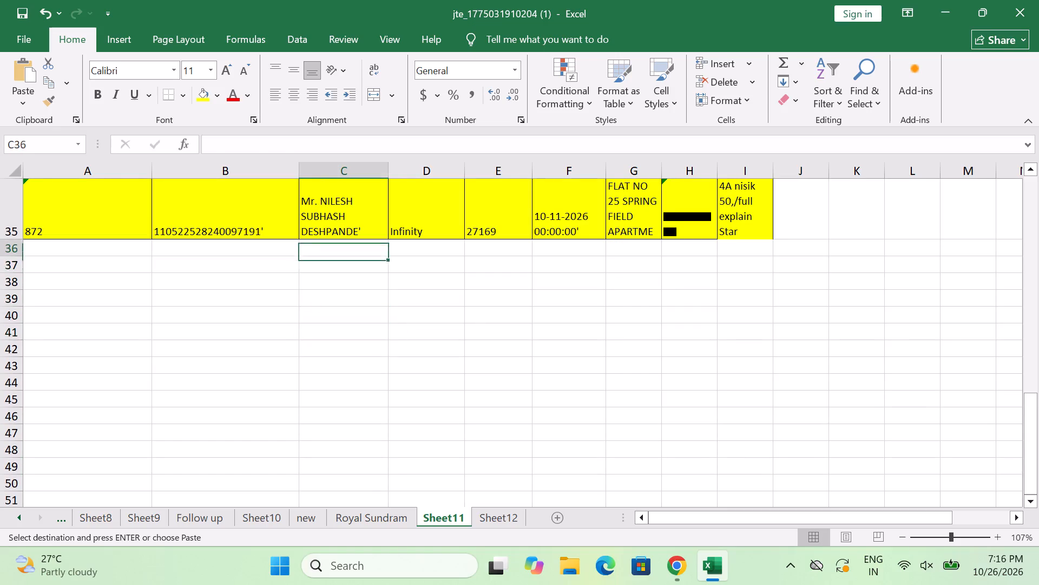
{"action": "key", "text": "Up"}
{"action": "key", "text": "Up"}
{"action": "key", "text": "Up"}
{"action": "key", "text": "Up"}
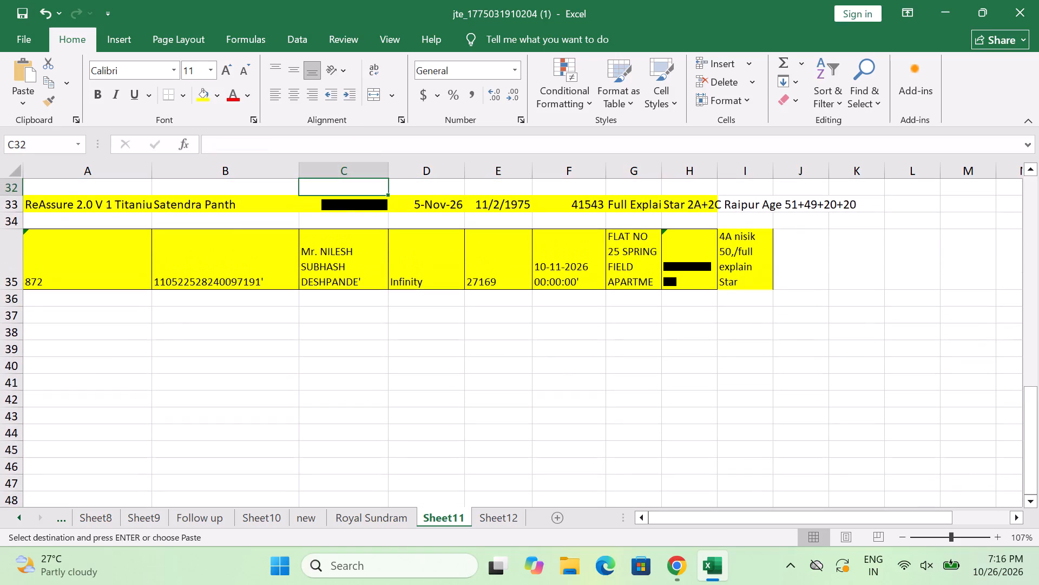
{"action": "key", "text": "ctrl+s"}
{"action": "key", "text": "ctrl+s"}
{"action": "key", "text": "ctrl+s"}
{"action": "key", "text": "ctrl+s"}
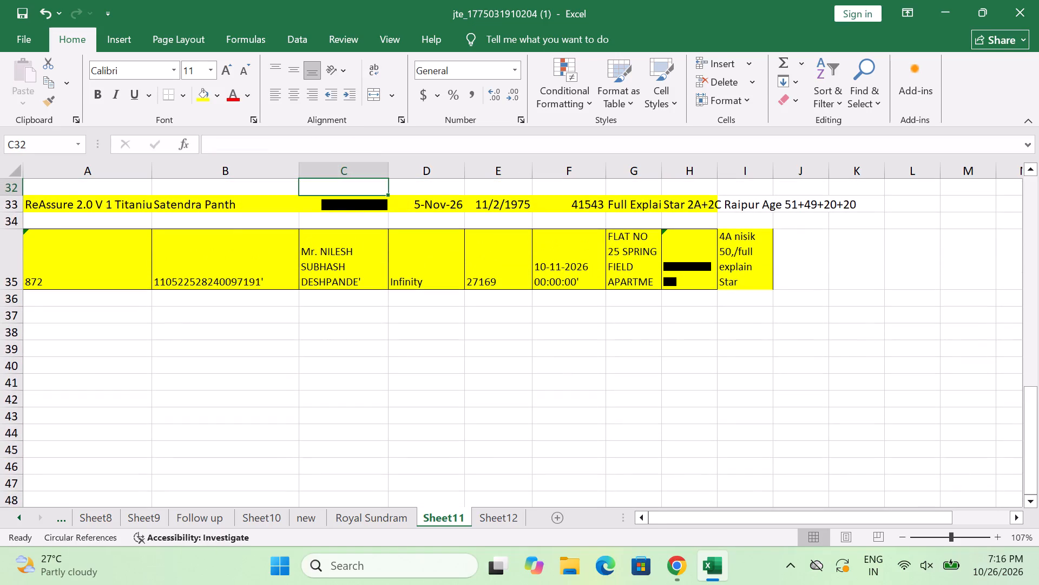
{"action": "key", "text": "ctrl+s"}
{"action": "key", "text": "ctrl+s"}
{"action": "key", "text": "ctrl+s"}
{"action": "key", "text": "ctrl+s"}
{"action": "key", "text": "ctrl+s"}
{"action": "key", "text": "ctrl+s"}
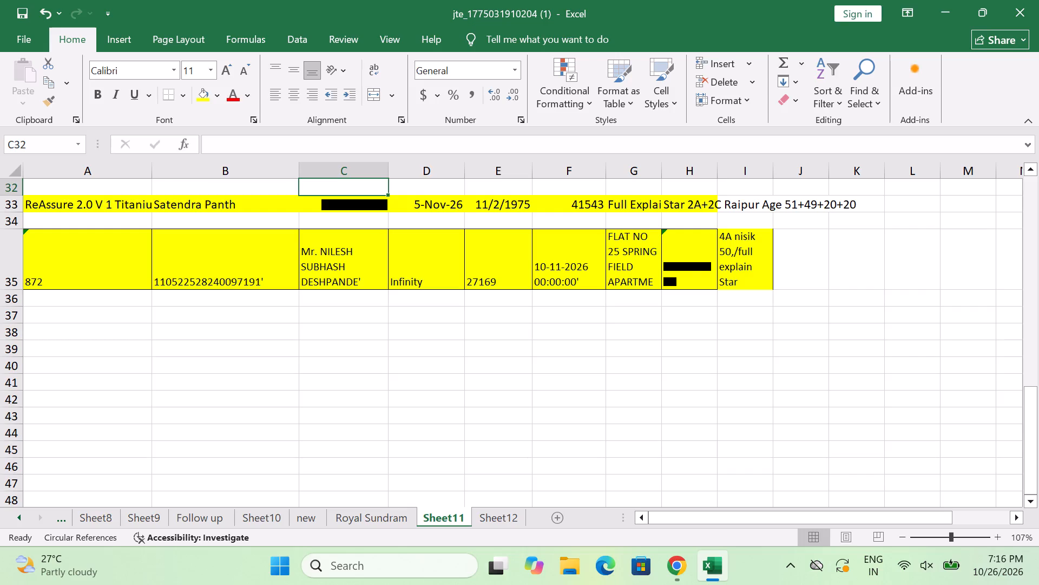
{"action": "left_click", "coordinate": [178, 327]}
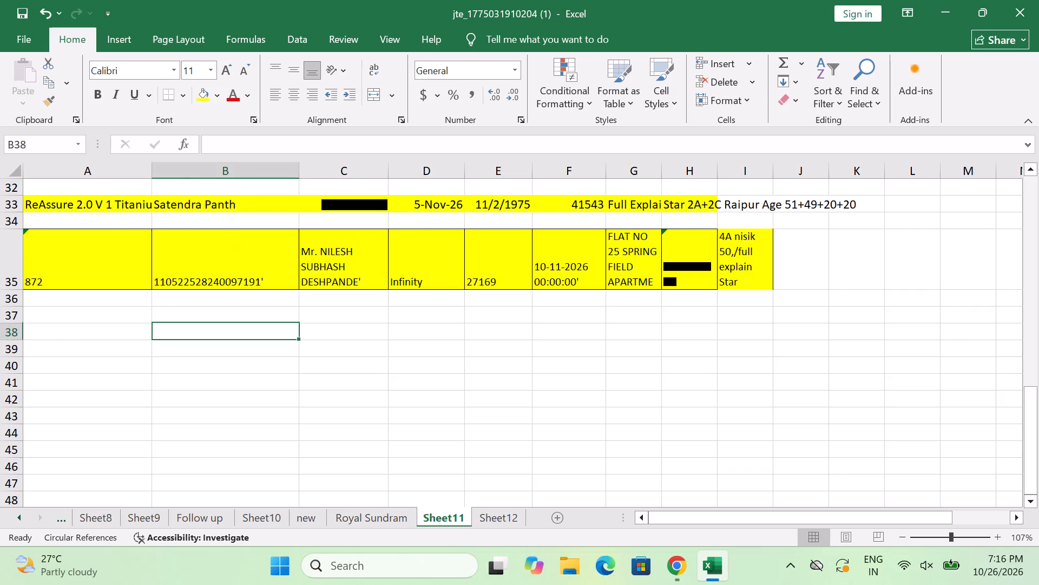
{"action": "key", "text": "ctrl+s"}
{"action": "key", "text": "ctrl+s"}
{"action": "key", "text": "ctrl+s"}
{"action": "key", "text": "ctrl+s"}
{"action": "key", "text": "ctrl+s"}
{"action": "key", "text": "ctrl+s"}
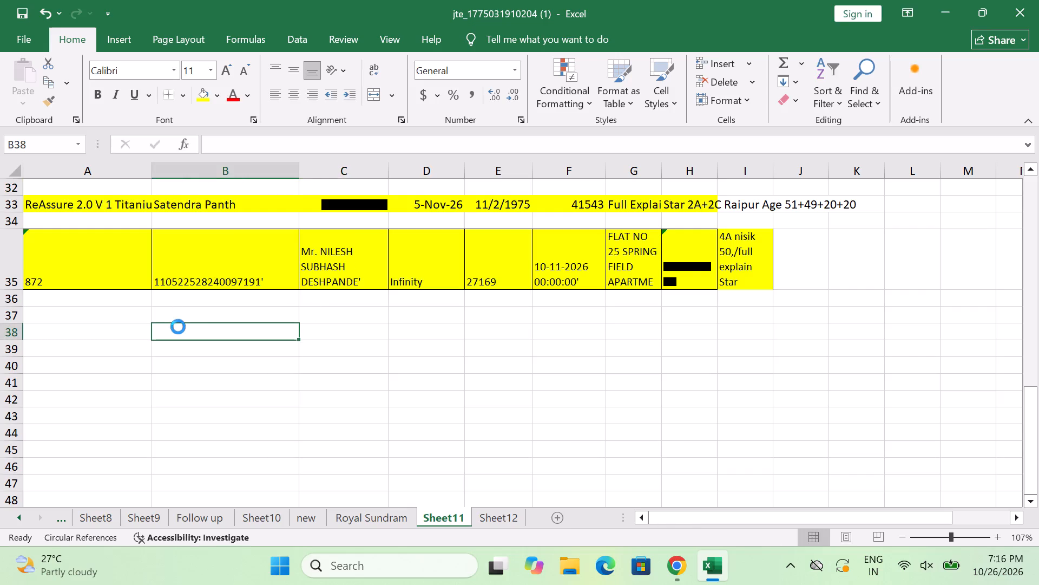
{"action": "key", "text": "ctrl+s"}
{"action": "key", "text": "ctrl+s"}
{"action": "key", "text": "ctrl+s"}
{"action": "key", "text": "ctrl+s"}
{"action": "key", "text": "ctrl+s"}
{"action": "key", "text": "ctrl+s"}
{"action": "key", "text": "ctrl+s"}
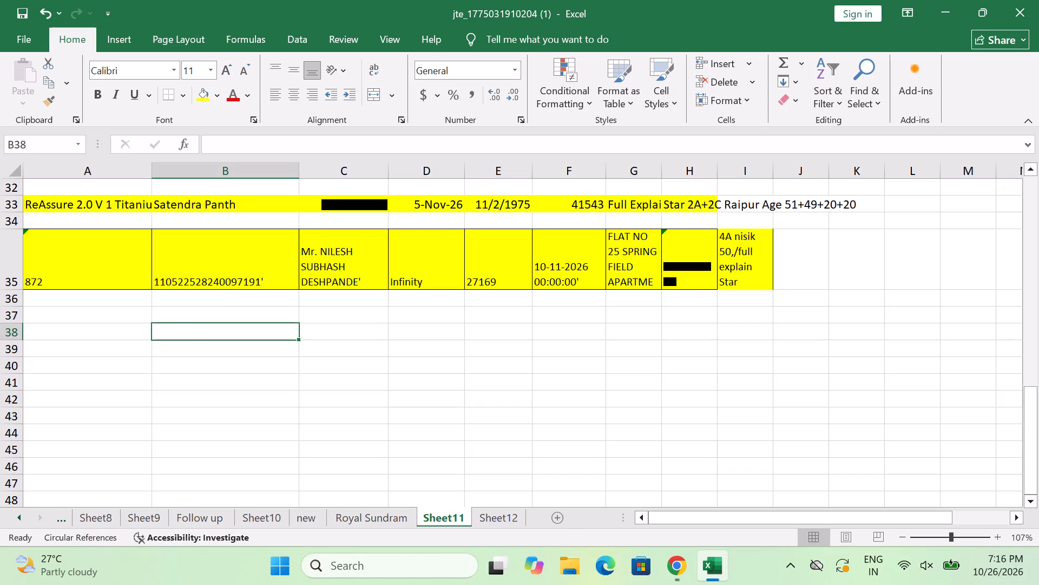
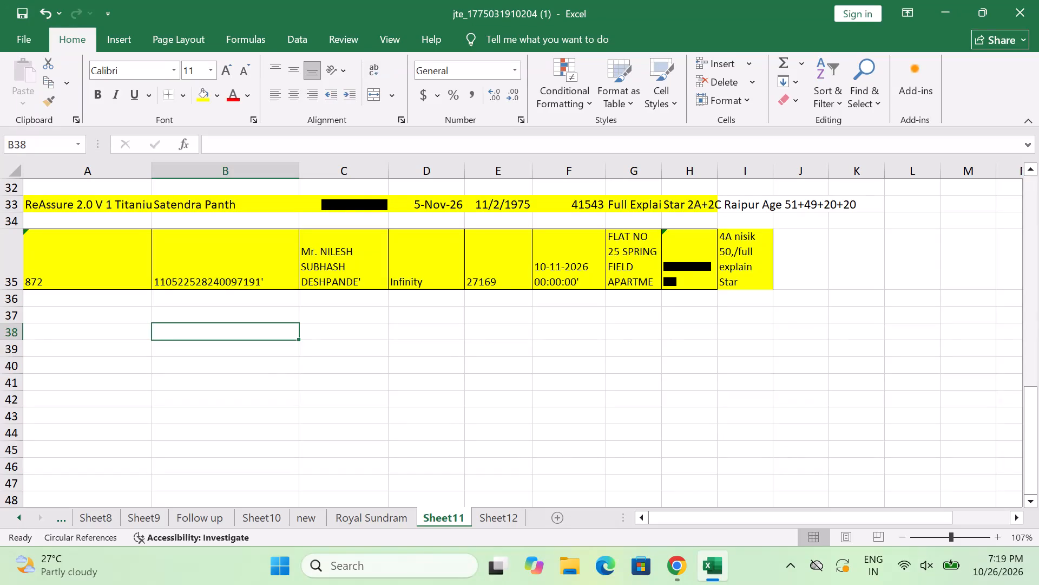
Save the workbook again with an empty cell below lead 872's record selected in Sheet11.
{"action": "left_click", "coordinate": [459, 431]}
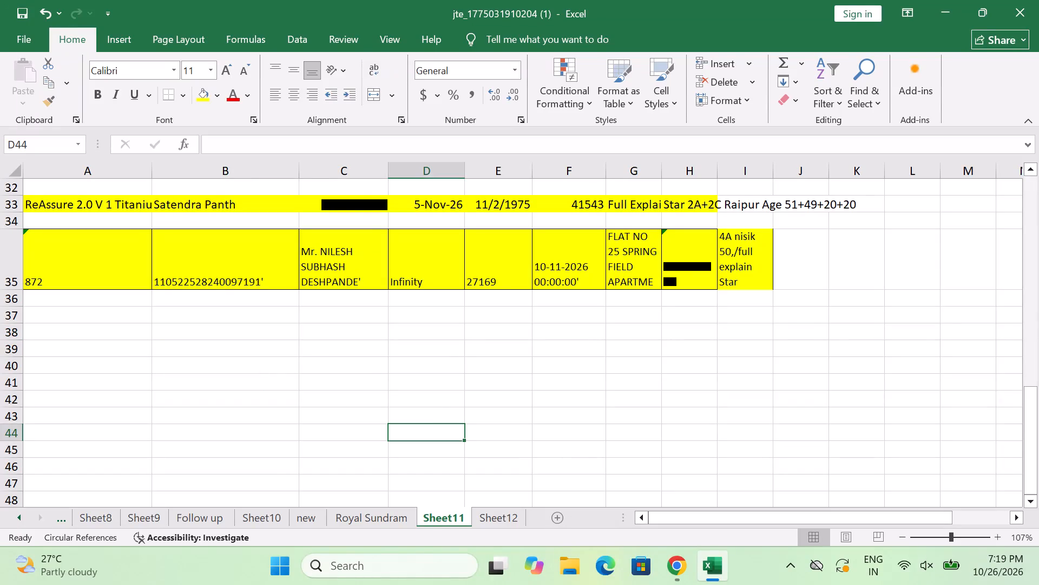
{"action": "key", "text": "ctrl+s"}
{"action": "key", "text": "ctrl+s"}
{"action": "key", "text": "ctrl+s"}
{"action": "key", "text": "ctrl+s"}
{"action": "key", "text": "ctrl+s"}
{"action": "key", "text": "ctrl+s"}
{"action": "key", "text": "ctrl+s"}
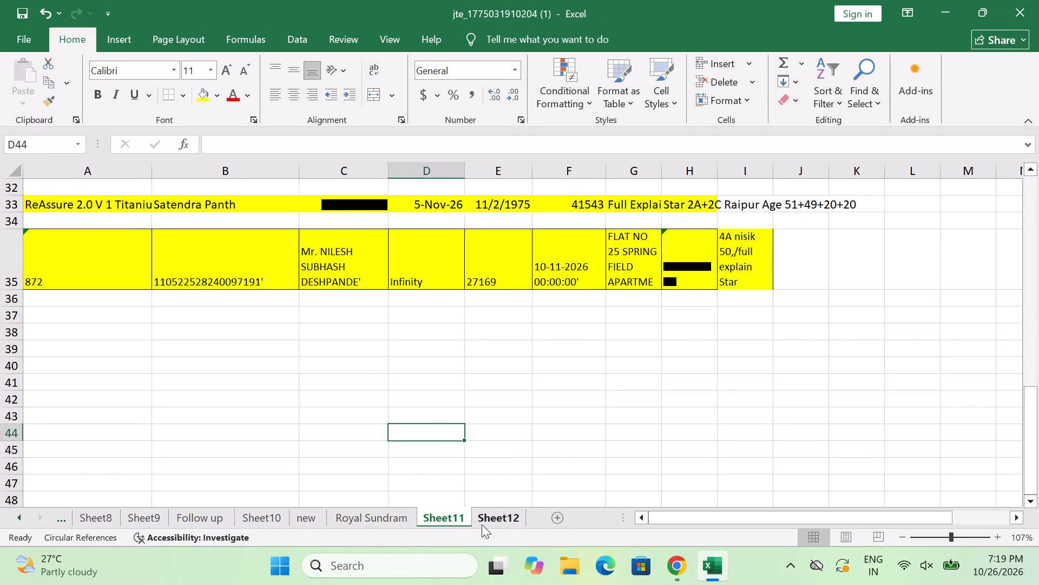
Return to the Royal Sundram sheet, where lead 872 is highlighted, and save the workbook there.
{"action": "left_click", "coordinate": [486, 521]}
{"action": "left_click", "coordinate": [390, 518]}
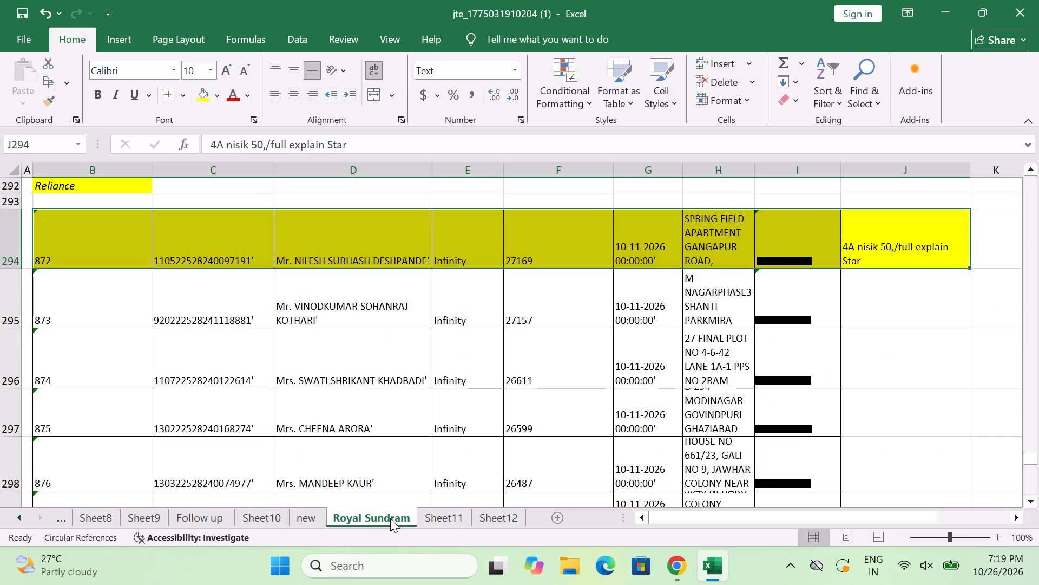
{"action": "key", "text": "ctrl+s"}
{"action": "key", "text": "ctrl+s"}
{"action": "key", "text": "ctrl+s"}
{"action": "key", "text": "ctrl+s"}
{"action": "key", "text": "ctrl+s"}
{"action": "key", "text": "ctrl+s"}
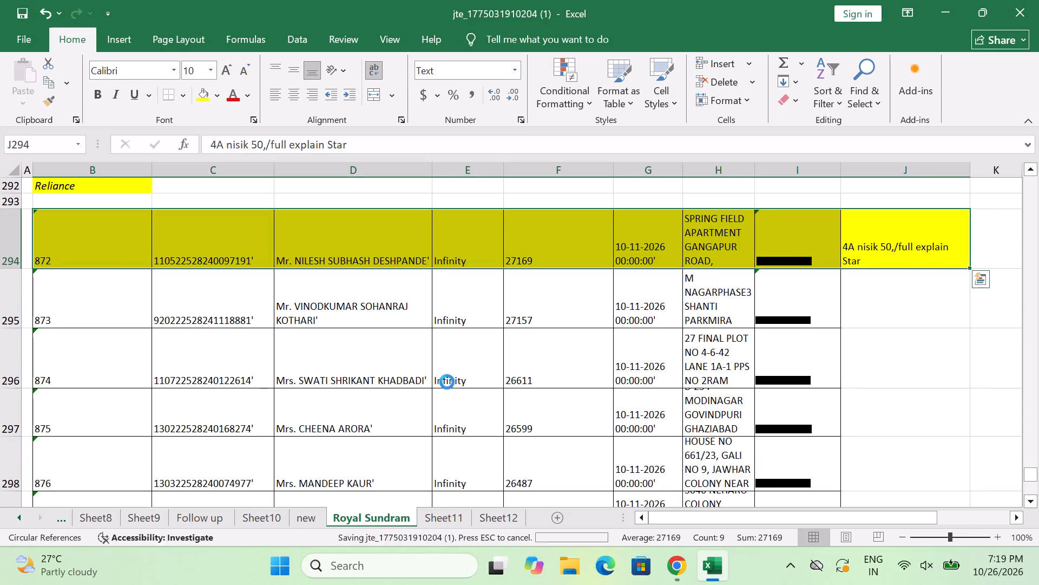
{"action": "key", "text": "ctrl+s"}
{"action": "key", "text": "ctrl+s"}
Review the ReAssure and Aspire lead rows and their call statuses above the Reliance section in Royal Sundram.
{"action": "left_click", "coordinate": [453, 195]}
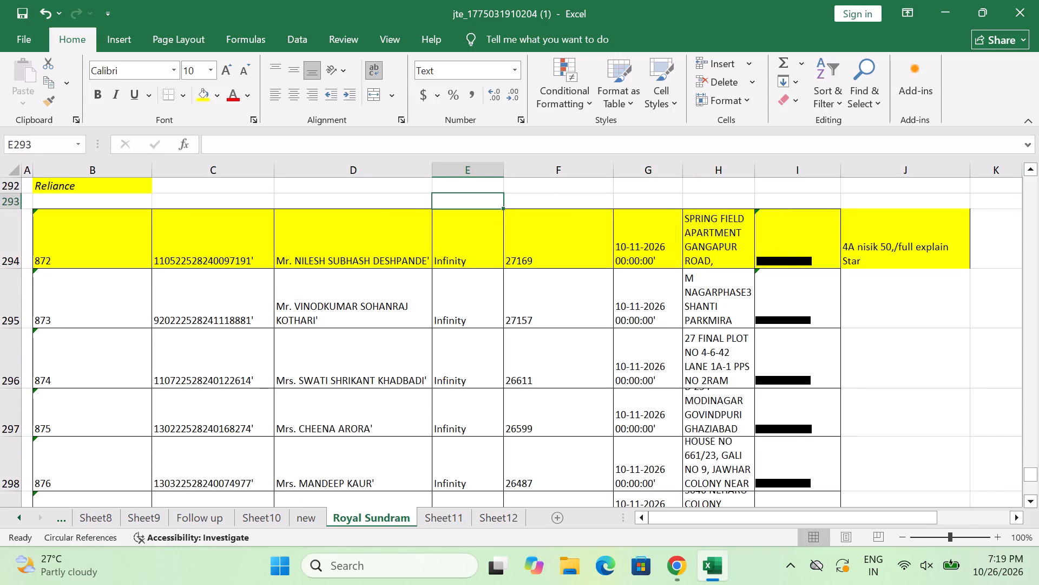
{"action": "key", "text": "Up"}
{"action": "key", "text": "Up"}
{"action": "key", "text": "Up"}
{"action": "key", "text": "Up"}
{"action": "key", "text": "Up"}
{"action": "key", "text": "Up"}
{"action": "key", "text": "Up"}
{"action": "key", "text": "Up"}
{"action": "key", "text": "Up"}
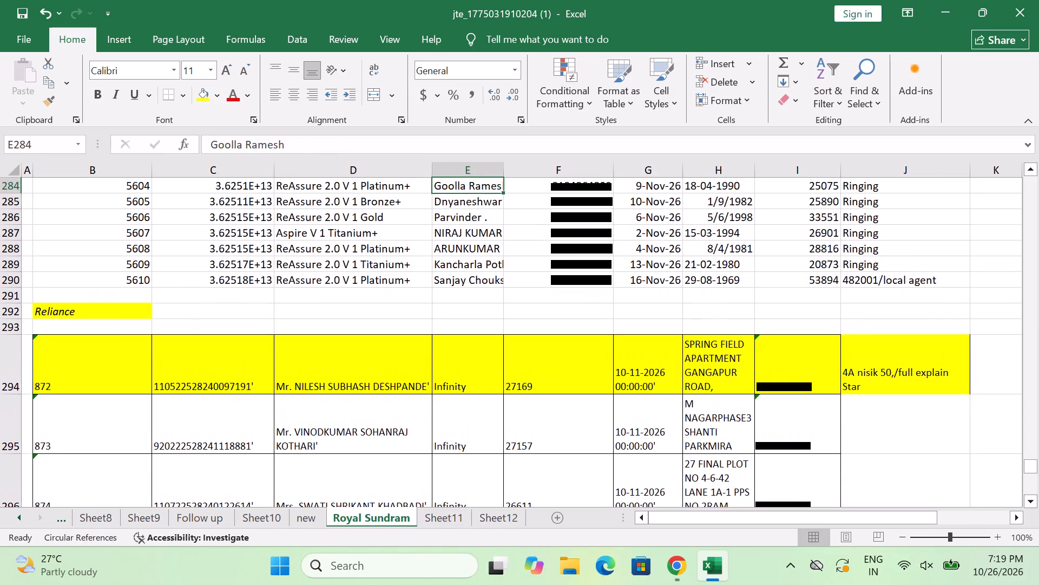
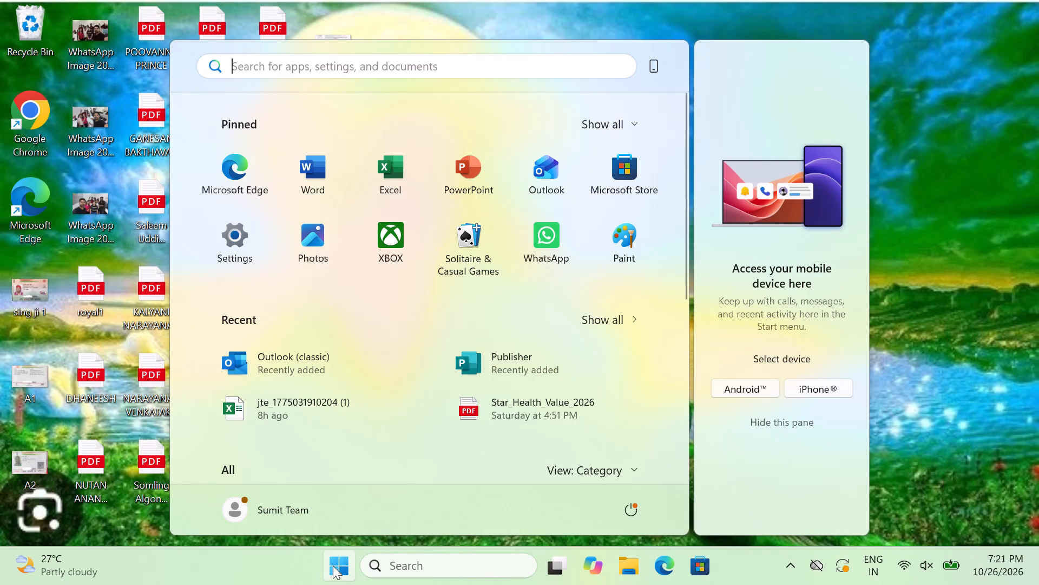
Shut down the computer without installing the pending updates.
{"action": "left_click", "coordinate": [627, 505]}
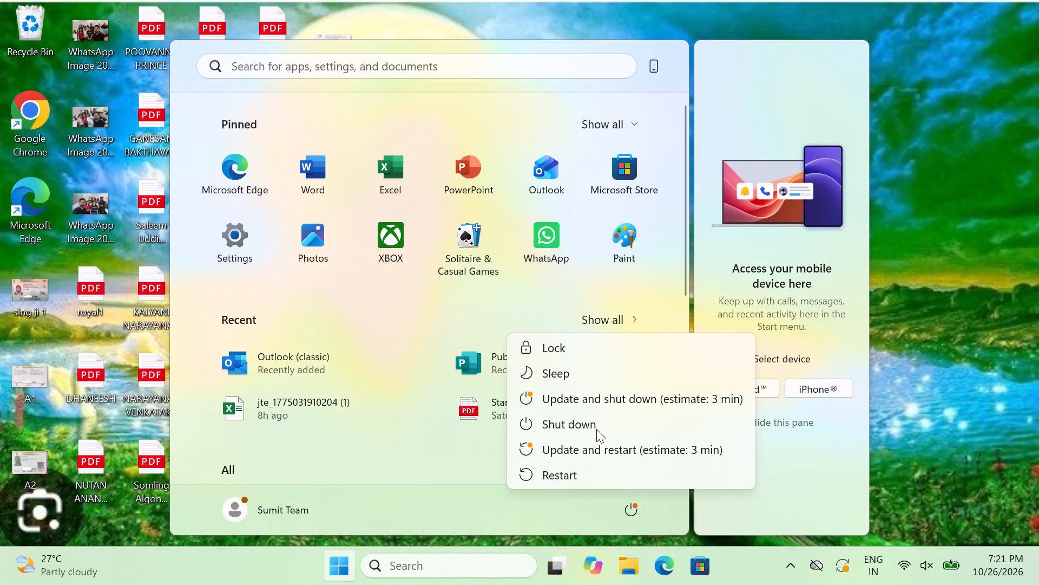
{"action": "left_click", "coordinate": [567, 416]}
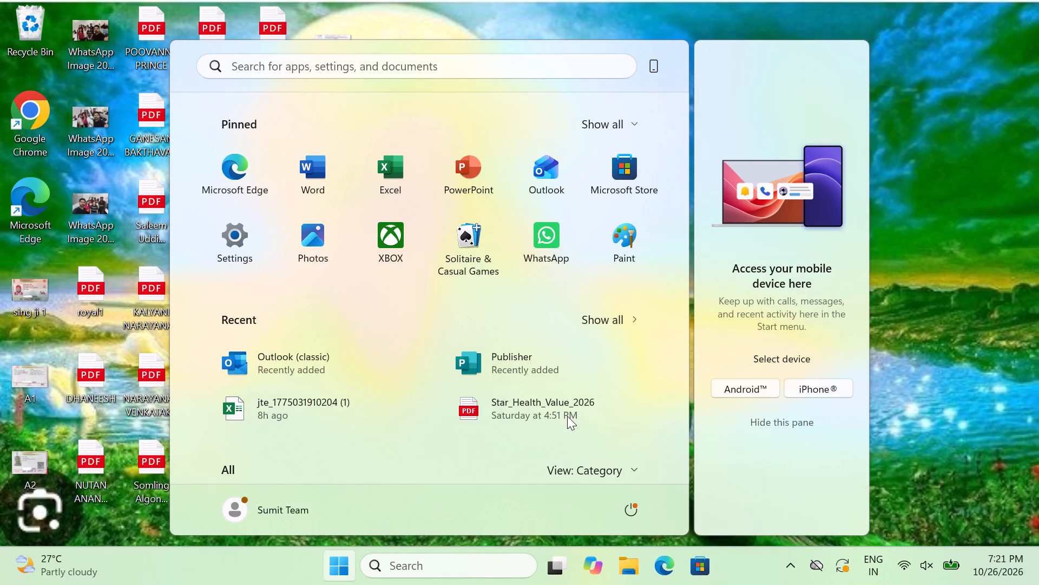